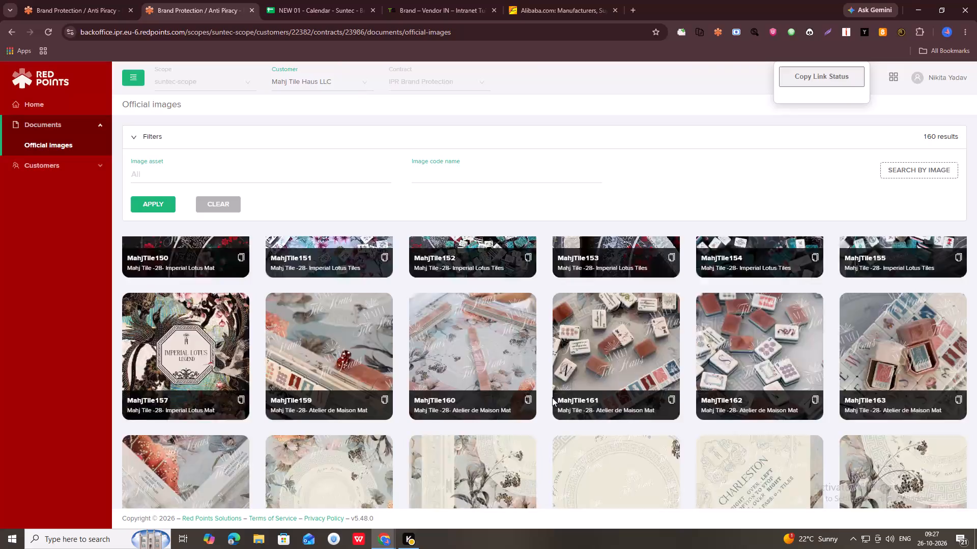
Run an Alibaba image search using the official image MahjTile159 from the Mahj Tile Haus LLC documents.
{"action": "scroll", "coordinate": [552, 398], "scroll_direction": "down", "scroll_amount": 2}
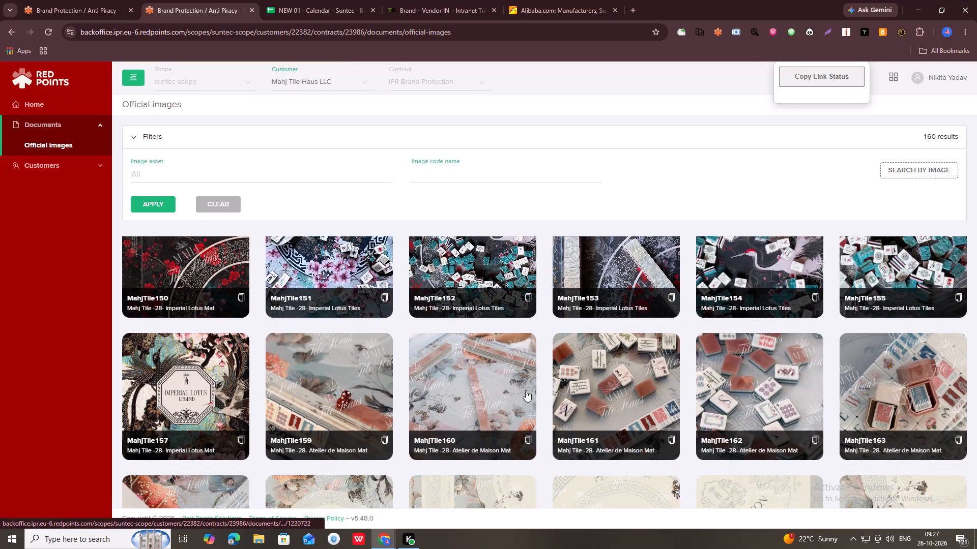
{"action": "left_click_drag", "start_coordinate": [343, 365], "coordinate": [622, 14]}
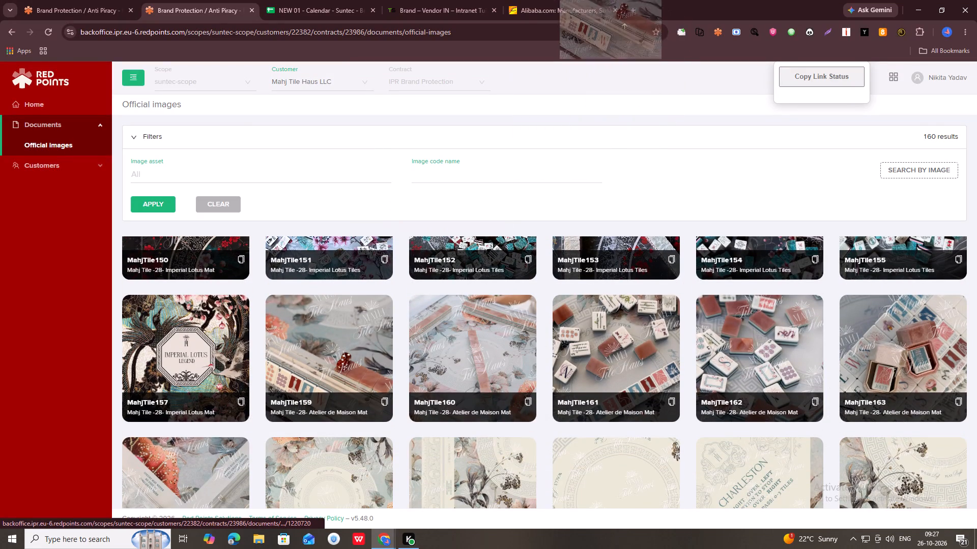
{"action": "left_click_drag", "start_coordinate": [622, 14], "coordinate": [439, 168]}
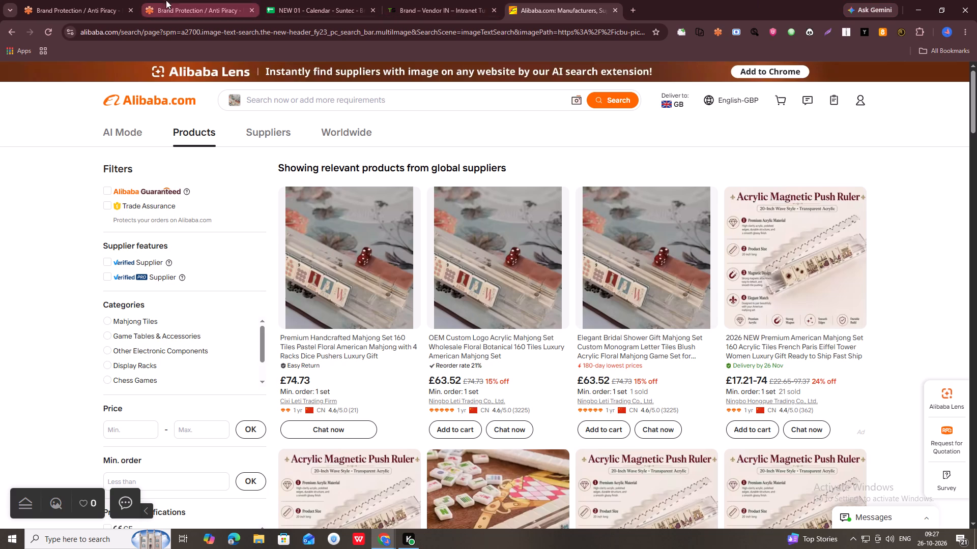
View the enlarged MahjTile159 official image and its details, and return to the Alibaba results to compare the listings.
{"action": "left_click", "coordinate": [209, 0]}
{"action": "left_click", "coordinate": [319, 373]}
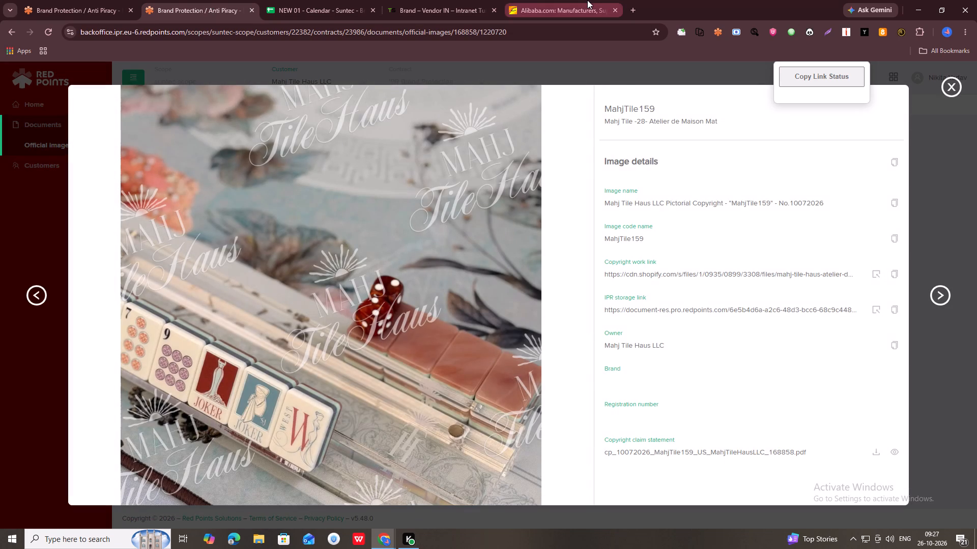
{"action": "left_click", "coordinate": [587, 0]}
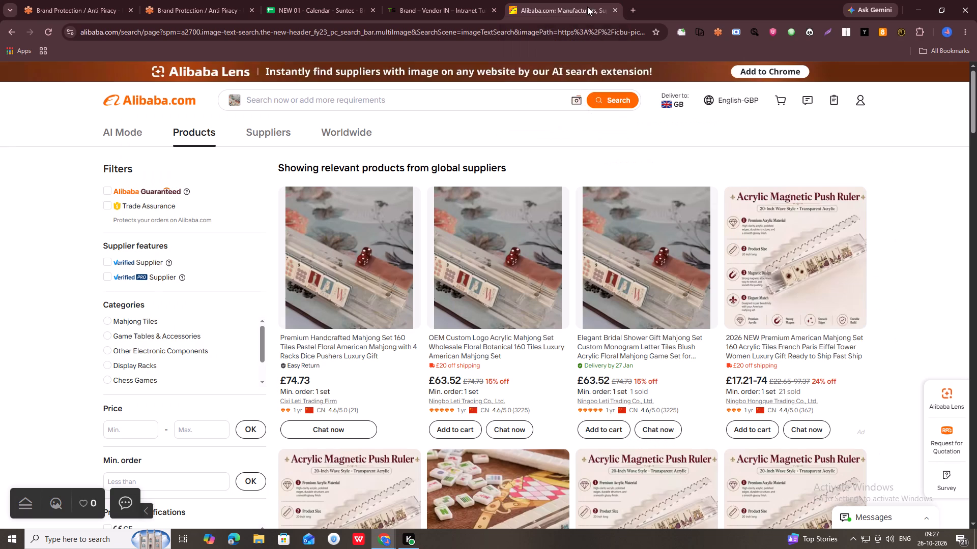
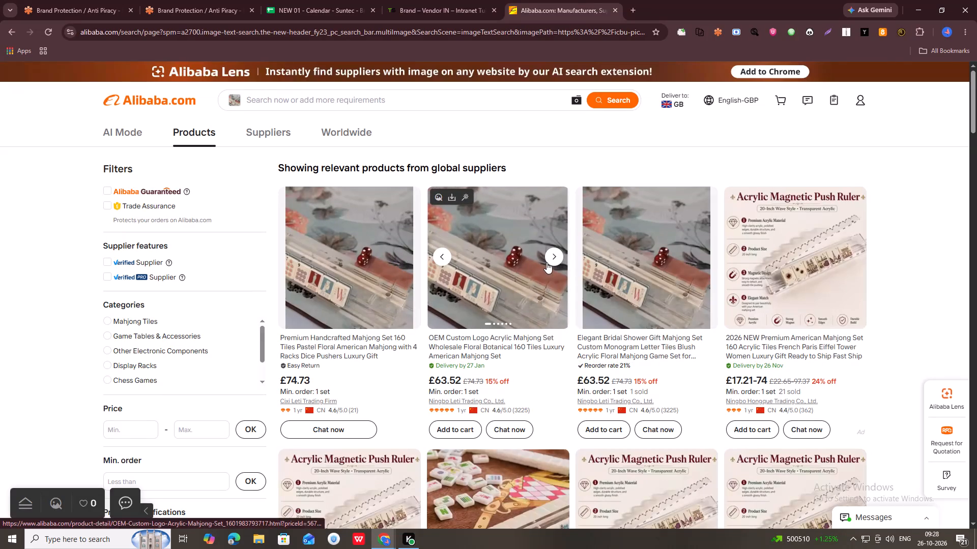
Browse the photos of the OEM Custom Logo Acrylic and Elegant Bridal Shower Gift mahjong set listings in the Alibaba results.
{"action": "left_click", "coordinate": [554, 259]}
{"action": "left_click", "coordinate": [554, 259]}
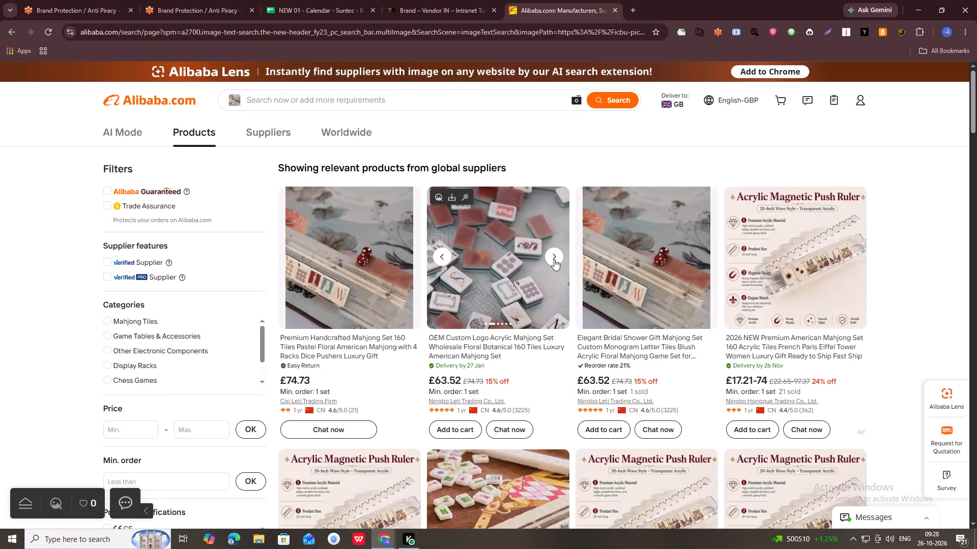
{"action": "left_click", "coordinate": [554, 259]}
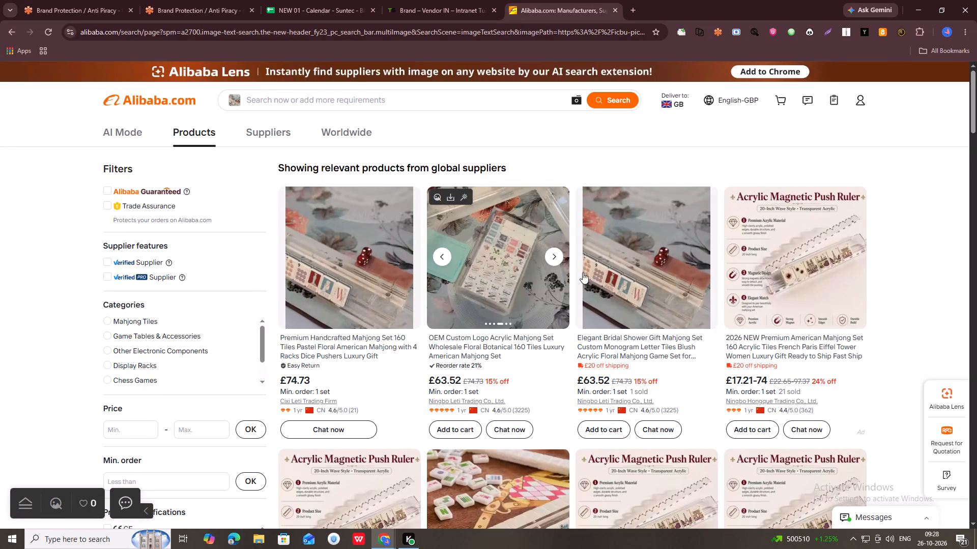
{"action": "left_click", "coordinate": [701, 260]}
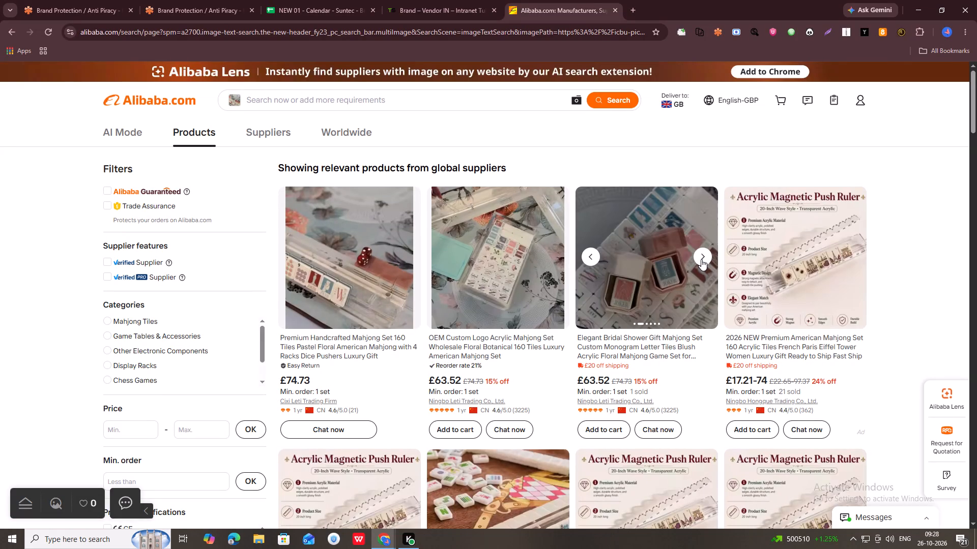
{"action": "left_click", "coordinate": [701, 259]}
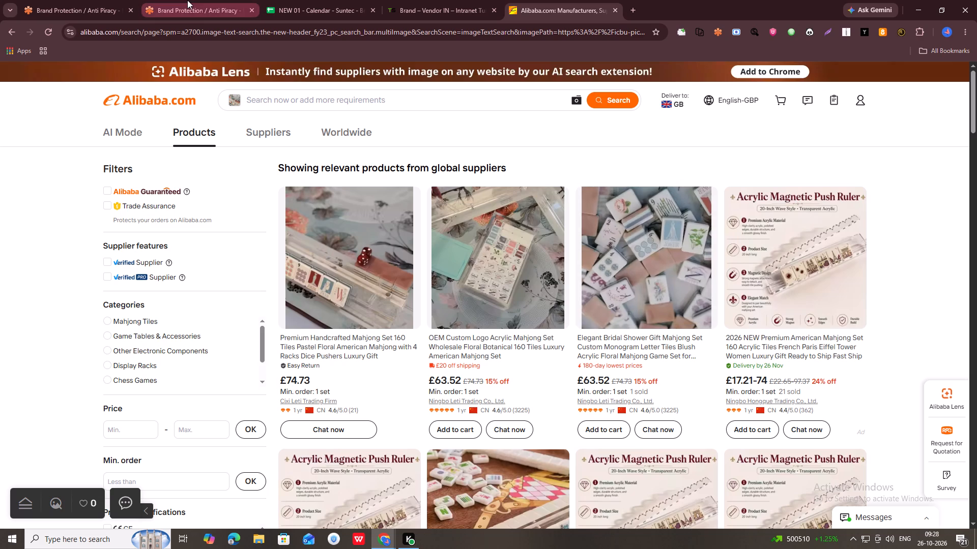
Go back to the Red Points official images, view the enlarged images from MahjTile159 through MahjTile161, and return to the image overview.
{"action": "left_click", "coordinate": [187, 0]}
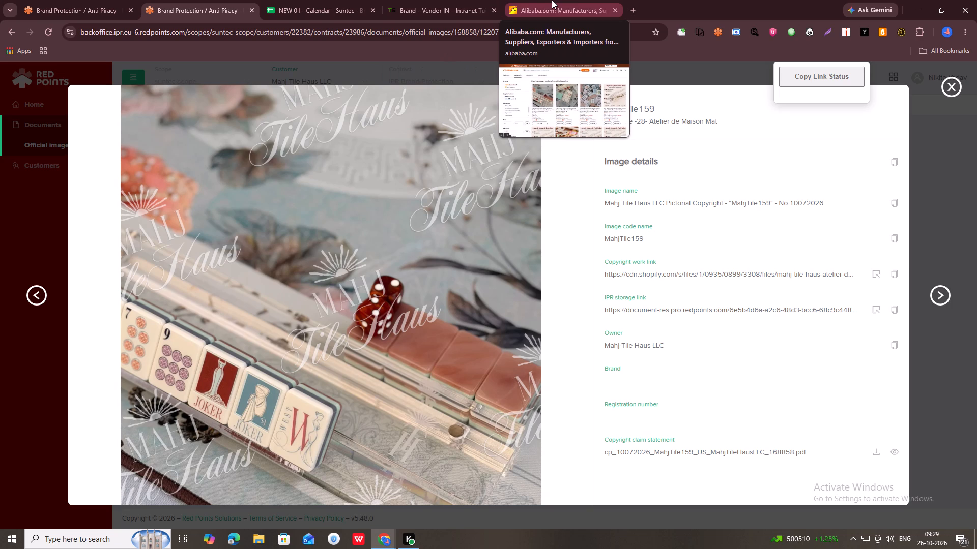
{"action": "left_click", "coordinate": [948, 295]}
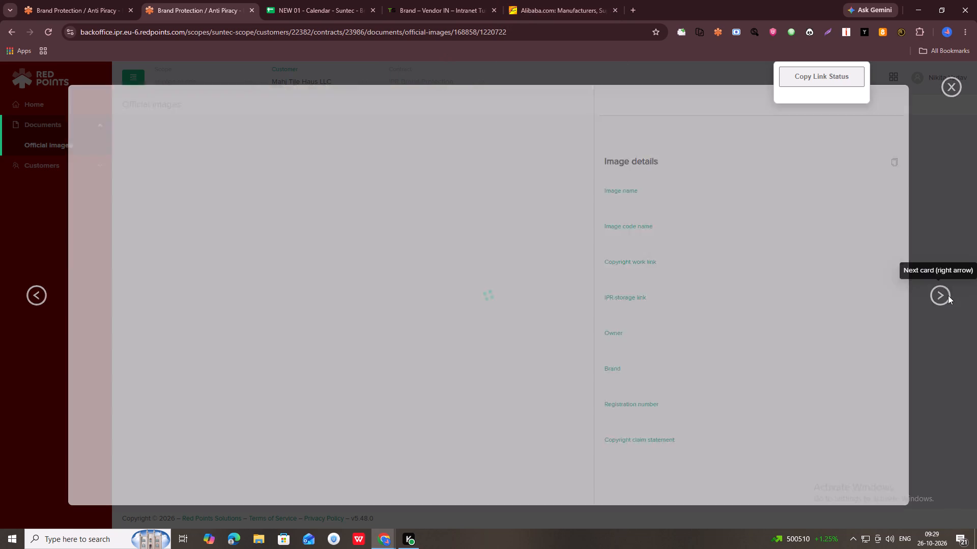
{"action": "left_click", "coordinate": [948, 295]}
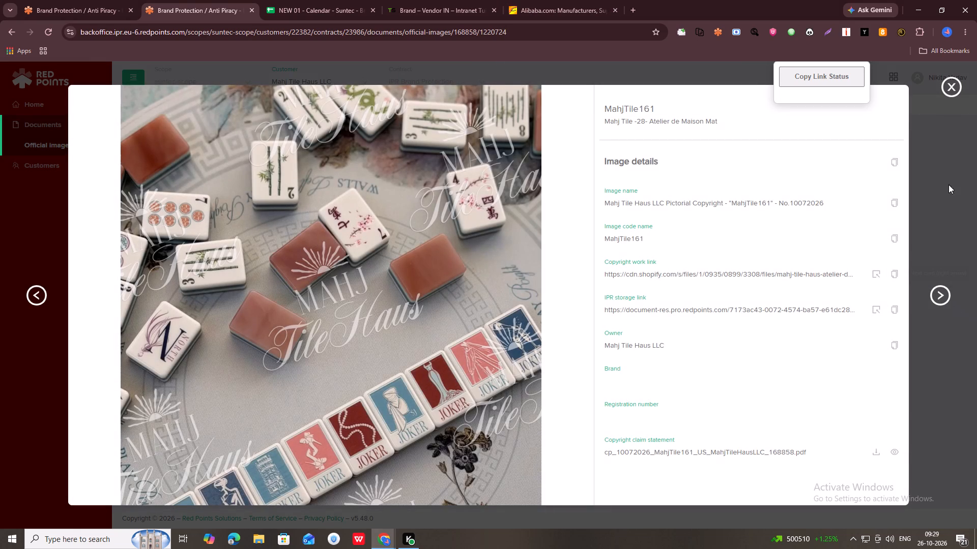
{"action": "left_click", "coordinate": [957, 86]}
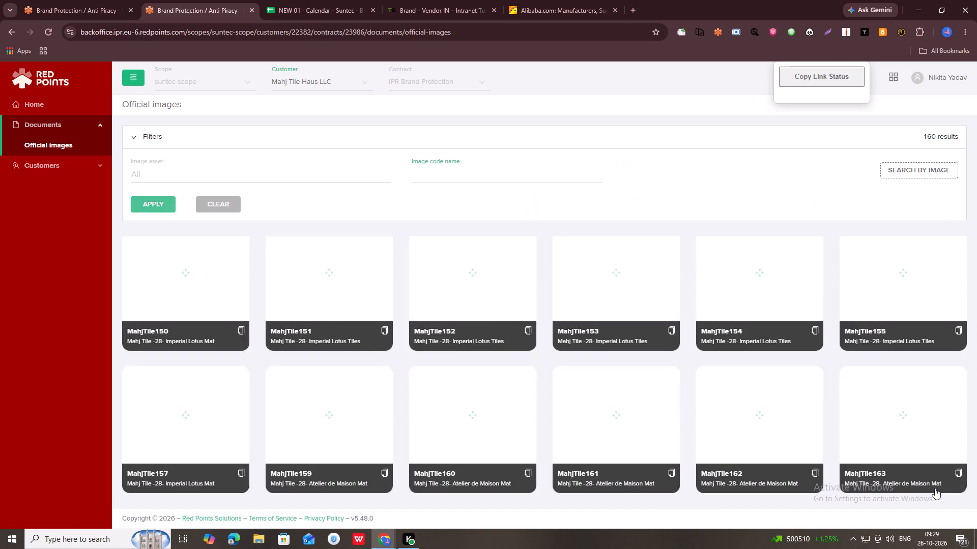
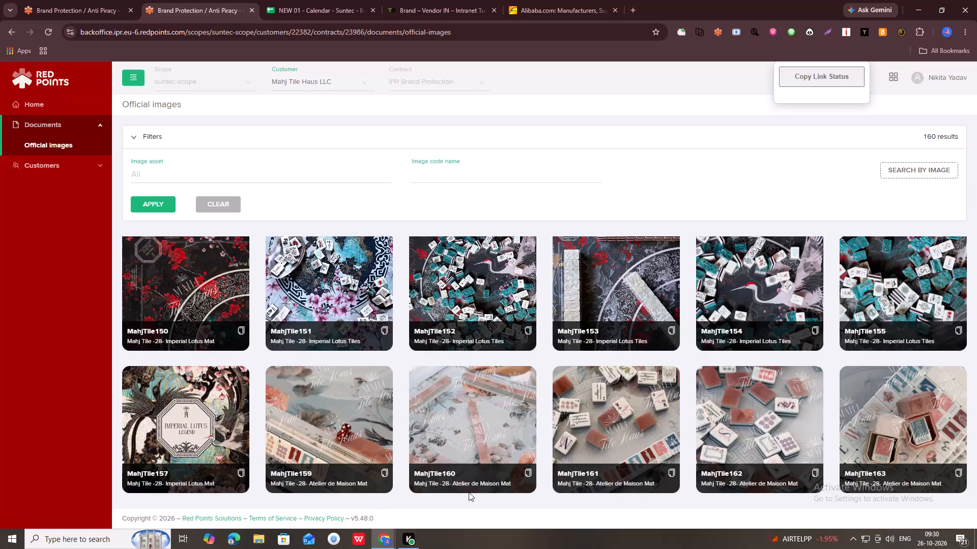
Copy the asset name Mahj Tile -28- Atelier de Maison Mat from MahjTile159 into the Asset cell of row 101414 in Manual Detection Records.
{"action": "left_click", "coordinate": [346, 445]}
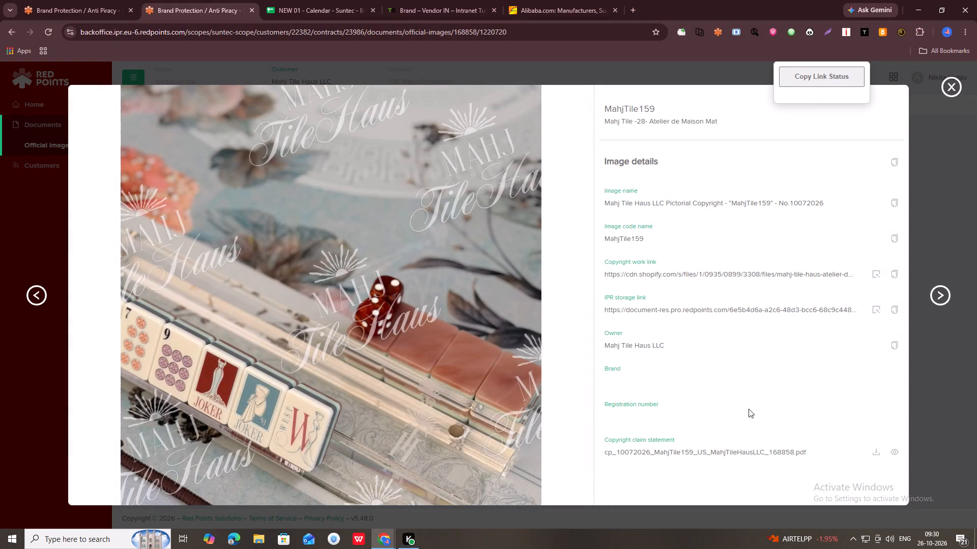
{"action": "triple_click", "coordinate": [673, 122]}
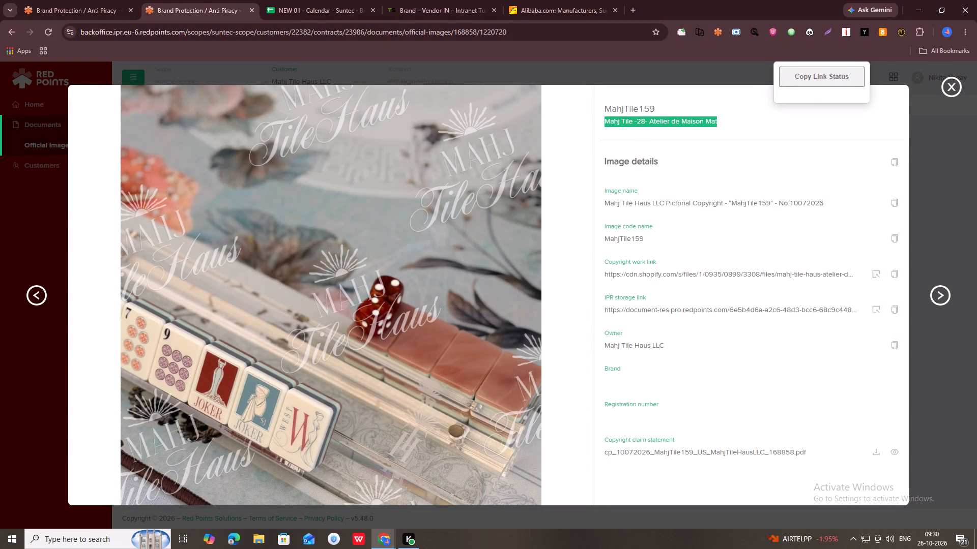
{"action": "key", "text": "ctrl+c"}
{"action": "key", "text": "ctrl+c"}
{"action": "key", "text": "ctrl+c"}
{"action": "key", "text": "ctrl+c"}
{"action": "key", "text": "alt+Tab"}
{"action": "key", "text": "alt+Tab"}
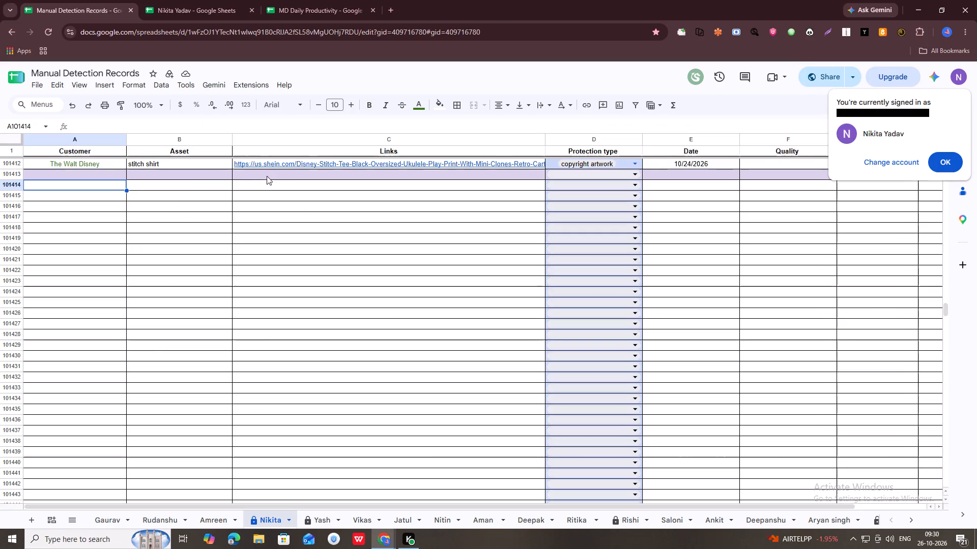
{"action": "left_click", "coordinate": [212, 190]}
{"action": "key", "text": "ctrl+v"}
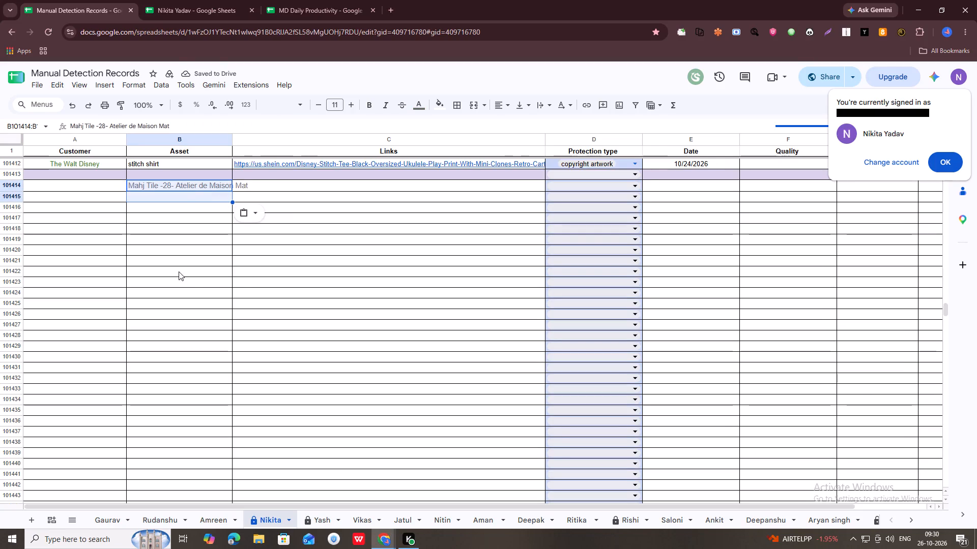
{"action": "left_click", "coordinate": [216, 233]}
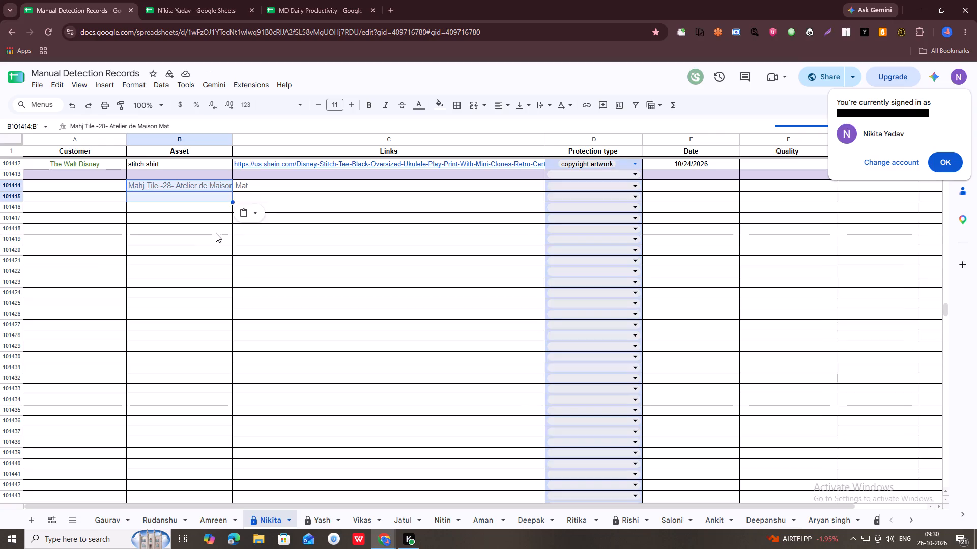
{"action": "key", "text": "ctrl+shift+v"}
{"action": "key", "text": "ctrl+c"}
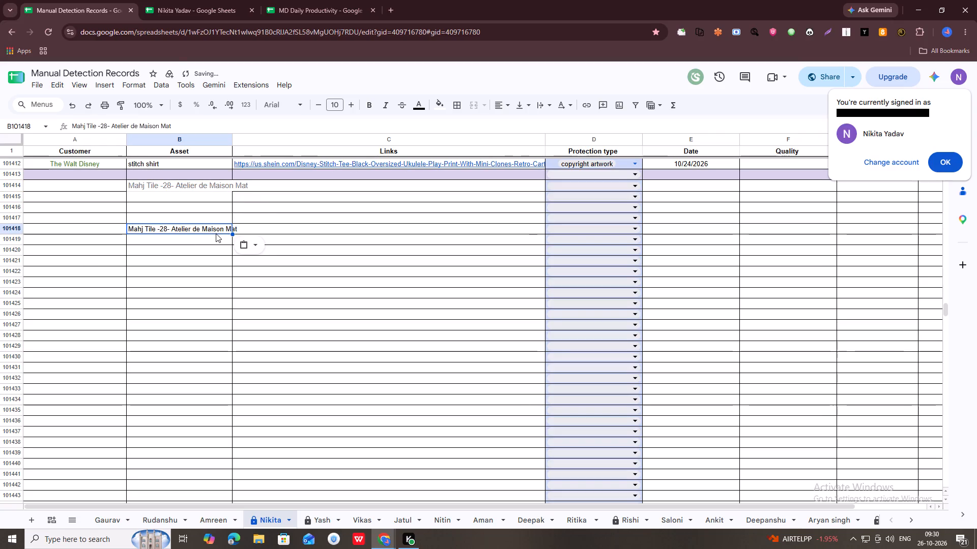
{"action": "left_click", "coordinate": [219, 188]}
{"action": "key", "text": "ctrl+v"}
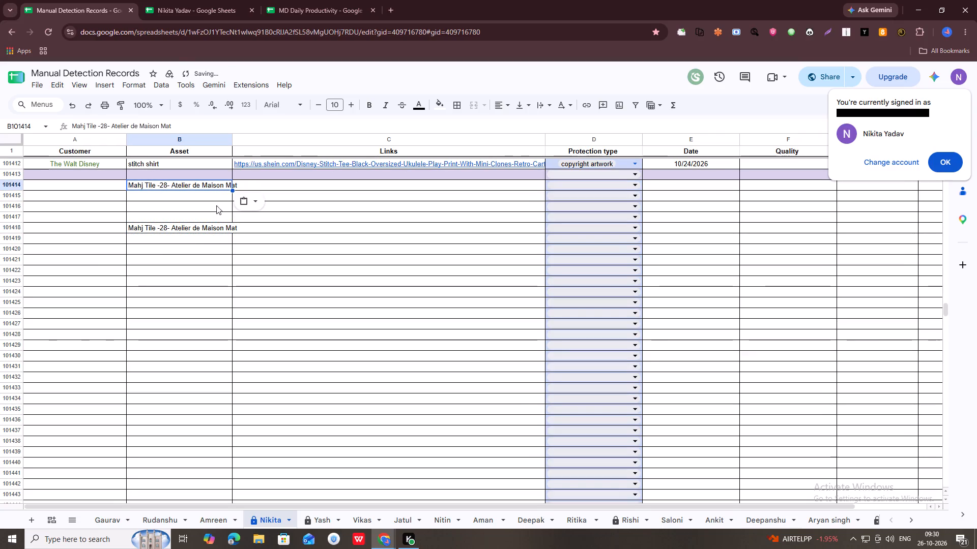
{"action": "left_click", "coordinate": [206, 226]}
{"action": "key", "text": "Delete"}
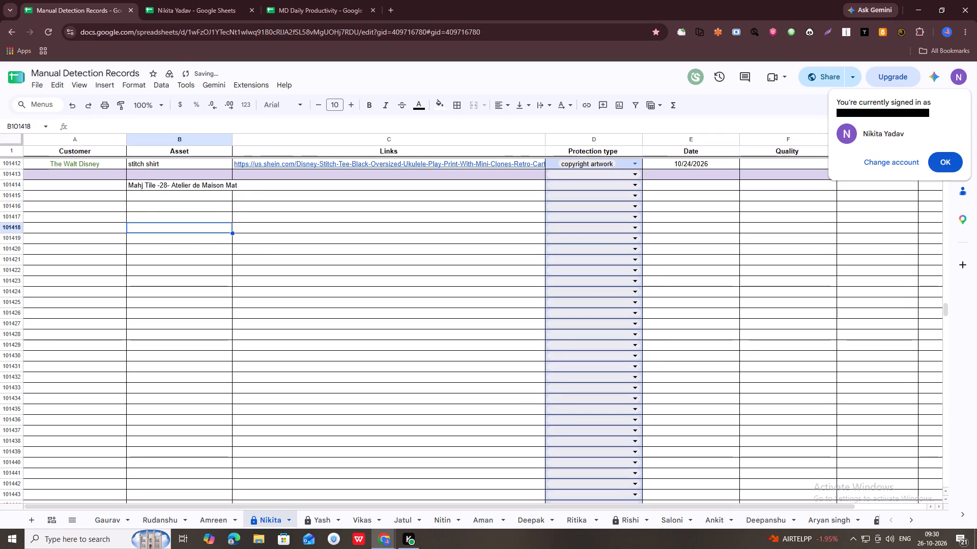
Fill the Customer cell of row 101414 with the previously copied name Mahj Tile Haus LLC.
{"action": "key", "text": "ctrl+Up"}
{"action": "key", "text": "Left"}
{"action": "key", "text": "alt+Tab"}
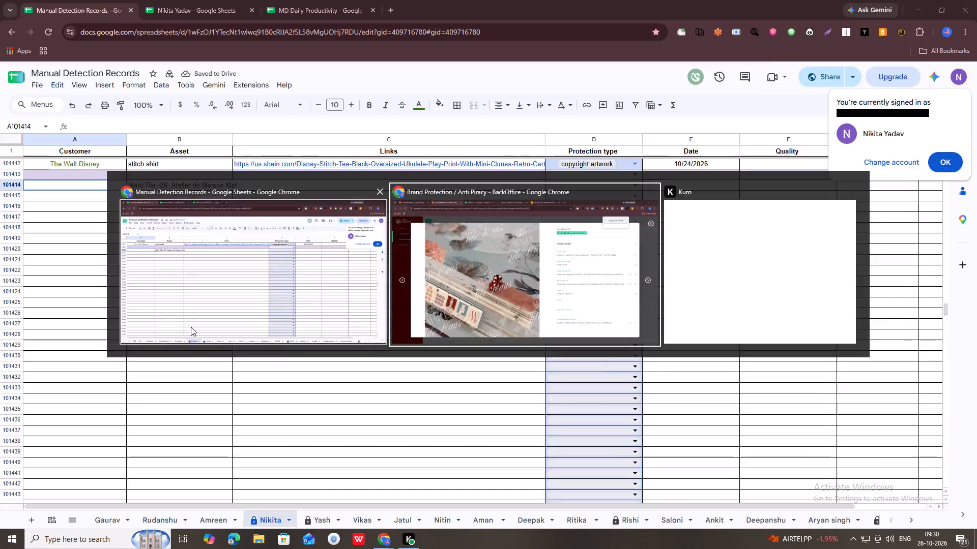
{"action": "key", "text": "alt+Tab"}
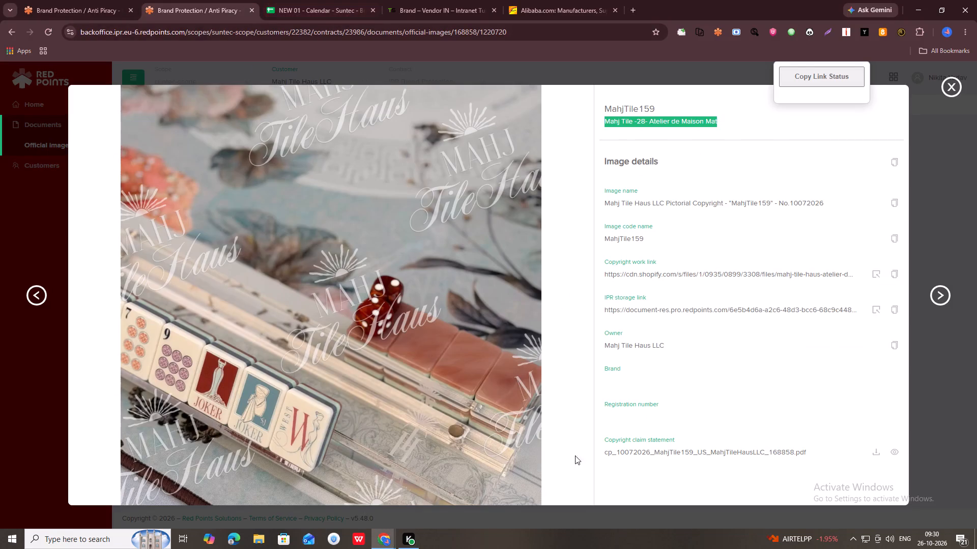
{"action": "key", "text": "super+v"}
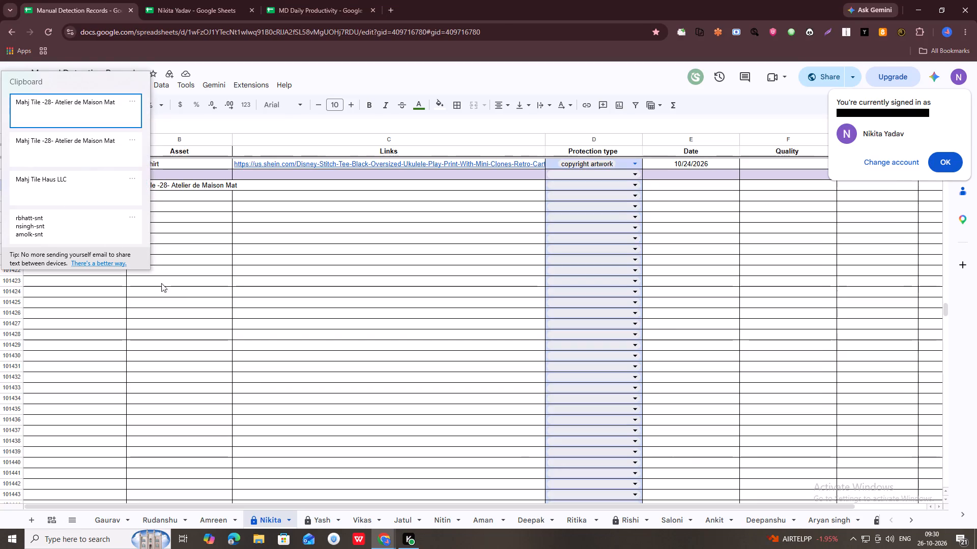
{"action": "left_click", "coordinate": [77, 189]}
{"action": "key", "text": "ctrl+v"}
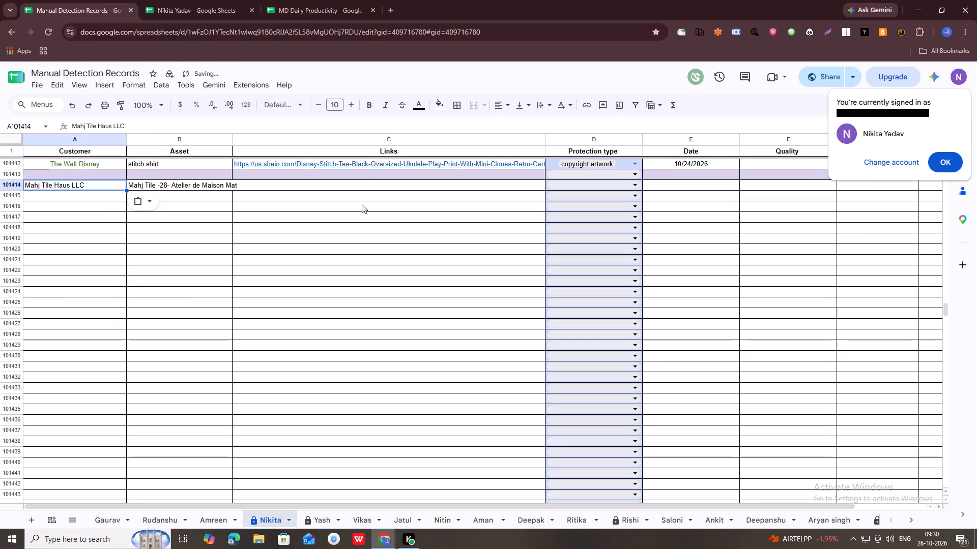
Copy the Alibaba link of the Premium Handcrafted Mahjong Set listing into the Links cell of row 101414.
{"action": "left_click", "coordinate": [346, 188]}
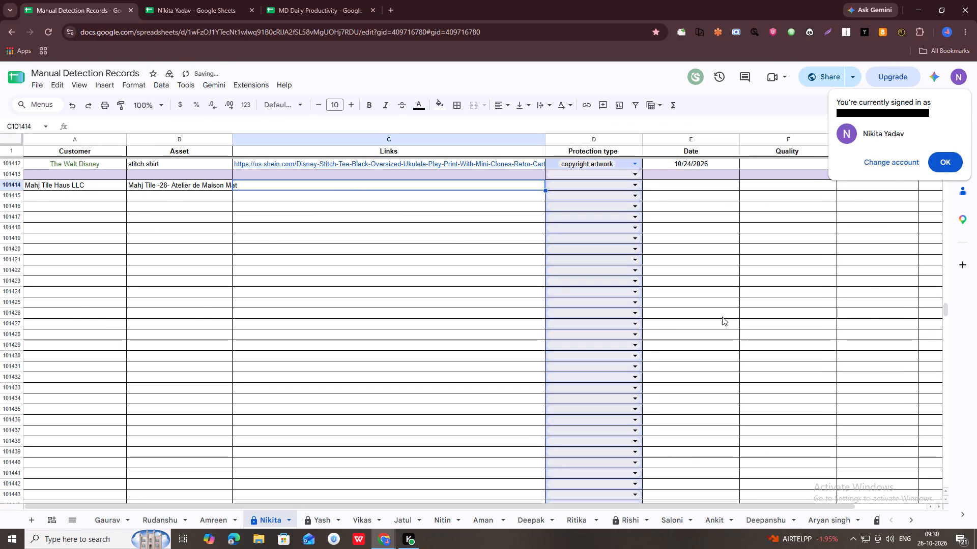
{"action": "key", "text": "alt+Tab"}
{"action": "left_click", "coordinate": [548, 0]}
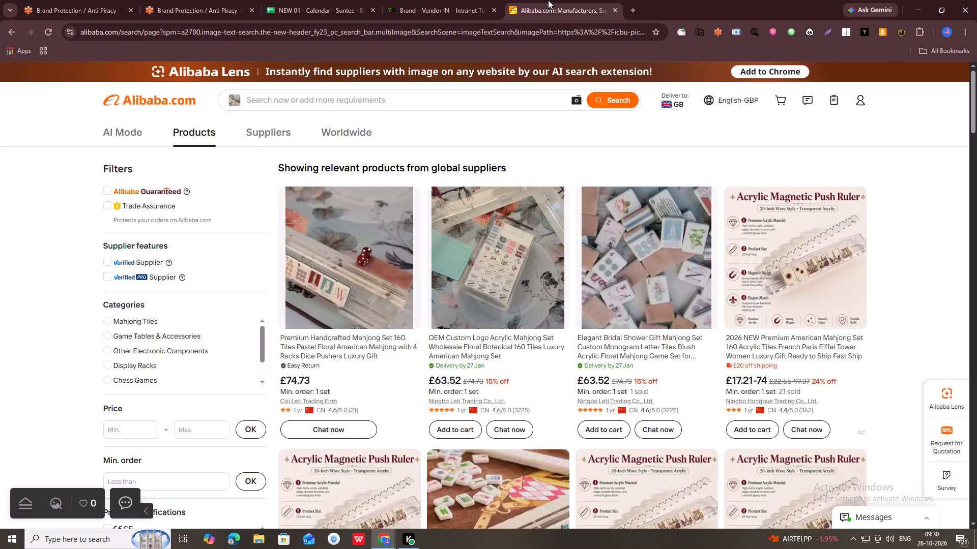
{"action": "right_click", "coordinate": [364, 342]}
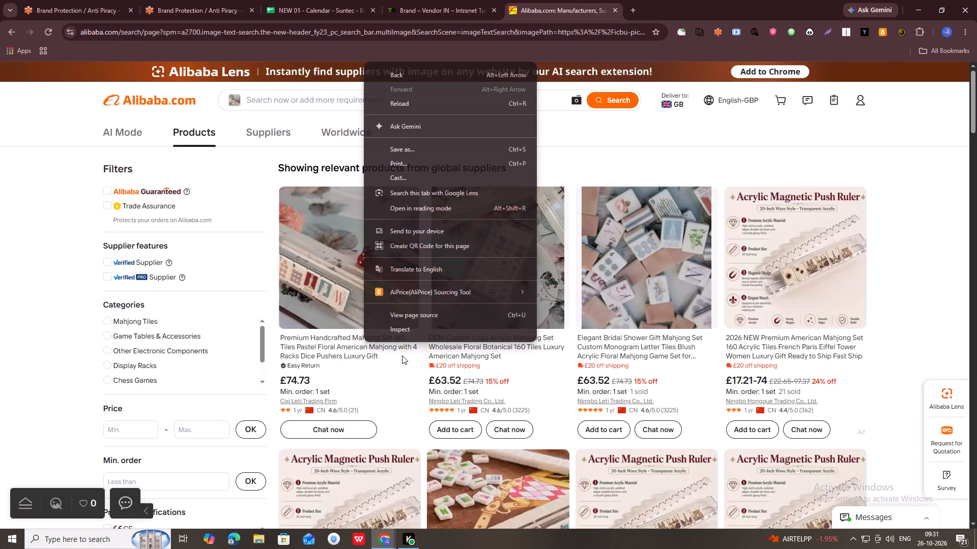
{"action": "right_click", "coordinate": [351, 353]}
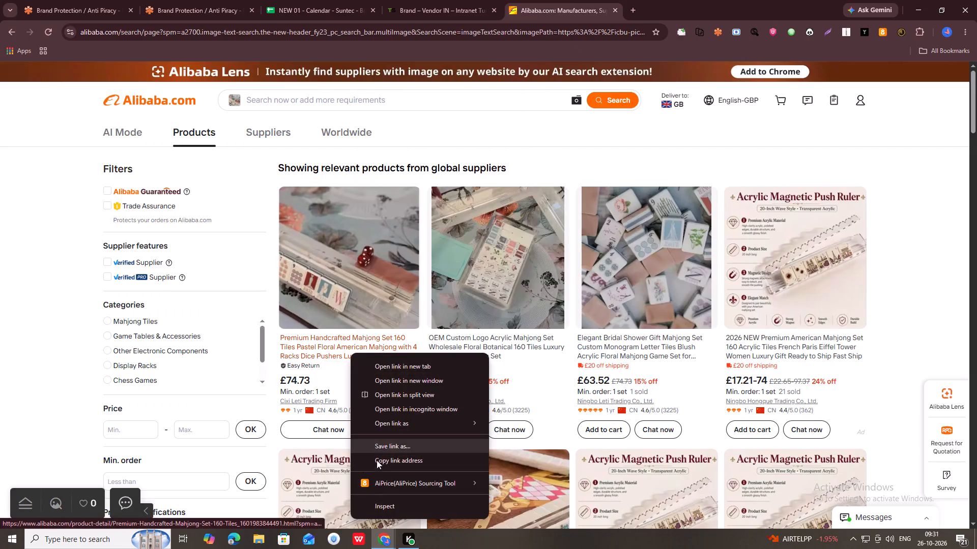
{"action": "left_click", "coordinate": [380, 460]}
{"action": "key", "text": "alt+Tab"}
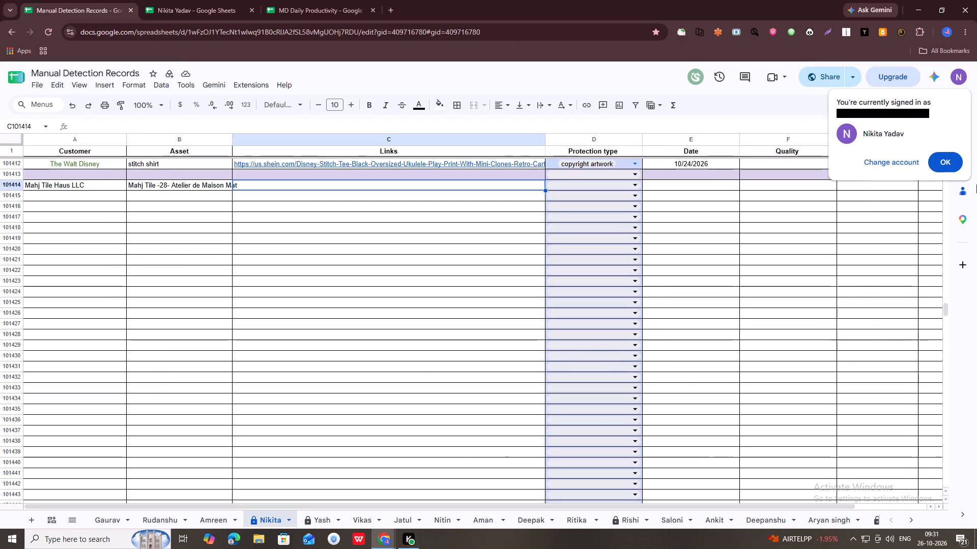
{"action": "key", "text": "ctrl+b"}
{"action": "key", "text": "ctrl+v"}
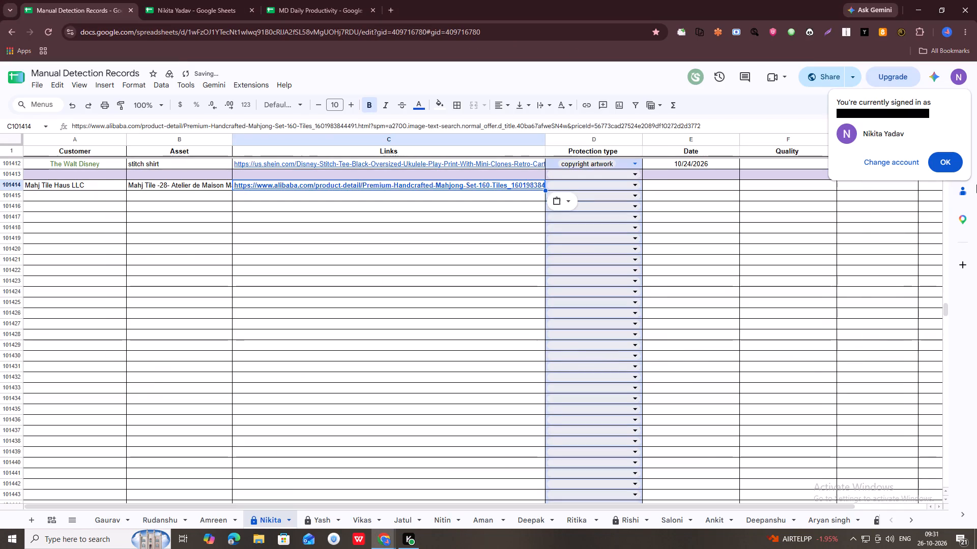
Set the protection type of row 101414 to Copyright.
{"action": "key", "text": "Right"}
{"action": "type", "text": "copy"}
{"action": "key", "text": "Down"}
{"action": "key", "text": "backslash"}
{"action": "key", "text": "Return"}
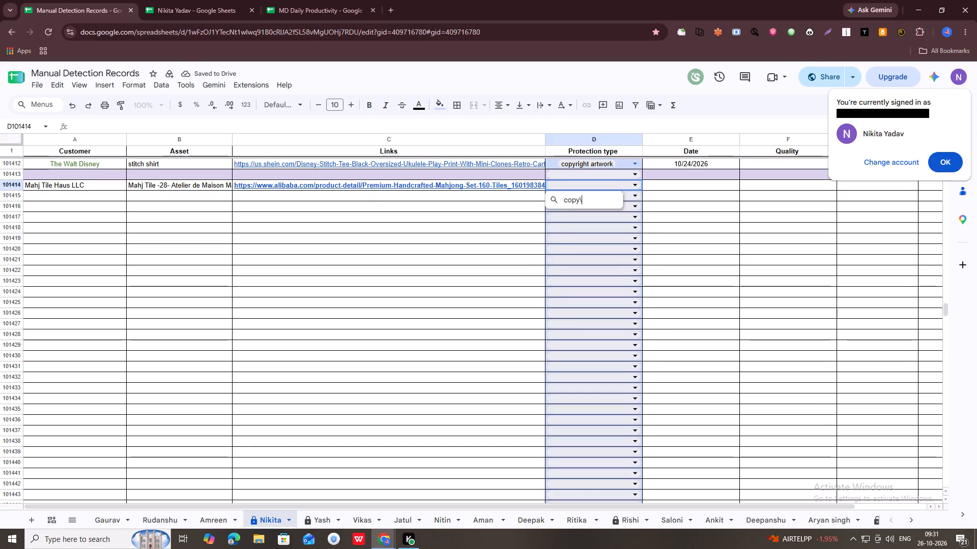
{"action": "key", "text": "Up"}
{"action": "type", "text": "copy"}
{"action": "key", "text": "Down"}
{"action": "key", "text": "Return"}
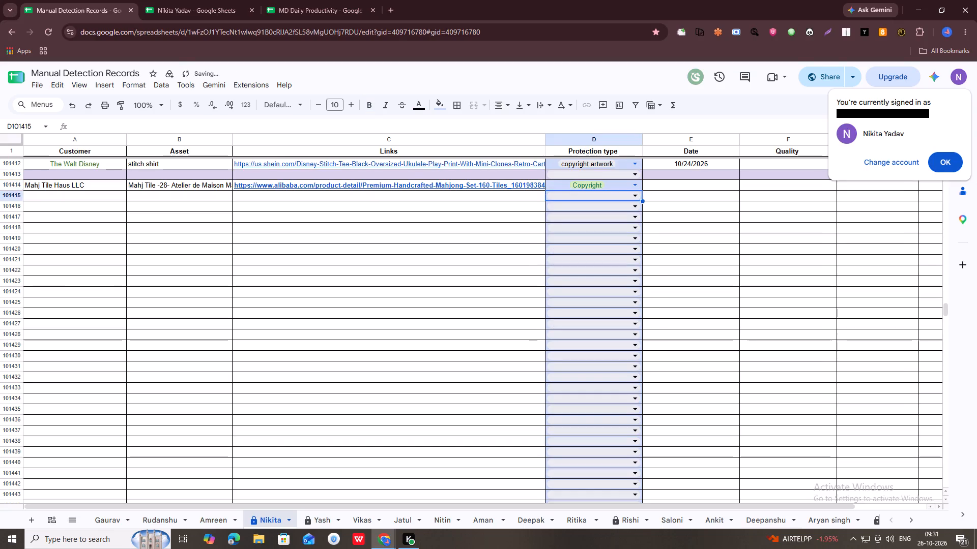
Enter the date 10/26/2026 for row 101414 and move to the Links cell of the row below.
{"action": "key", "text": "Up"}
{"action": "key", "text": "Right"}
{"action": "key", "text": "ctrl+semicolon"}
{"action": "key", "text": "Down"}
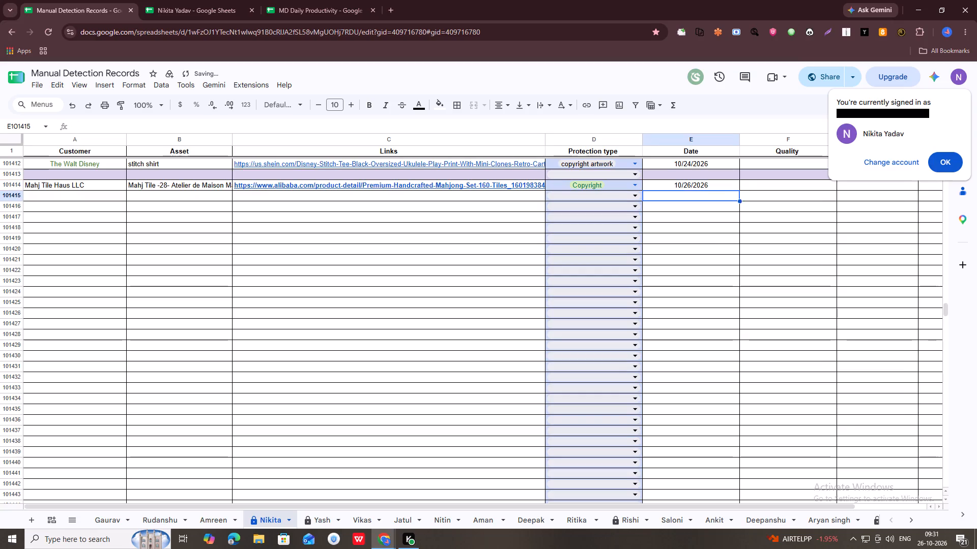
{"action": "key", "text": "Left"}
{"action": "key", "text": "Left"}
{"action": "key", "text": "Left"}
{"action": "key", "text": "Right"}
Compare the photos of the OEM Custom Logo Acrylic and Elegant Bridal Shower Gift listings on Alibaba with the official image MahjTile159.
{"action": "key", "text": "alt+Tab"}
{"action": "key", "text": "Down"}
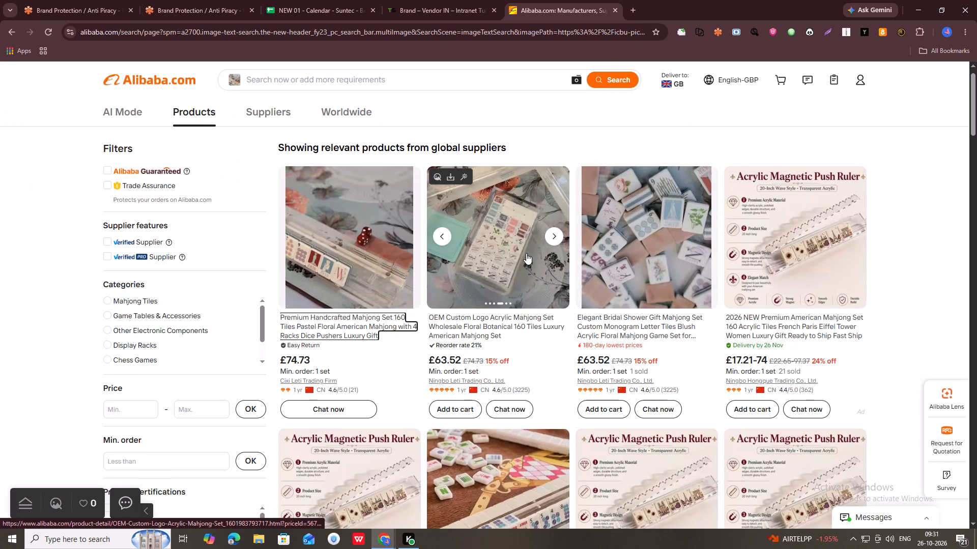
{"action": "left_click", "coordinate": [554, 234]}
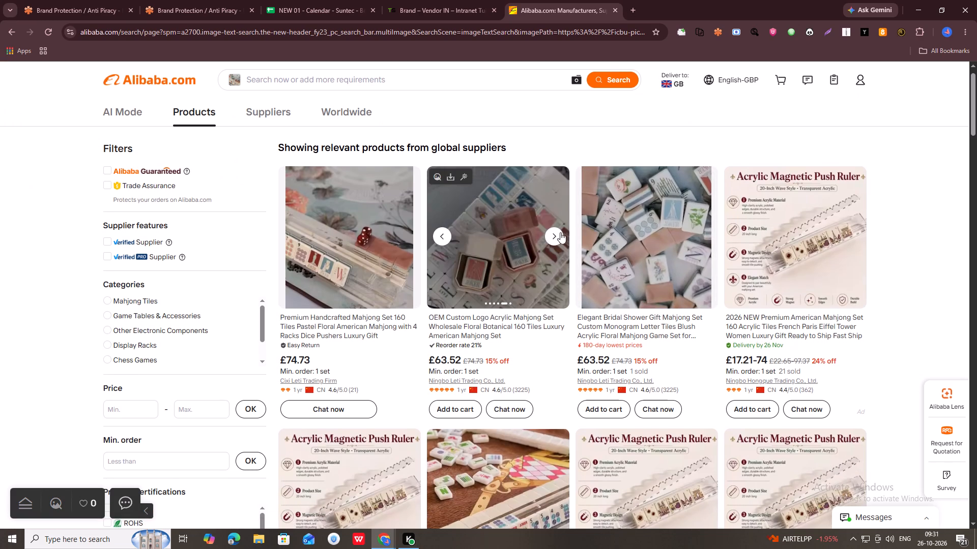
{"action": "left_click", "coordinate": [559, 234]}
{"action": "left_click", "coordinate": [559, 234]}
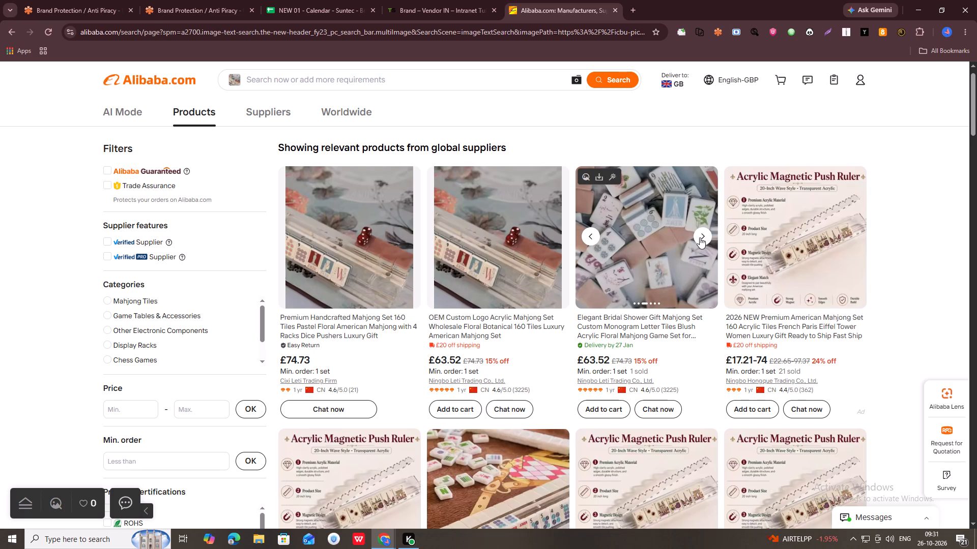
{"action": "left_click", "coordinate": [153, 0]}
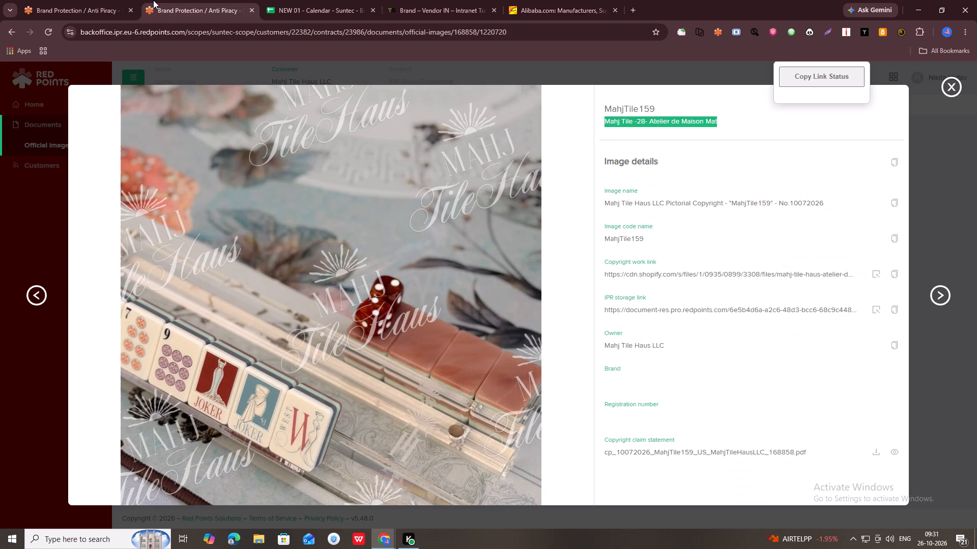
{"action": "left_click", "coordinate": [555, 0]}
{"action": "left_click", "coordinate": [702, 239]}
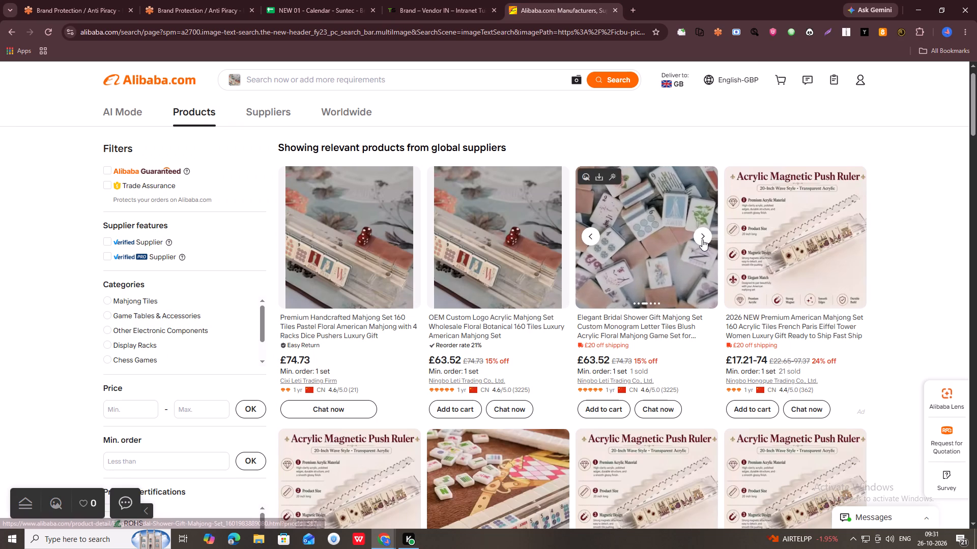
{"action": "left_click", "coordinate": [702, 239]}
{"action": "left_click", "coordinate": [702, 239]}
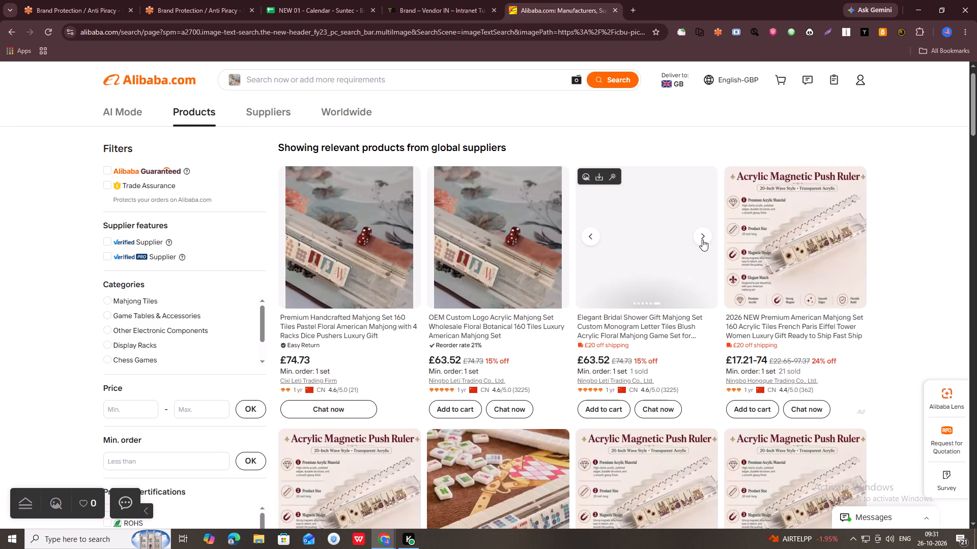
{"action": "left_click", "coordinate": [702, 239]}
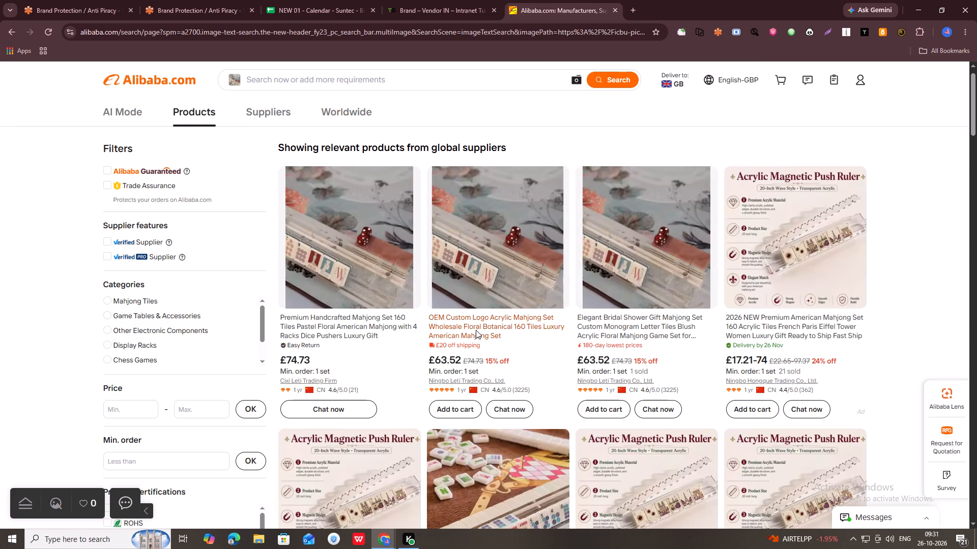
Copy the link of the OEM Custom Logo Acrylic Mahjong Set listing into the Links cell of row 101415.
{"action": "right_click", "coordinate": [477, 329]}
{"action": "left_click", "coordinate": [509, 434]}
{"action": "key", "text": "alt+Tab"}
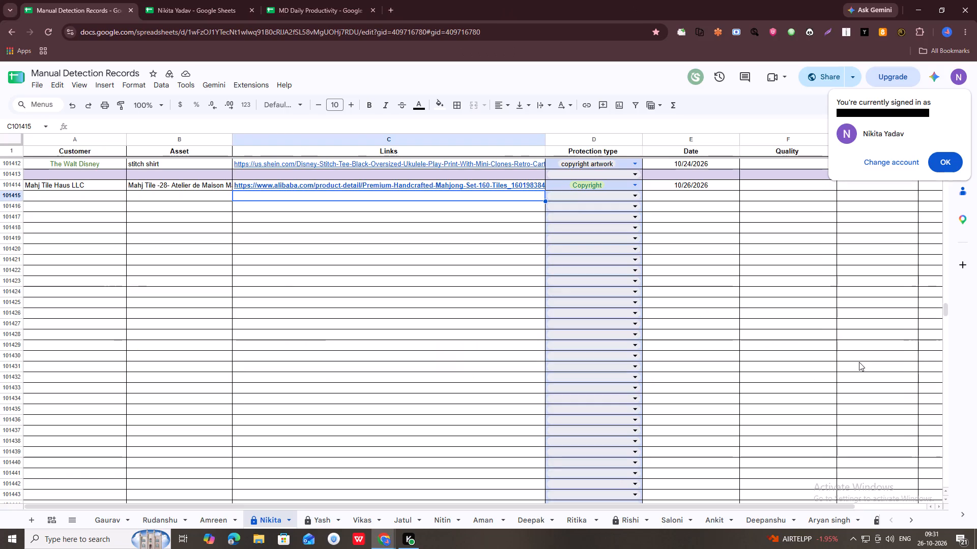
{"action": "key", "text": "ctrl+v"}
{"action": "key", "text": "Down"}
{"action": "key", "text": "alt+Tab"}
{"action": "key", "text": "Right"}
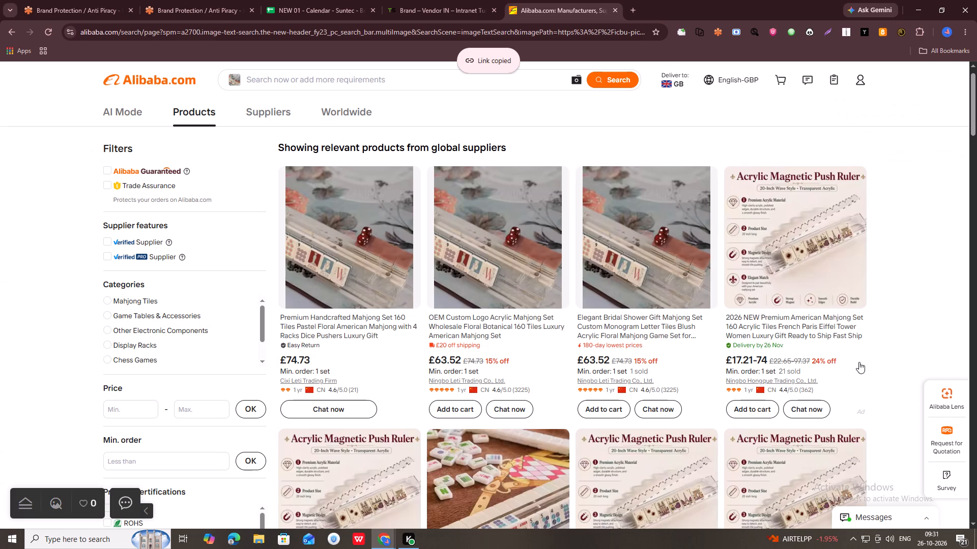
Copy the link of the Elegant Bridal Shower Gift Mahjong Set listing into the Links cell of row 101416.
{"action": "right_click", "coordinate": [635, 328]}
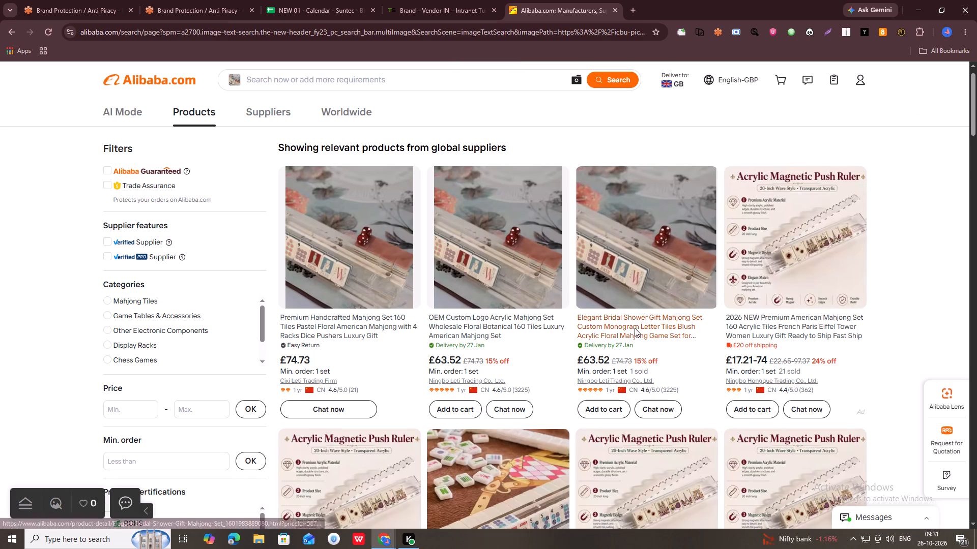
{"action": "left_click", "coordinate": [668, 434]}
{"action": "key", "text": "alt+Tab"}
{"action": "key", "text": "ctrl+v"}
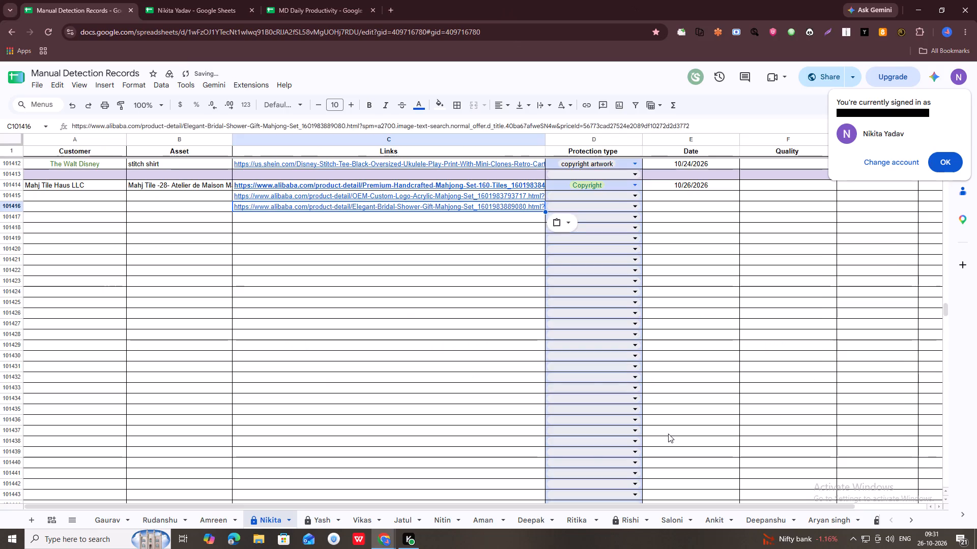
Fill the protection type Copyright and the date 10/26/2026 down from row 101414 through row 101416.
{"action": "key", "text": "Right"}
{"action": "key", "text": "shift+Right"}
{"action": "key", "text": "ctrl+shift+Up"}
{"action": "key", "text": "ctrl+d"}
Fill the customer and asset names down through row 101416, move to the next empty Links cell and return to the Alibaba results.
{"action": "key", "text": "Left"}
{"action": "key", "text": "Left"}
{"action": "key", "text": "Left"}
{"action": "key", "text": "Left"}
{"action": "key", "text": "shift+Right"}
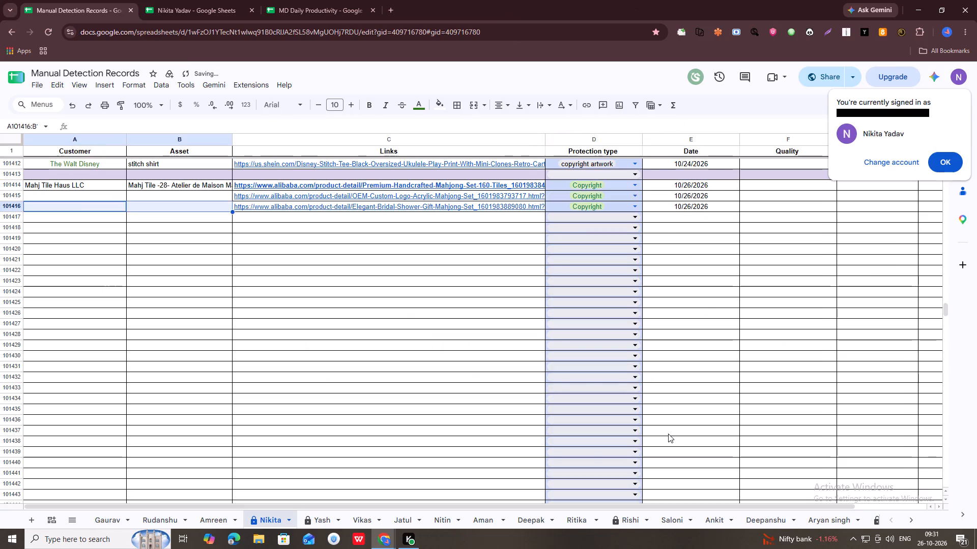
{"action": "key", "text": "ctrl+shift+Up"}
{"action": "key", "text": "ctrl+d"}
{"action": "key", "text": "Down"}
{"action": "key", "text": "Right"}
{"action": "key", "text": "Right"}
{"action": "key", "text": "alt+Tab"}
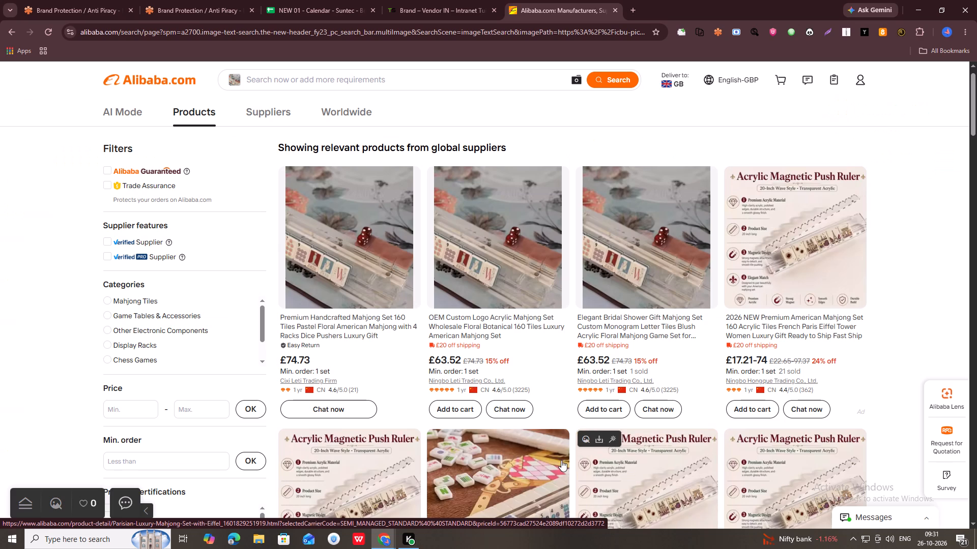
Check the MahjTile159 official image, and examine the remaining Alibaba image-search results for further listings that copy it.
{"action": "left_click", "coordinate": [181, 0]}
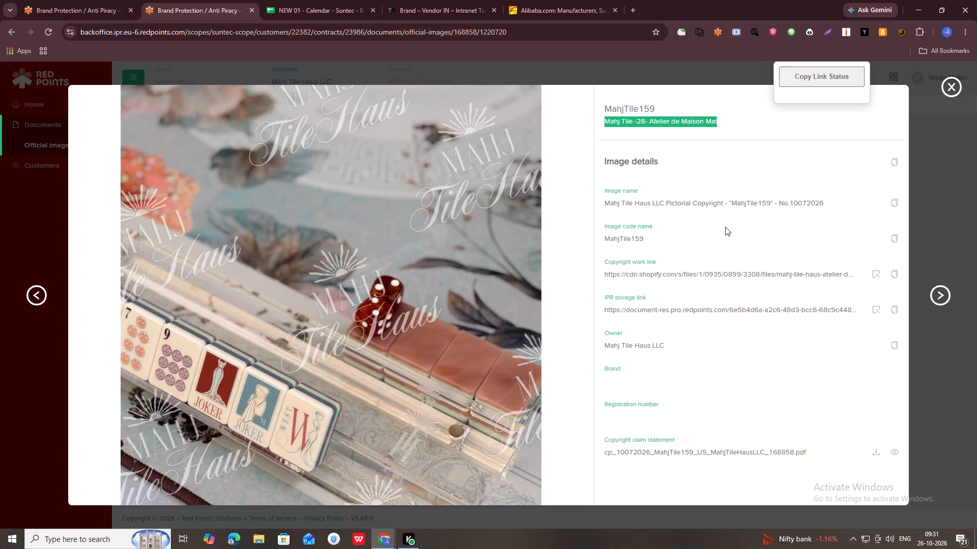
{"action": "left_click", "coordinate": [742, 166]}
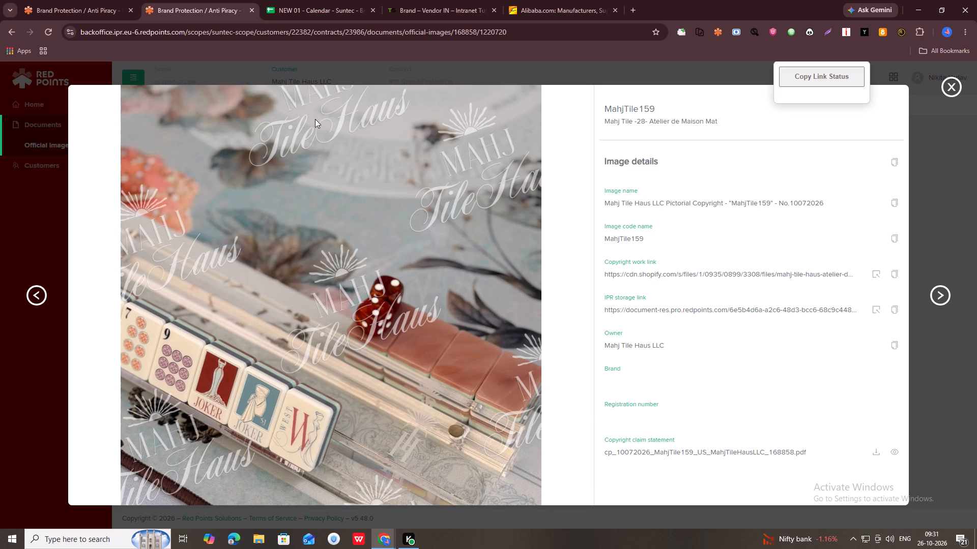
{"action": "left_click", "coordinate": [528, 0]}
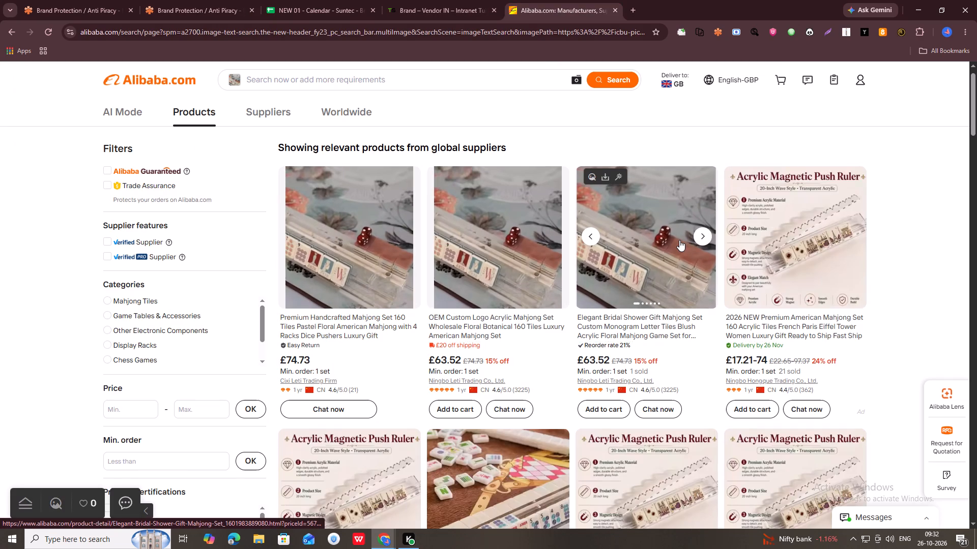
{"action": "scroll", "coordinate": [766, 362], "scroll_direction": "down", "scroll_amount": 19}
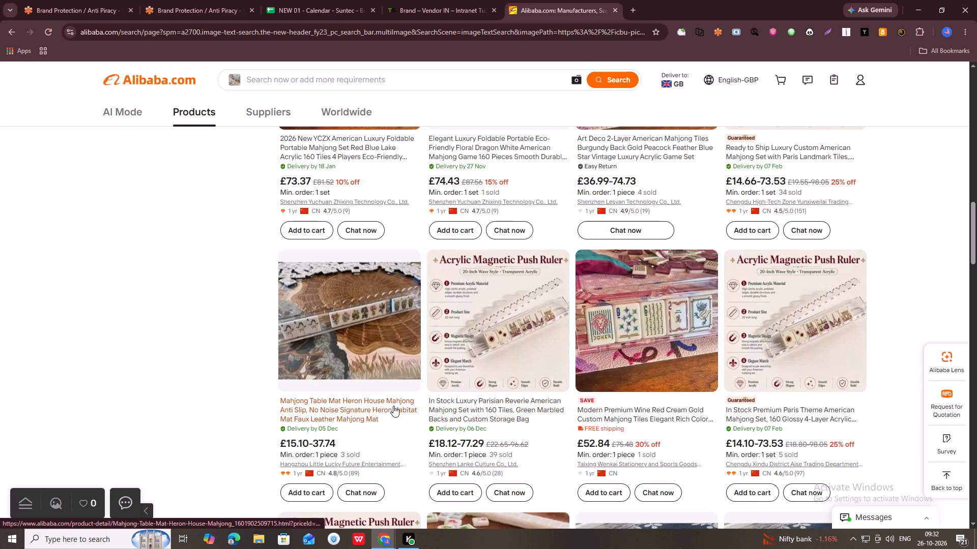
{"action": "scroll", "coordinate": [505, 387], "scroll_direction": "down", "scroll_amount": 12}
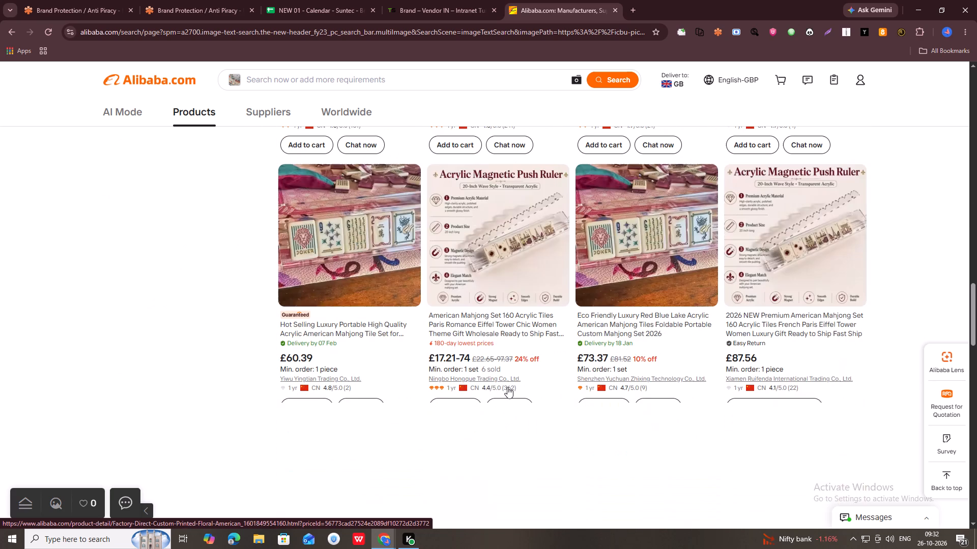
{"action": "scroll", "coordinate": [507, 387], "scroll_direction": "down", "scroll_amount": 4}
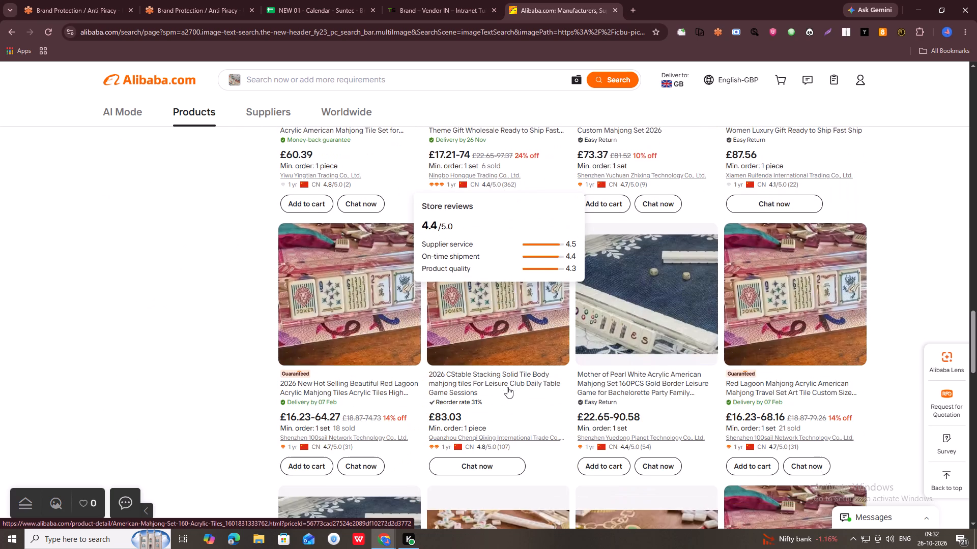
{"action": "scroll", "coordinate": [507, 387], "scroll_direction": "down", "scroll_amount": 13}
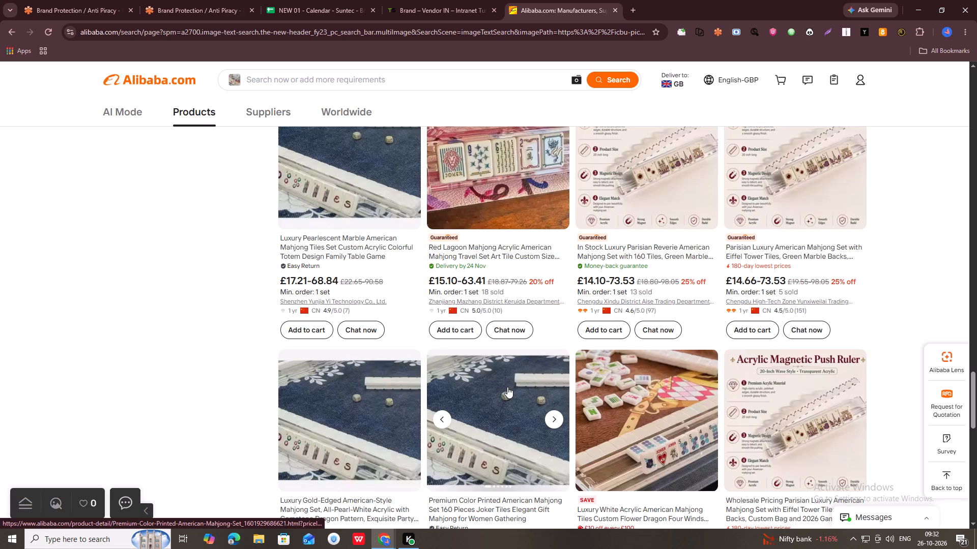
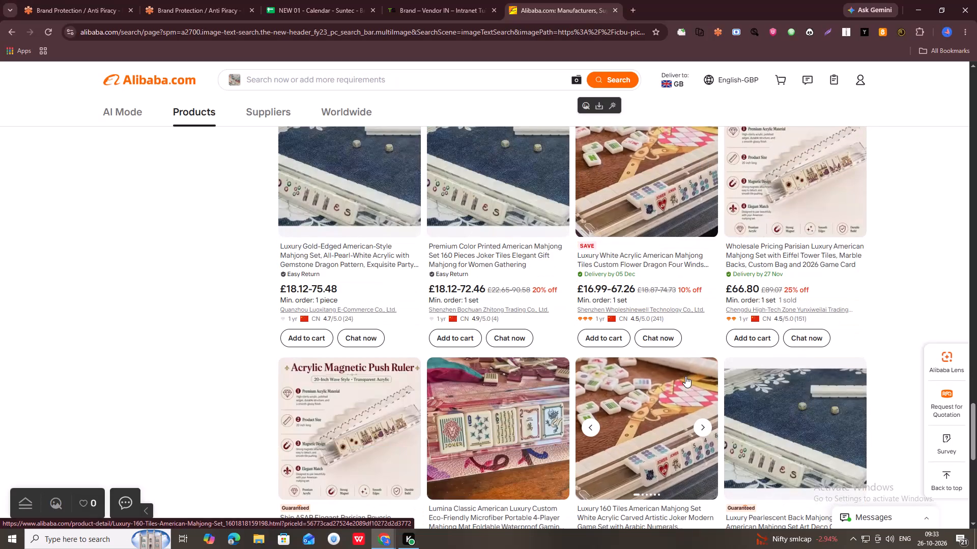
Examine the rest of the first page and all of page 2 of the Alibaba image-search results for listings copying MahjTile159.
{"action": "scroll", "coordinate": [684, 372], "scroll_direction": "down", "scroll_amount": 6}
{"action": "scroll", "coordinate": [684, 372], "scroll_direction": "up", "scroll_amount": 4}
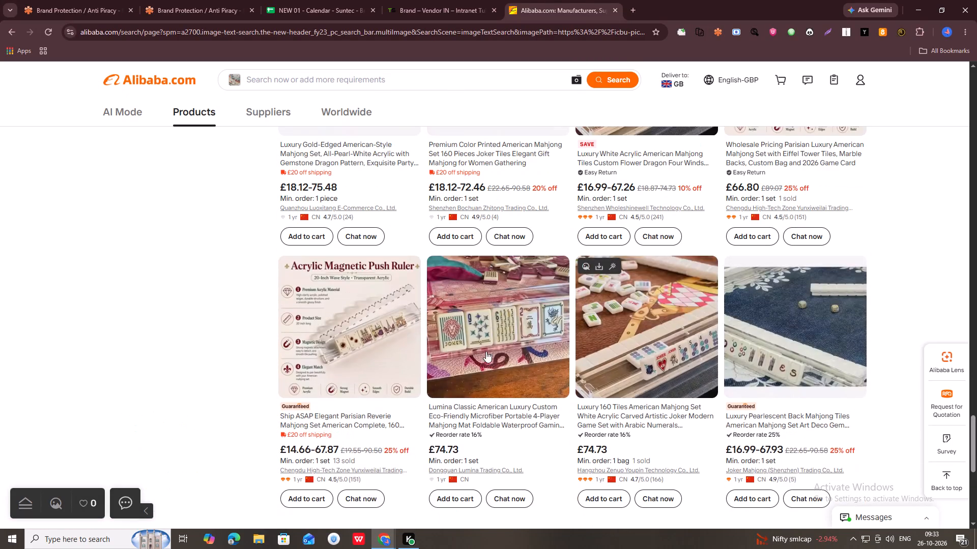
{"action": "scroll", "coordinate": [634, 355], "scroll_direction": "down", "scroll_amount": 2}
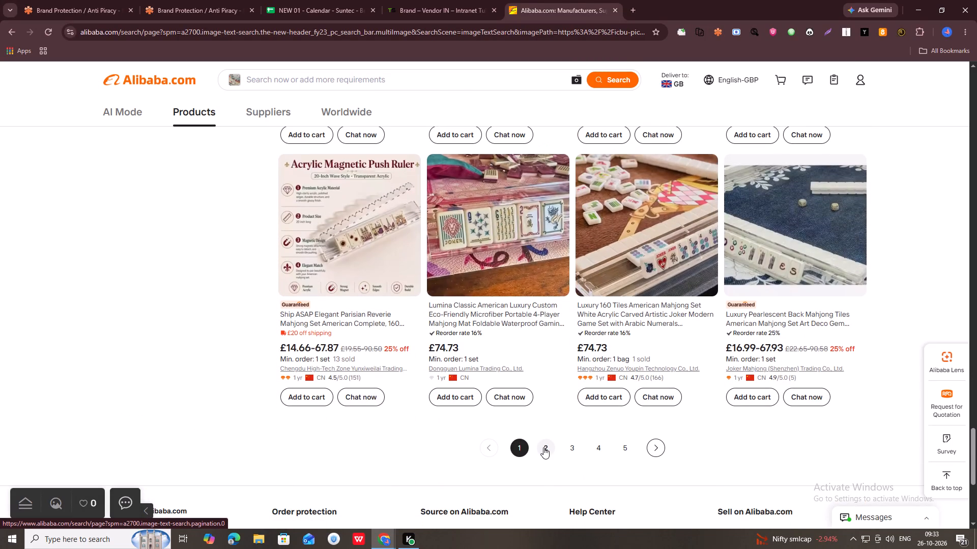
{"action": "left_click", "coordinate": [543, 447]}
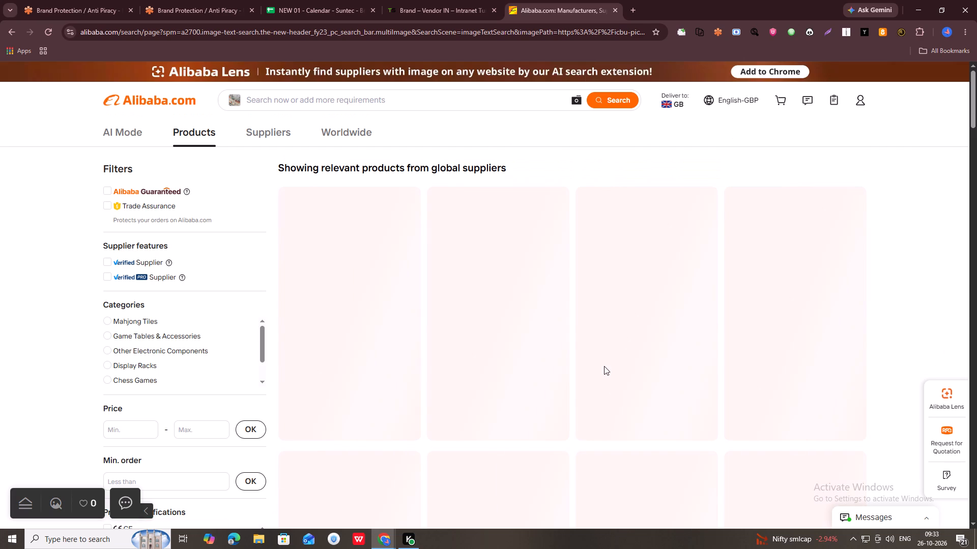
{"action": "scroll", "coordinate": [599, 356], "scroll_direction": "down", "scroll_amount": 5}
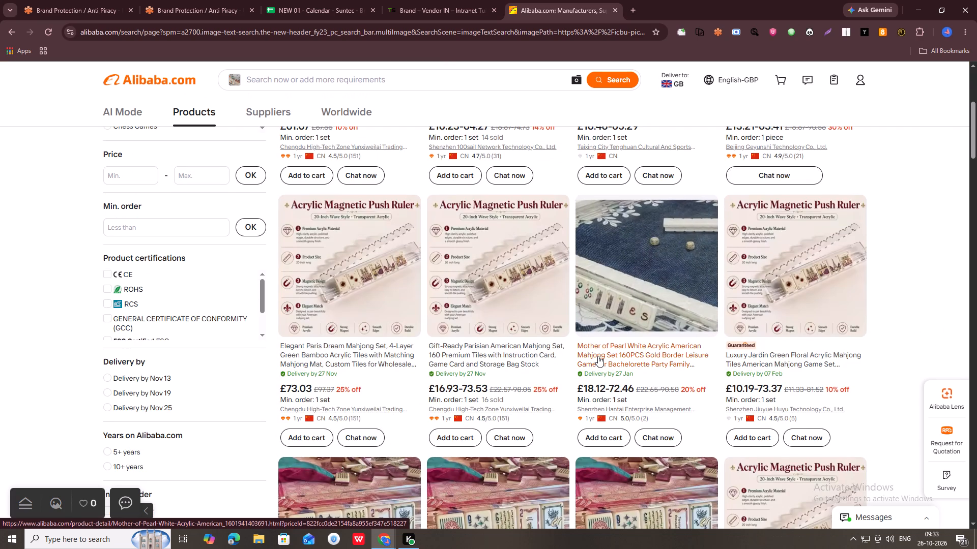
{"action": "scroll", "coordinate": [599, 348], "scroll_direction": "down", "scroll_amount": 7}
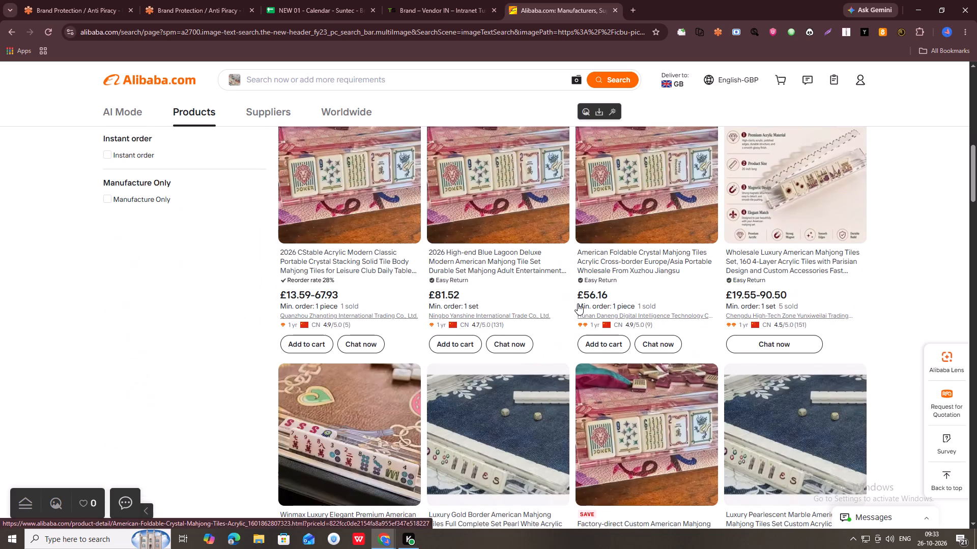
{"action": "scroll", "coordinate": [695, 360], "scroll_direction": "down", "scroll_amount": 12}
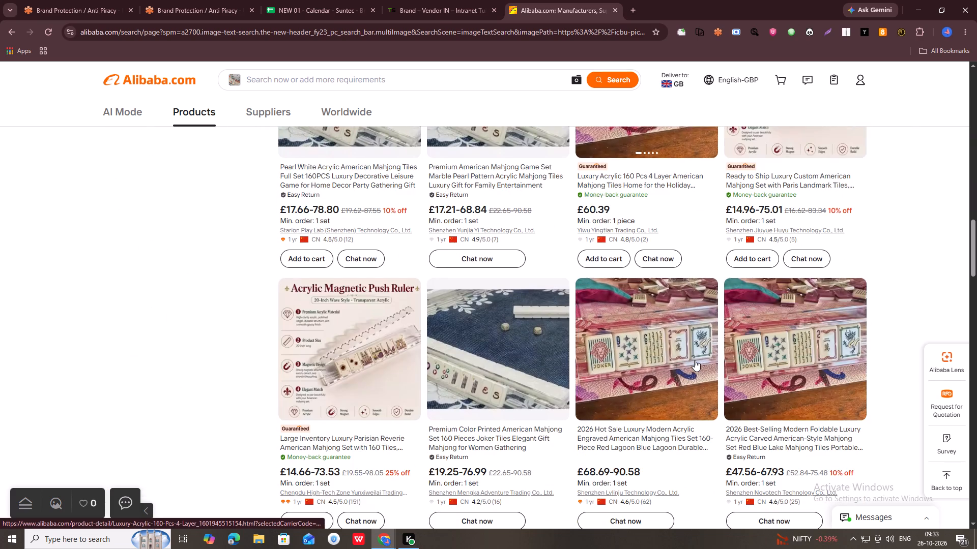
{"action": "scroll", "coordinate": [695, 360], "scroll_direction": "down", "scroll_amount": 12}
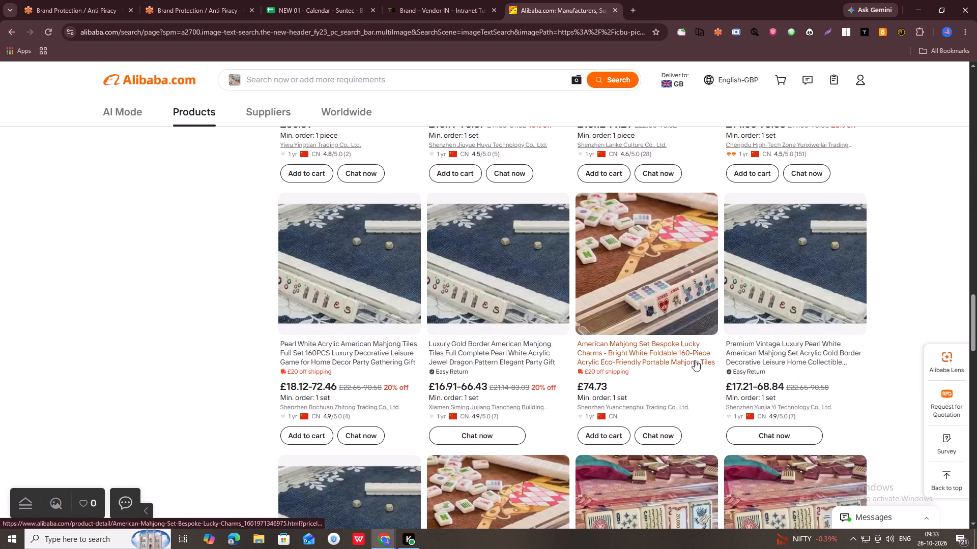
{"action": "scroll", "coordinate": [695, 360], "scroll_direction": "down", "scroll_amount": 14}
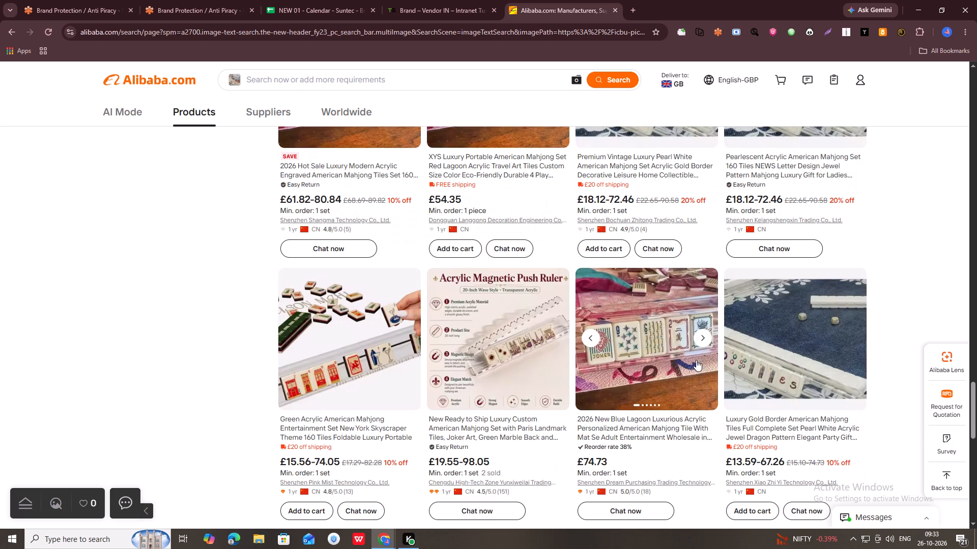
{"action": "scroll", "coordinate": [696, 360], "scroll_direction": "down", "scroll_amount": 13}
{"action": "scroll", "coordinate": [697, 360], "scroll_direction": "up", "scroll_amount": 7}
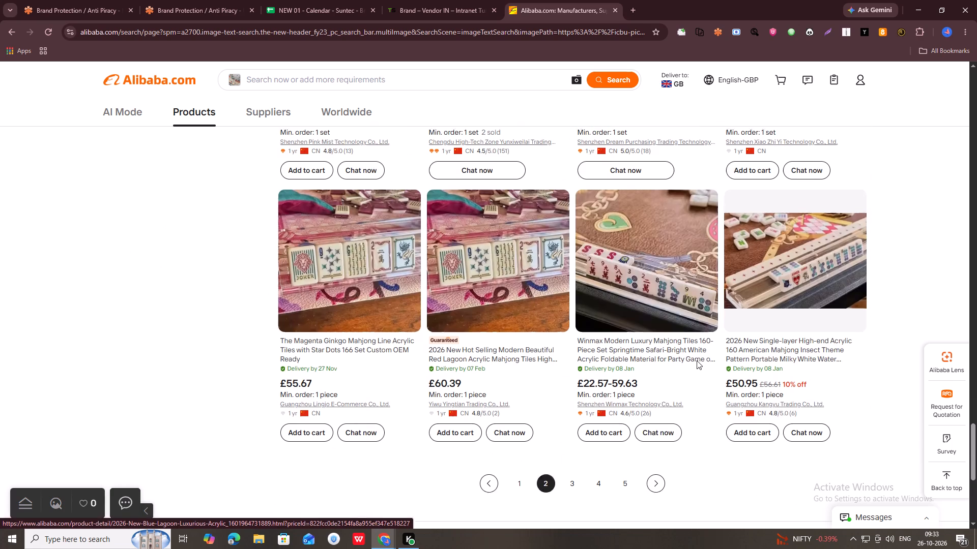
{"action": "scroll", "coordinate": [469, 269], "scroll_direction": "up", "scroll_amount": 6}
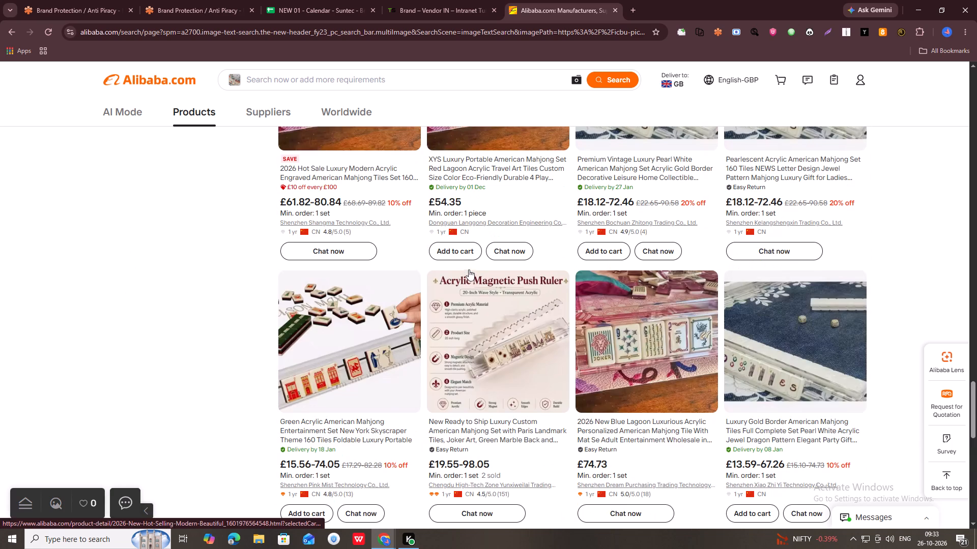
Close the MahjTile159 details, find the MahjTile172 official image and run an Alibaba image search with it.
{"action": "left_click", "coordinate": [209, 0]}
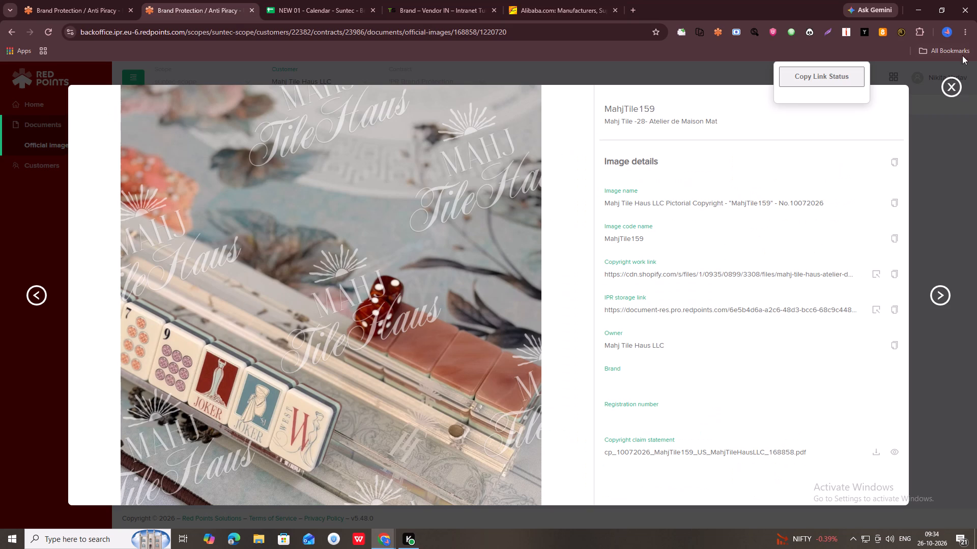
{"action": "left_click", "coordinate": [955, 86]}
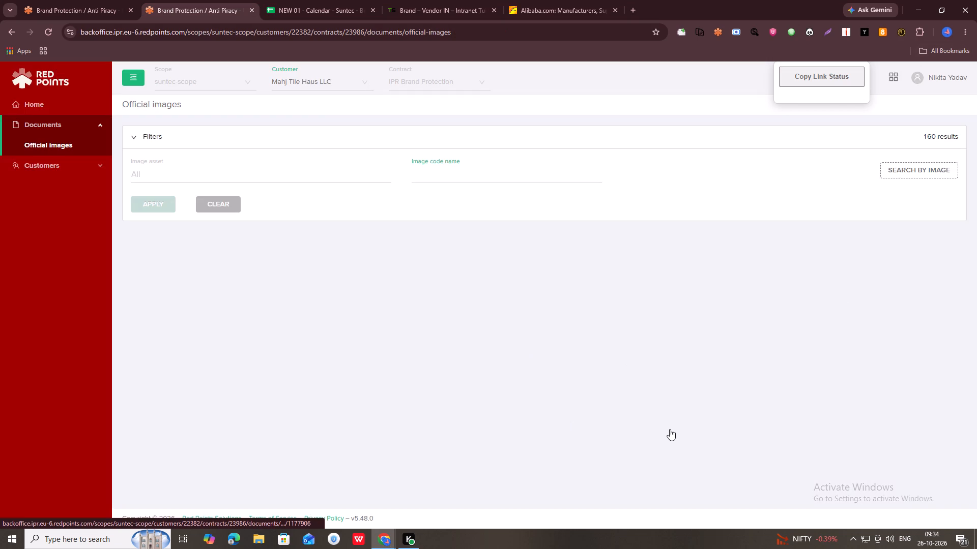
{"action": "scroll", "coordinate": [644, 425], "scroll_direction": "down", "scroll_amount": 1}
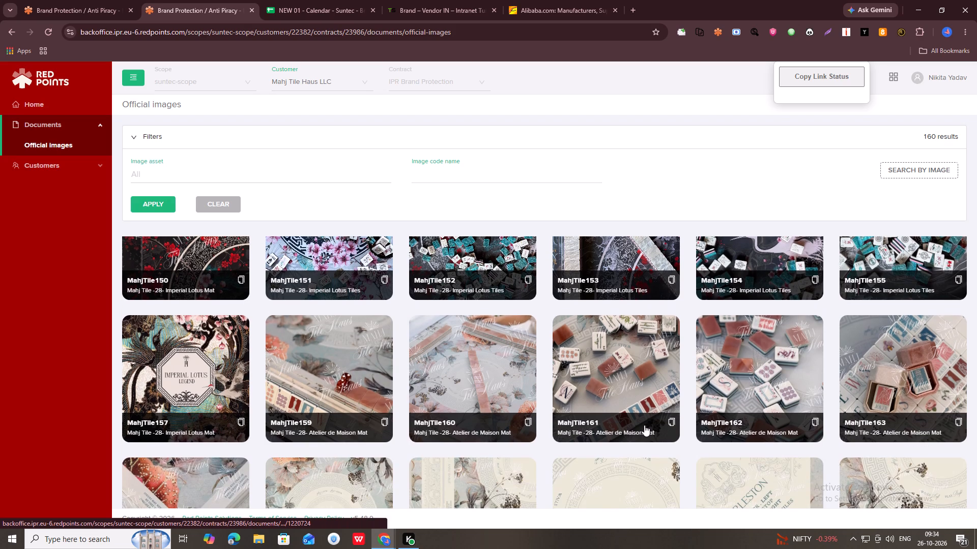
{"action": "scroll", "coordinate": [678, 440], "scroll_direction": "down", "scroll_amount": 3}
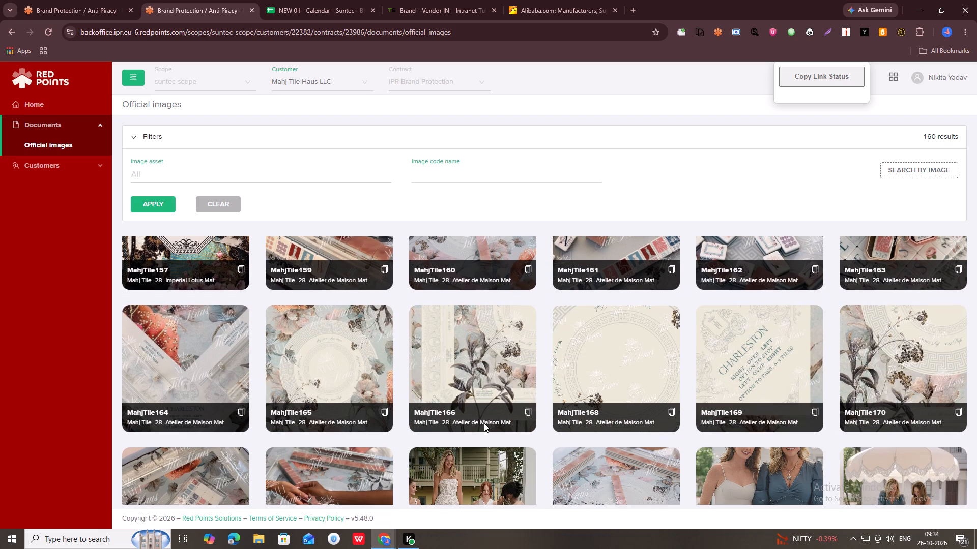
{"action": "scroll", "coordinate": [470, 410], "scroll_direction": "down", "scroll_amount": 1}
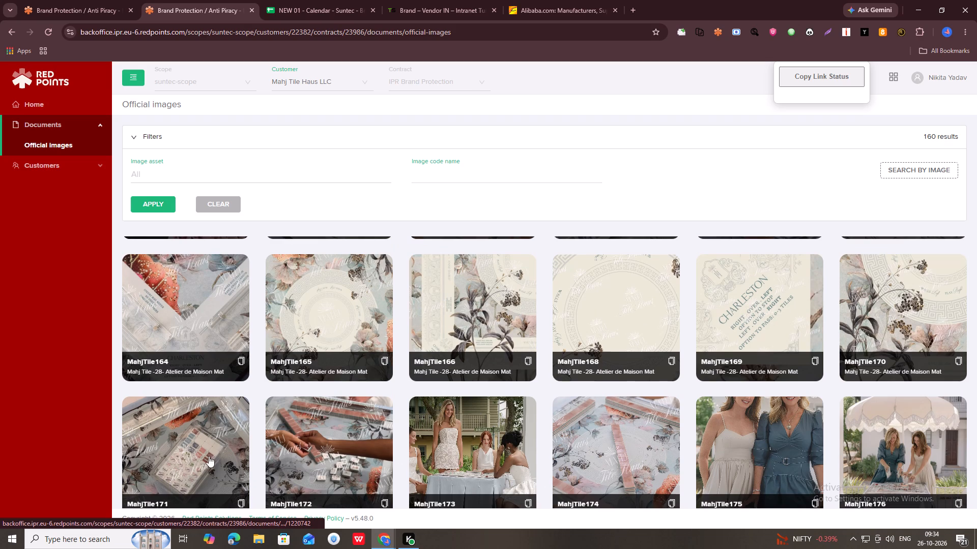
{"action": "scroll", "coordinate": [209, 456], "scroll_direction": "down", "scroll_amount": 3}
{"action": "left_click_drag", "start_coordinate": [338, 312], "coordinate": [585, 112]}
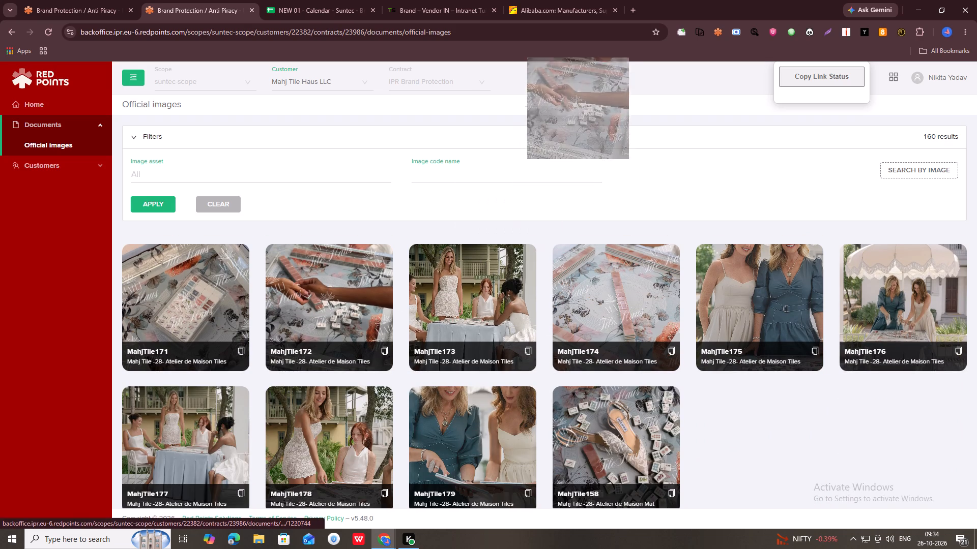
{"action": "left_click_drag", "start_coordinate": [585, 112], "coordinate": [439, 182]}
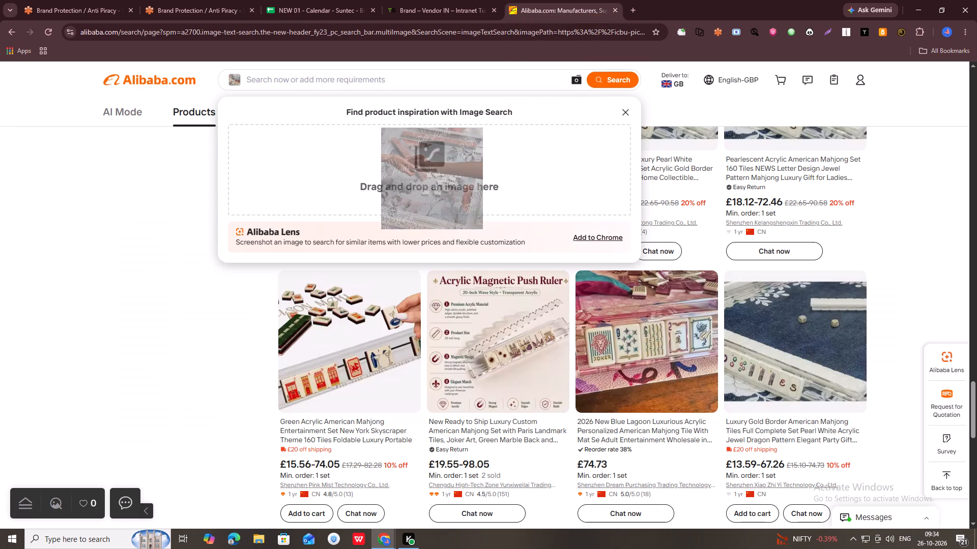
{"action": "left_click_drag", "start_coordinate": [439, 182], "coordinate": [439, 182]}
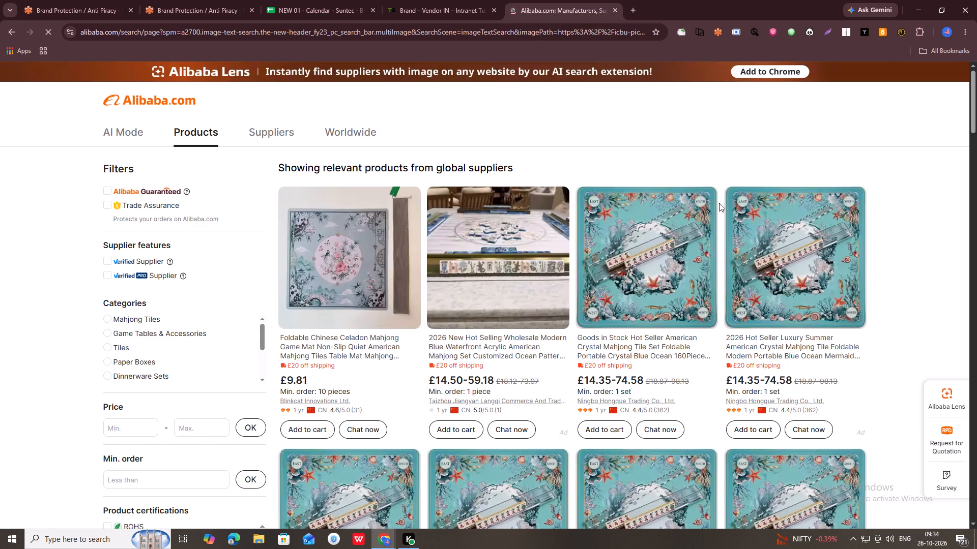
Examine the MahjTile172 search results for copies, including further photos of the green waterproof mat and the 2026 Luxury Emerald set.
{"action": "scroll", "coordinate": [559, 396], "scroll_direction": "down", "scroll_amount": 5}
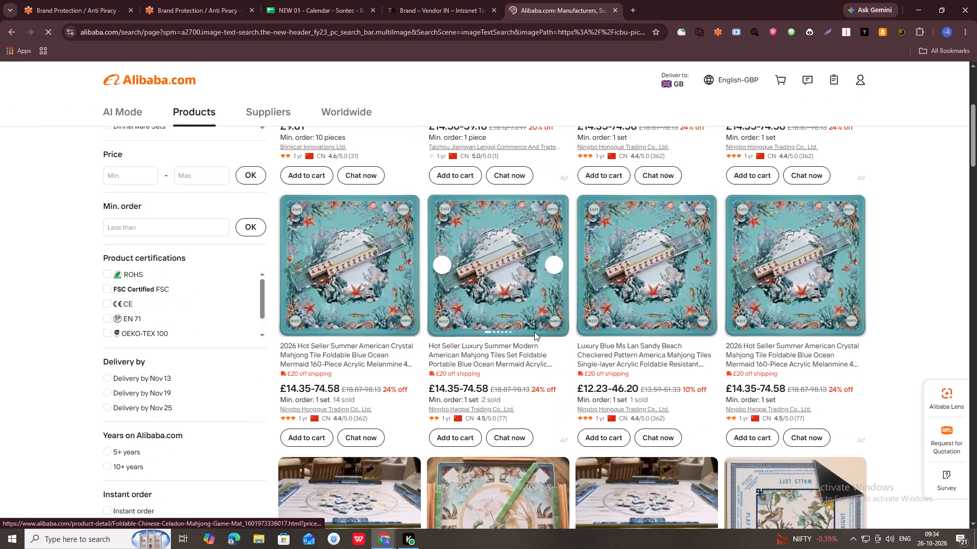
{"action": "scroll", "coordinate": [534, 329], "scroll_direction": "down", "scroll_amount": 4}
{"action": "scroll", "coordinate": [671, 317], "scroll_direction": "down", "scroll_amount": 6}
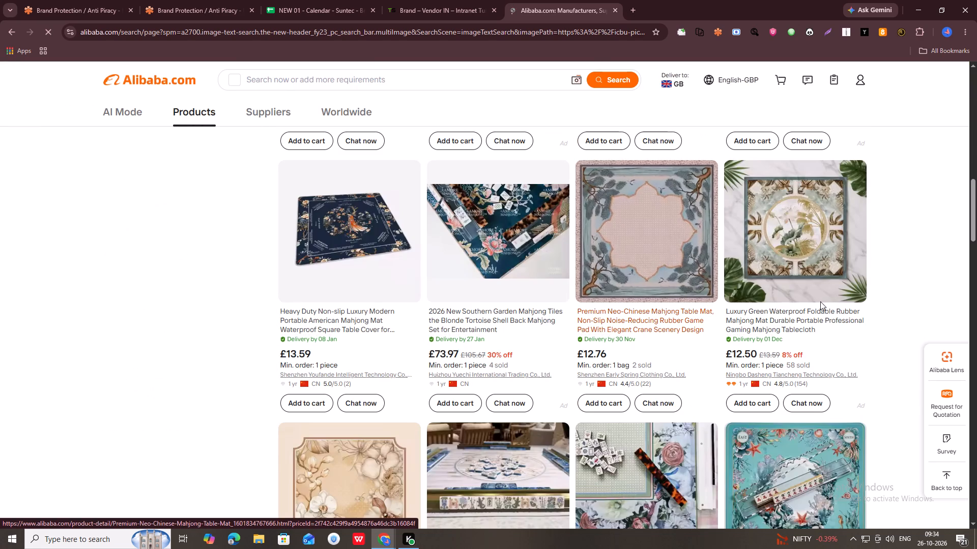
{"action": "left_click", "coordinate": [856, 226]}
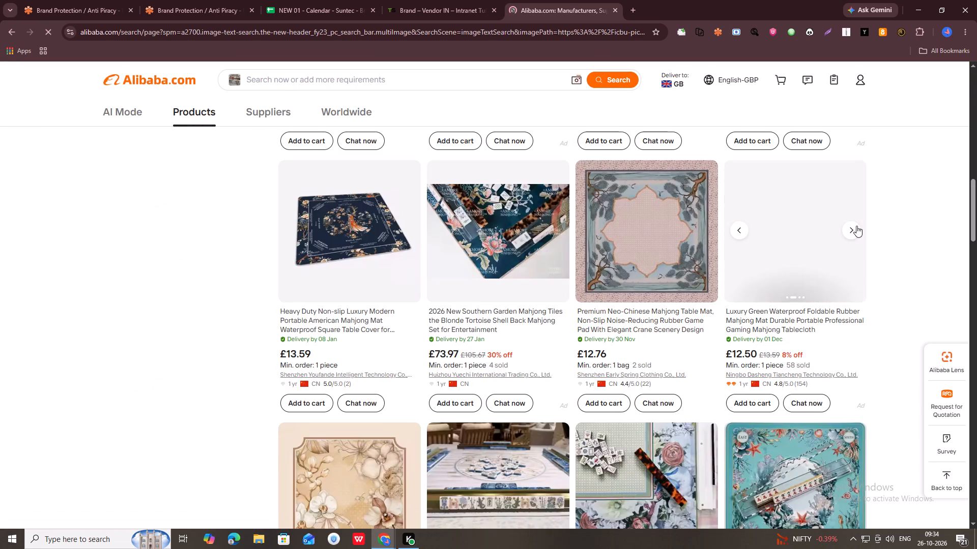
{"action": "left_click", "coordinate": [856, 226]}
{"action": "scroll", "coordinate": [856, 226], "scroll_direction": "down", "scroll_amount": 6}
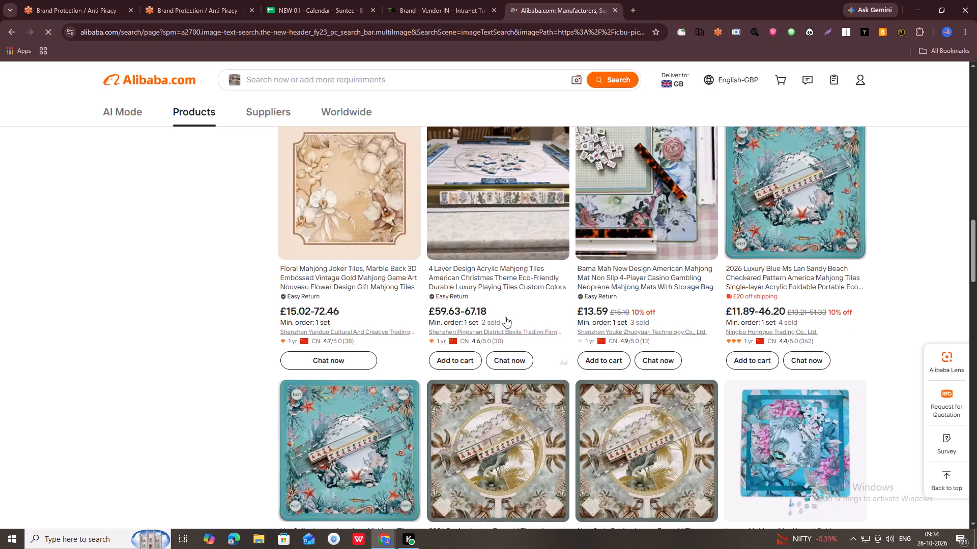
{"action": "scroll", "coordinate": [823, 359], "scroll_direction": "down", "scroll_amount": 6}
{"action": "scroll", "coordinate": [571, 284], "scroll_direction": "up", "scroll_amount": 3}
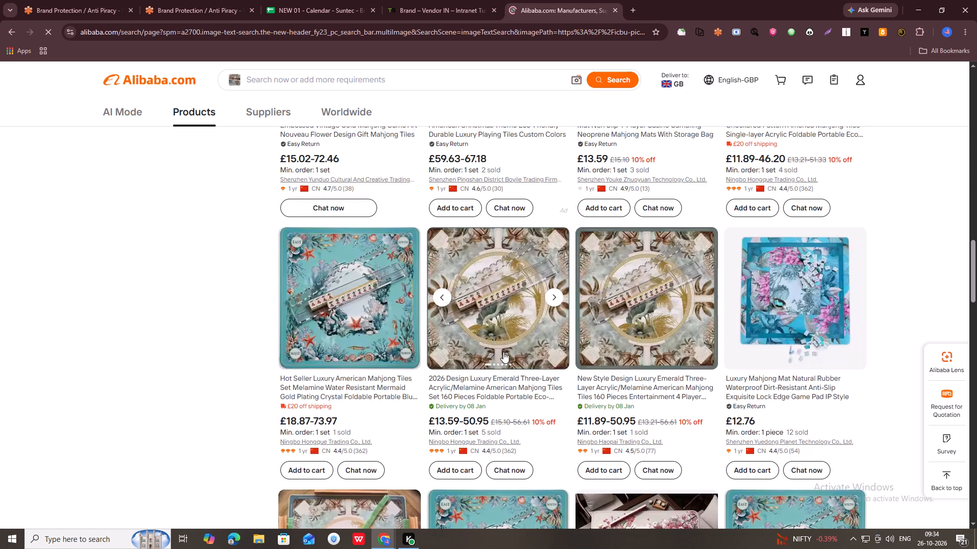
{"action": "left_click", "coordinate": [560, 299]}
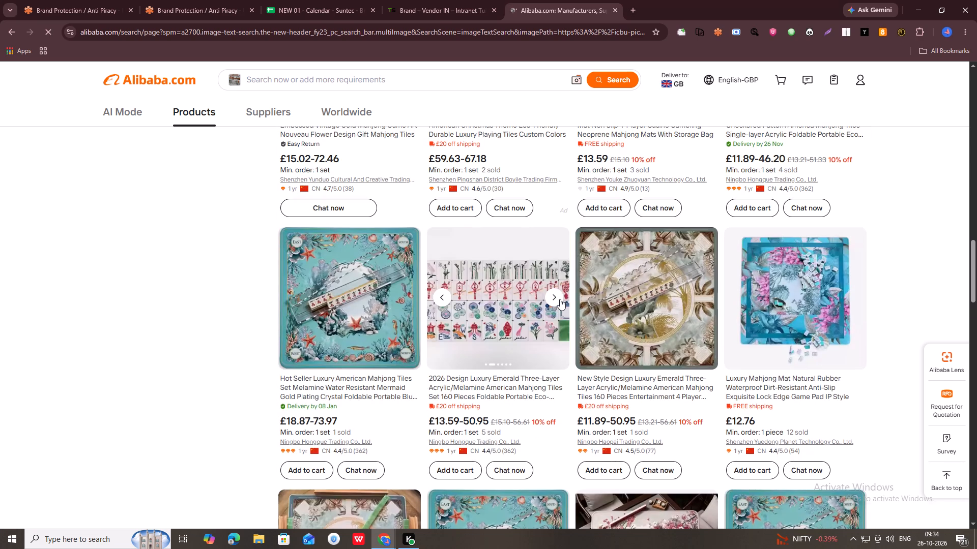
{"action": "left_click", "coordinate": [560, 299]}
{"action": "left_click", "coordinate": [560, 299]}
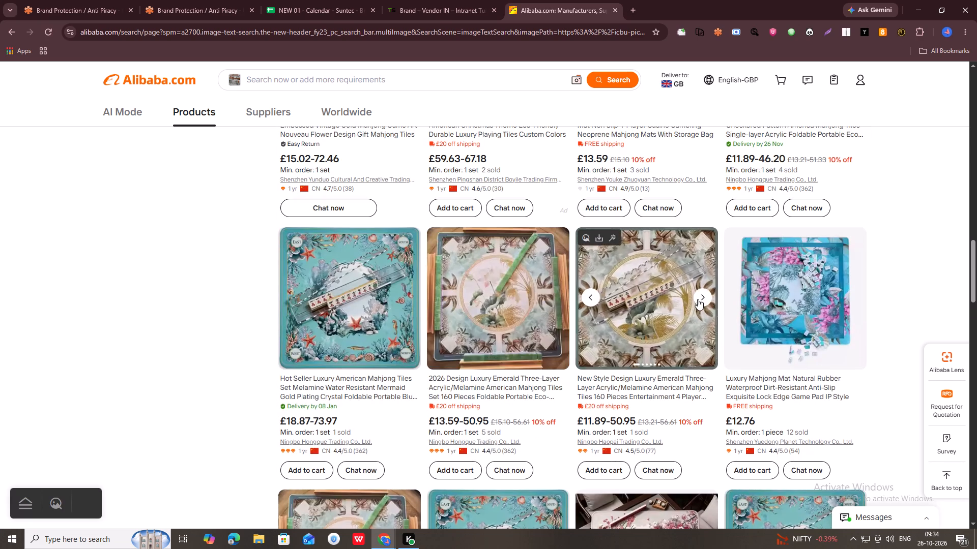
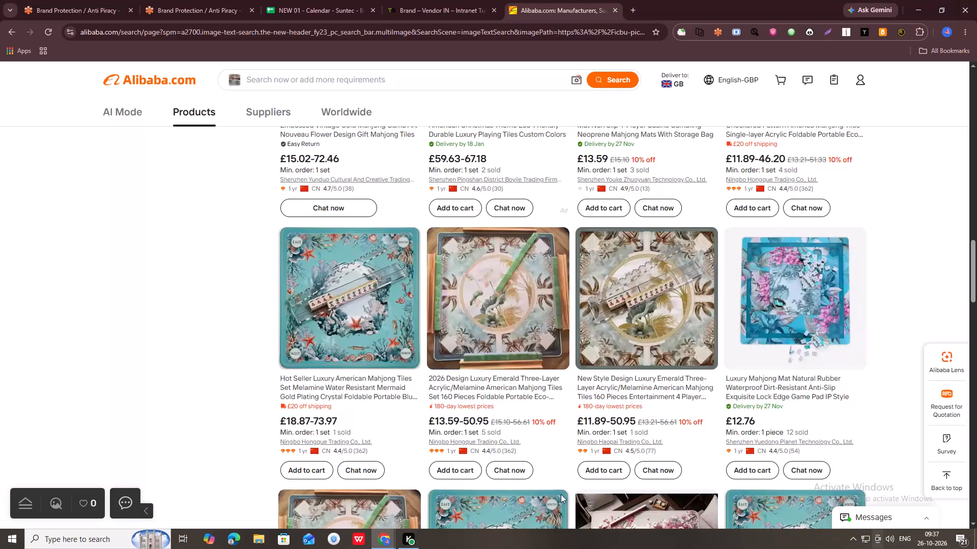
Examine the remaining MahjTile172 image-search results for listings that copy the official image.
{"action": "scroll", "coordinate": [725, 363], "scroll_direction": "down", "scroll_amount": 6}
{"action": "scroll", "coordinate": [591, 312], "scroll_direction": "down", "scroll_amount": 7}
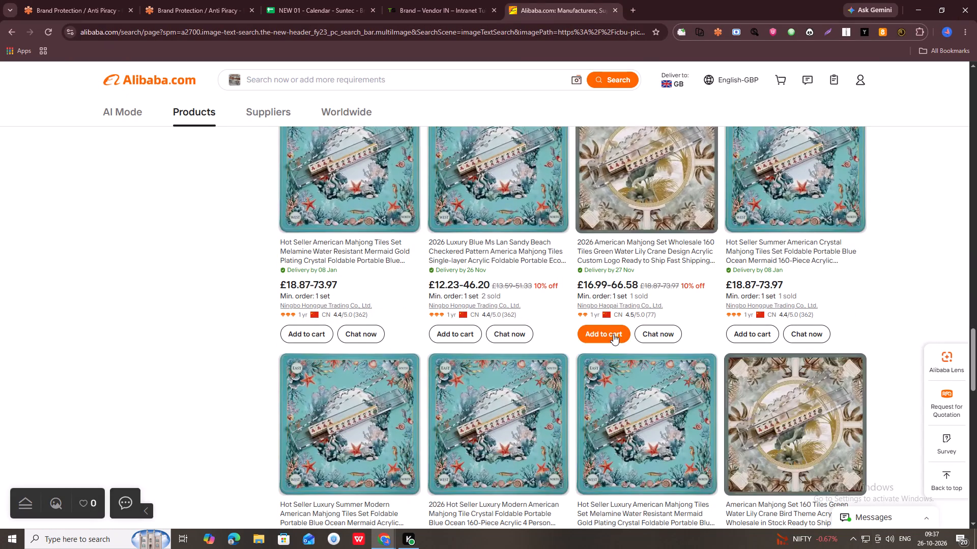
{"action": "scroll", "coordinate": [673, 416], "scroll_direction": "down", "scroll_amount": 12}
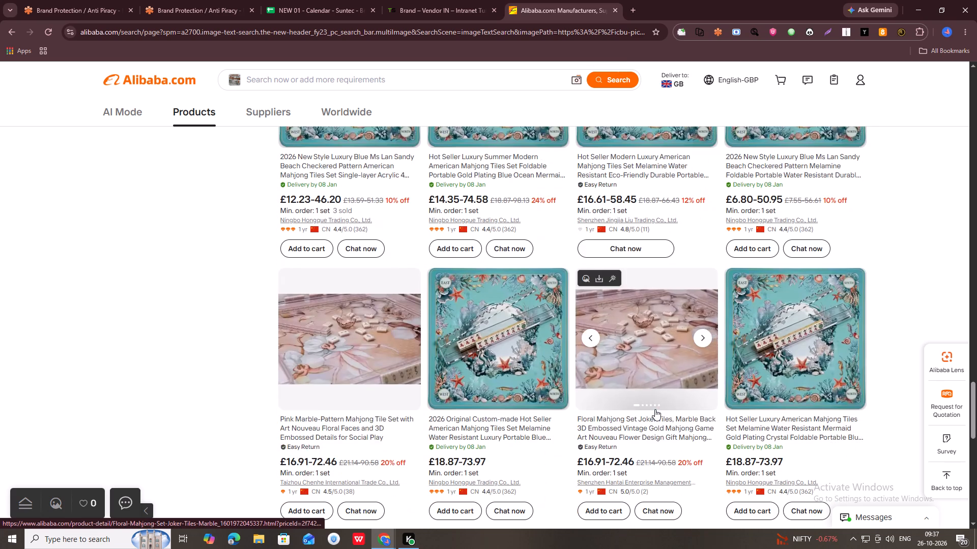
{"action": "scroll", "coordinate": [655, 409], "scroll_direction": "down", "scroll_amount": 7}
{"action": "scroll", "coordinate": [655, 409], "scroll_direction": "up", "scroll_amount": 20}
{"action": "scroll", "coordinate": [655, 409], "scroll_direction": "up", "scroll_amount": 8}
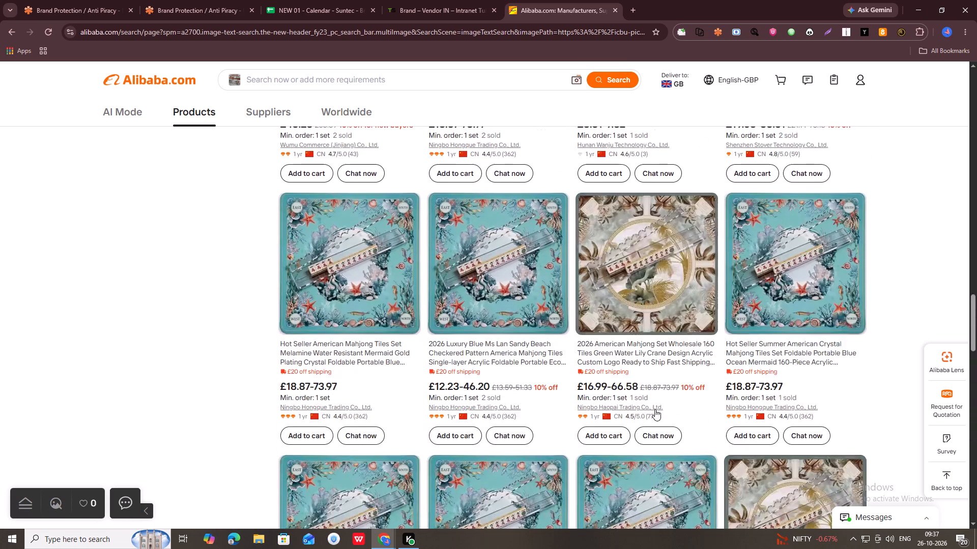
{"action": "scroll", "coordinate": [655, 409], "scroll_direction": "up", "scroll_amount": 20}
{"action": "scroll", "coordinate": [655, 409], "scroll_direction": "up", "scroll_amount": 20}
{"action": "scroll", "coordinate": [655, 409], "scroll_direction": "up", "scroll_amount": 6}
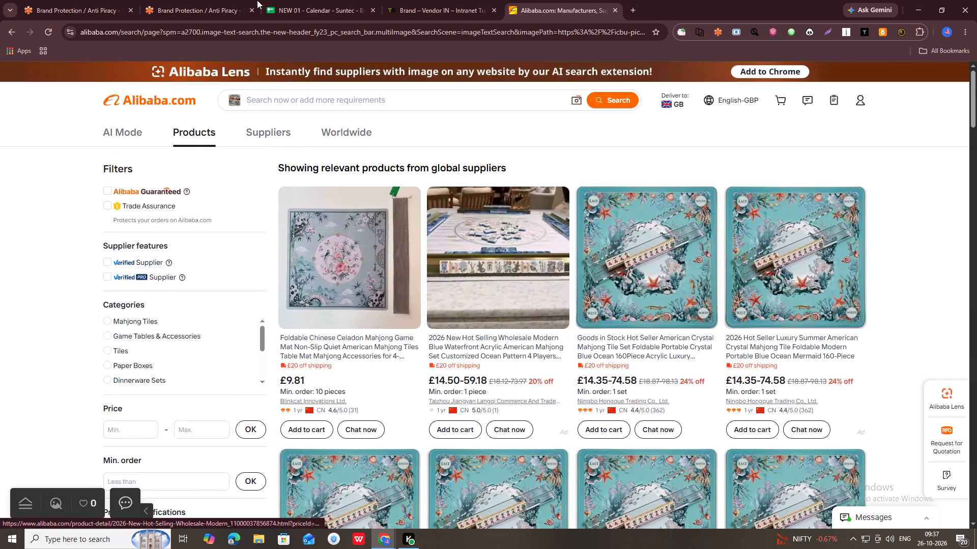
Find the MahjTile138 official image of the Imperial Lotus joker tiles and run an Alibaba image search with it.
{"action": "left_click", "coordinate": [168, 0]}
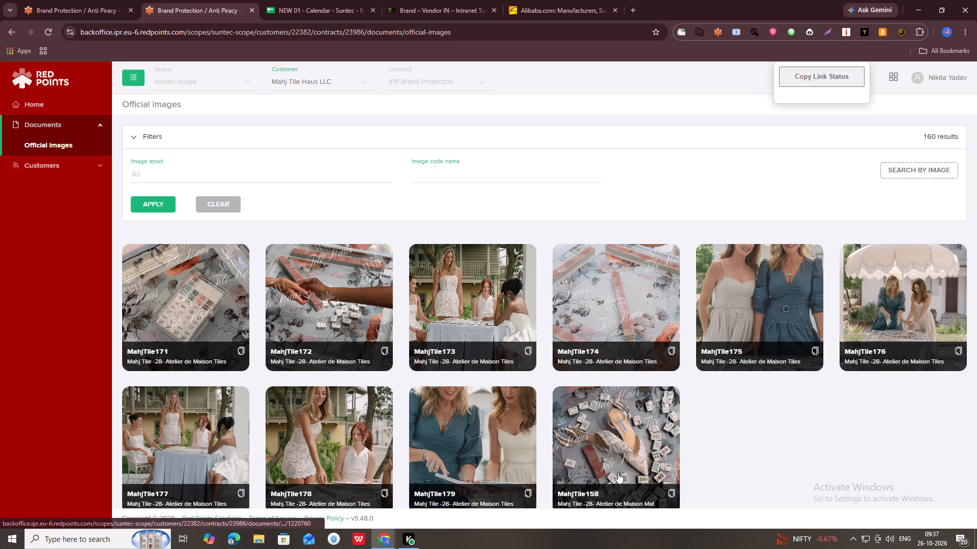
{"action": "scroll", "coordinate": [625, 450], "scroll_direction": "up", "scroll_amount": 11}
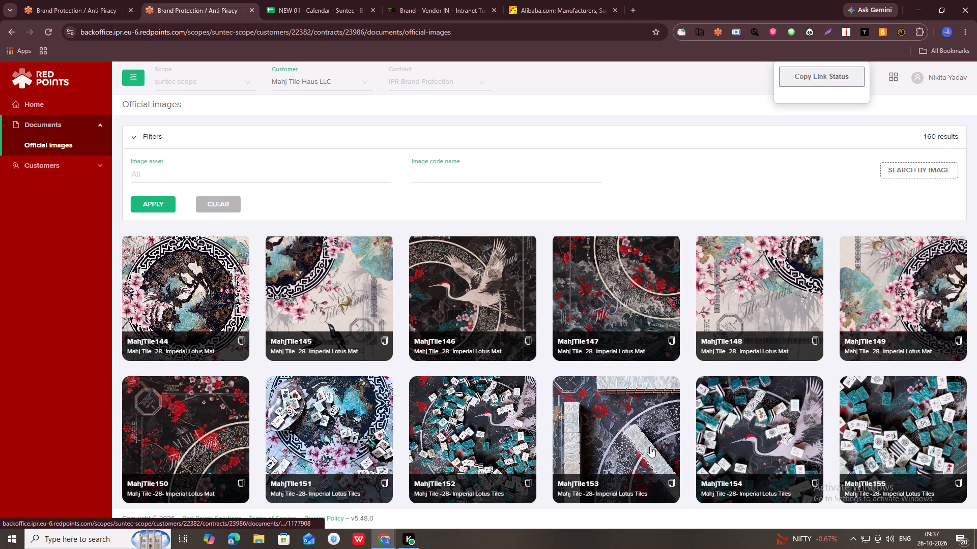
{"action": "scroll", "coordinate": [650, 446], "scroll_direction": "up", "scroll_amount": 5}
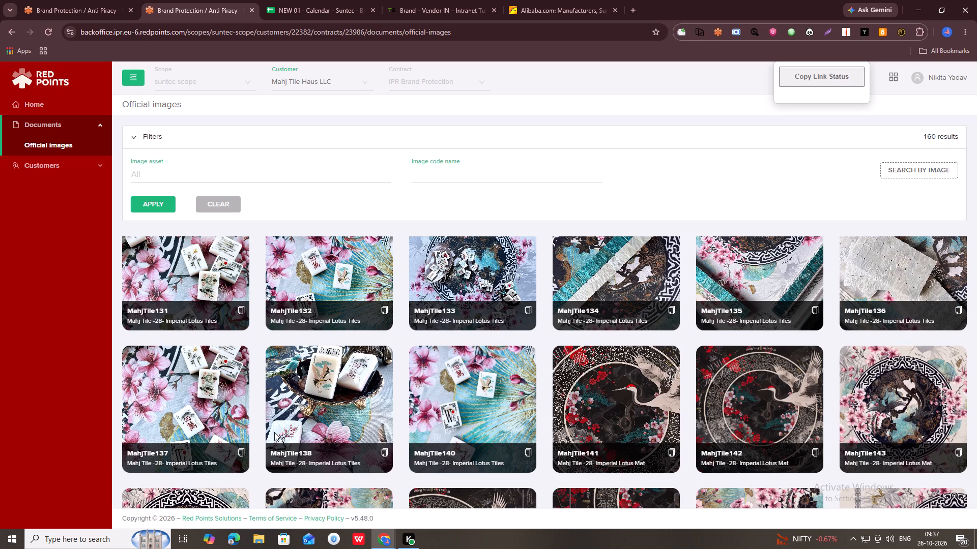
{"action": "scroll", "coordinate": [353, 438], "scroll_direction": "up", "scroll_amount": 2}
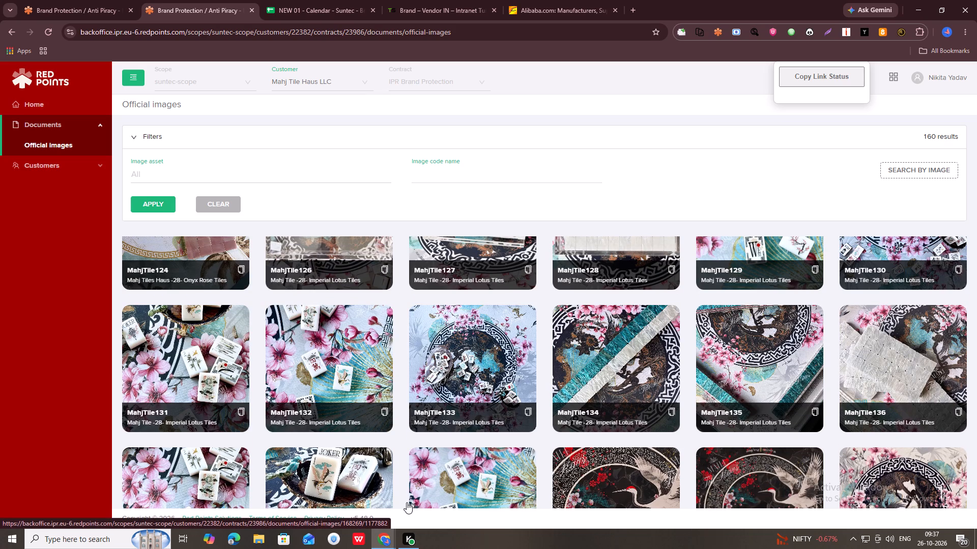
{"action": "left_click_drag", "start_coordinate": [303, 481], "coordinate": [388, 392]}
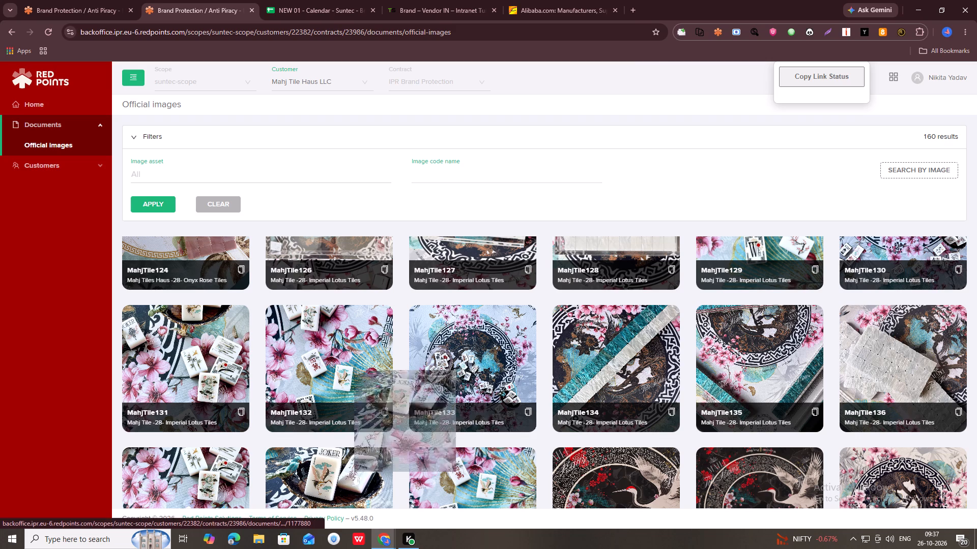
{"action": "left_click_drag", "start_coordinate": [388, 392], "coordinate": [548, 57]}
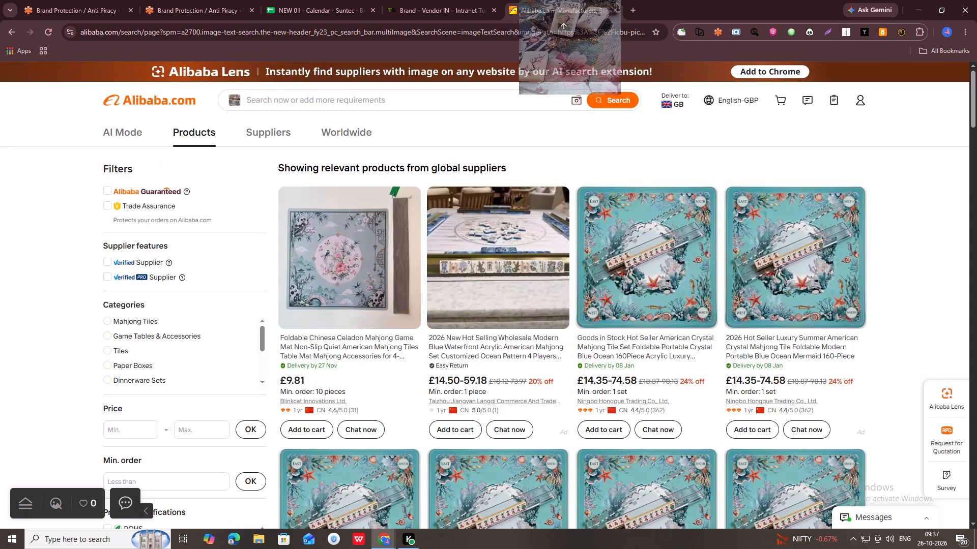
{"action": "left_click_drag", "start_coordinate": [548, 57], "coordinate": [429, 172]}
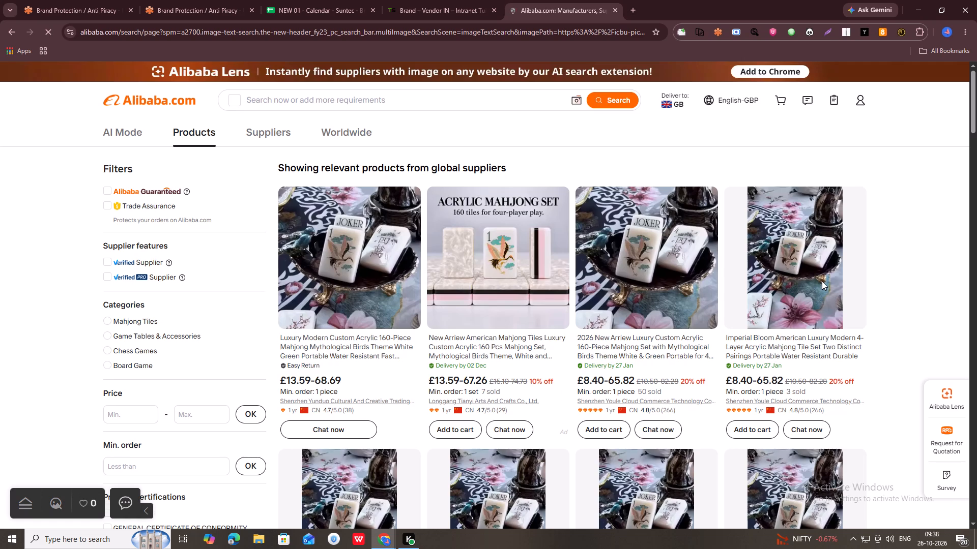
Start a RedPoints IPR Plugin Detection task for Mahj Tile Haus LLC, contract IPR Brand Protection, asset Mahj Tile -28- Imperial Lotus Tiles.
{"action": "left_click", "coordinate": [717, 28]}
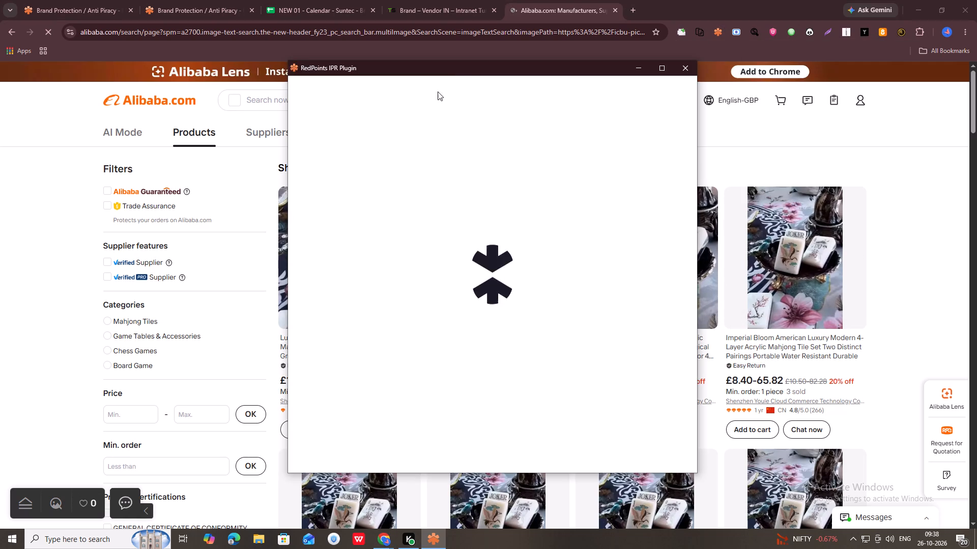
{"action": "left_click_drag", "start_coordinate": [469, 68], "coordinate": [568, 76]}
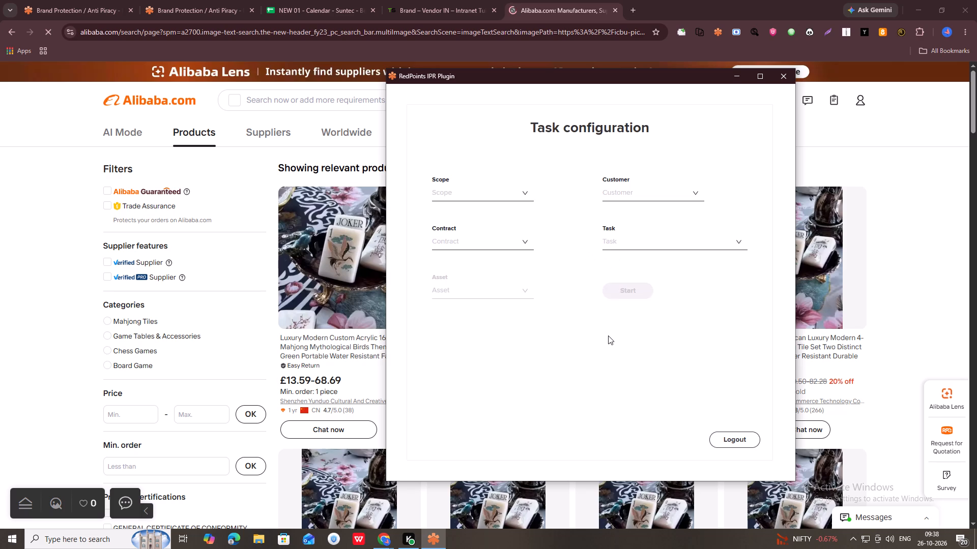
{"action": "left_click", "coordinate": [648, 195]}
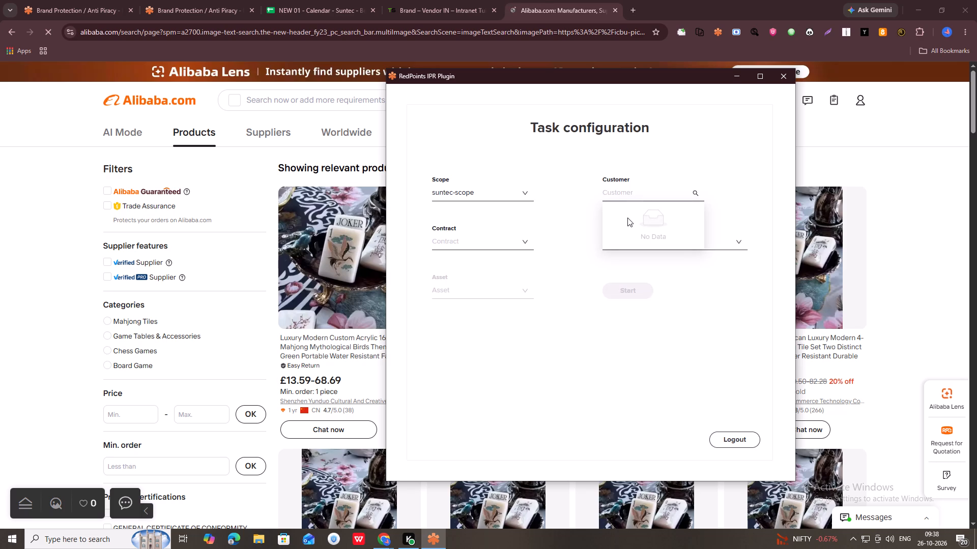
{"action": "type", "text": "mahj"}
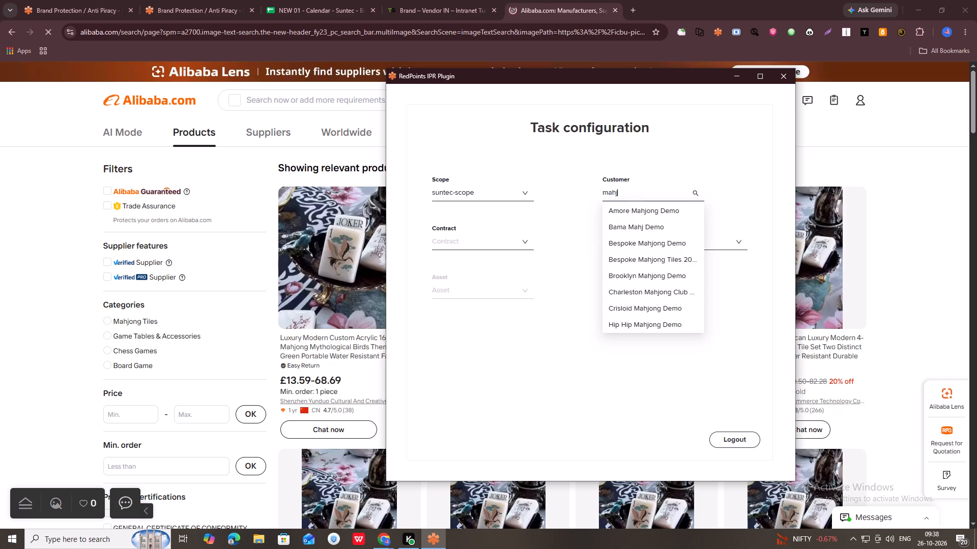
{"action": "key", "text": "space"}
{"action": "left_click", "coordinate": [642, 258]}
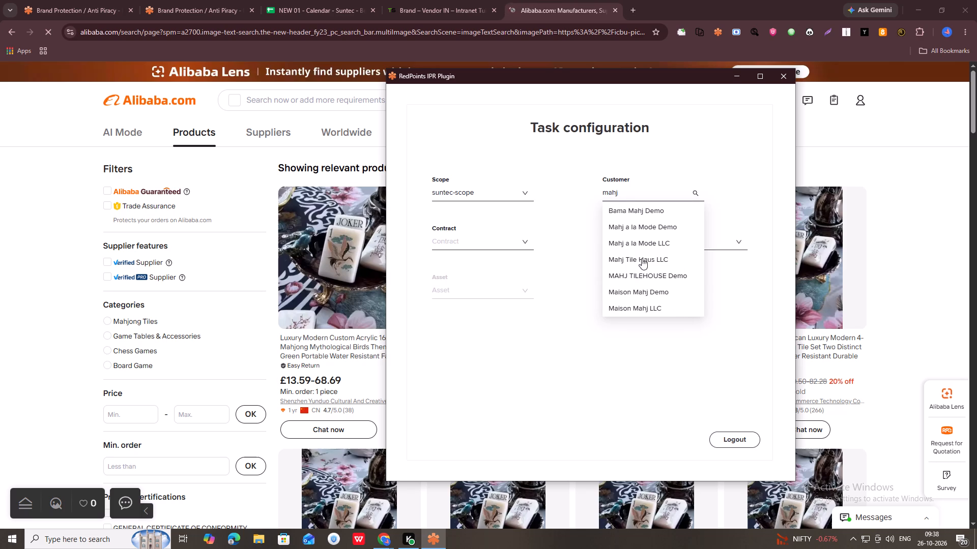
{"action": "left_click", "coordinate": [609, 238]}
{"action": "left_click", "coordinate": [616, 269]}
{"action": "left_click", "coordinate": [500, 242]}
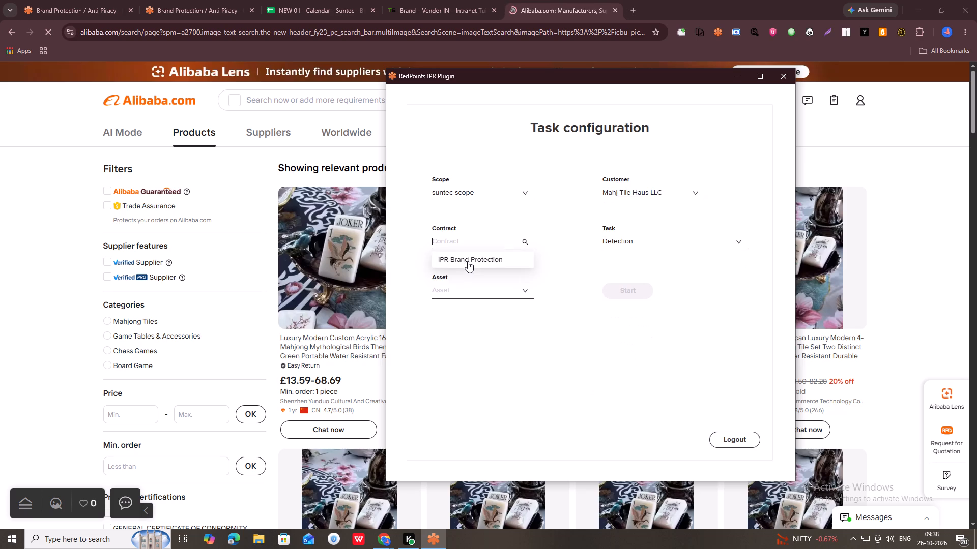
{"action": "left_click", "coordinate": [468, 261]}
{"action": "left_click", "coordinate": [459, 288]}
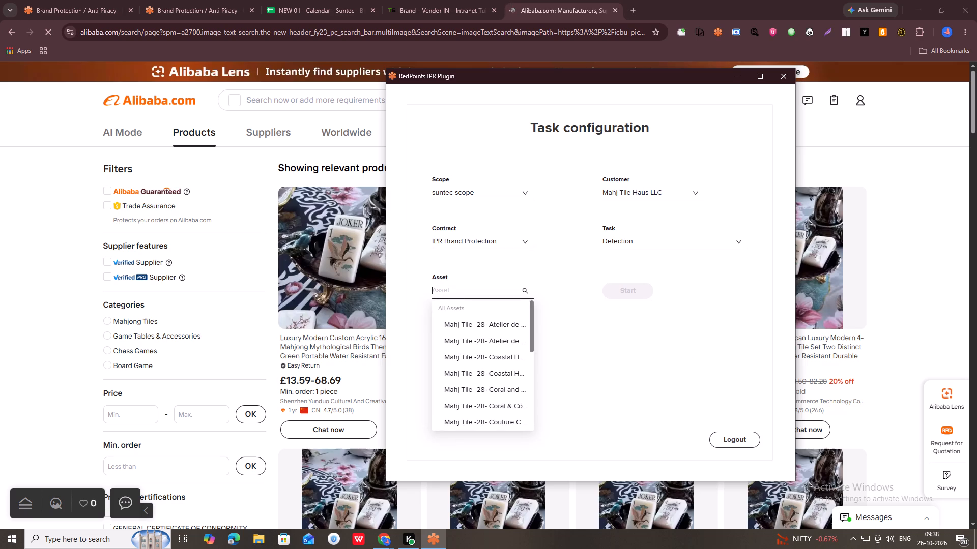
{"action": "type", "text": "imp"}
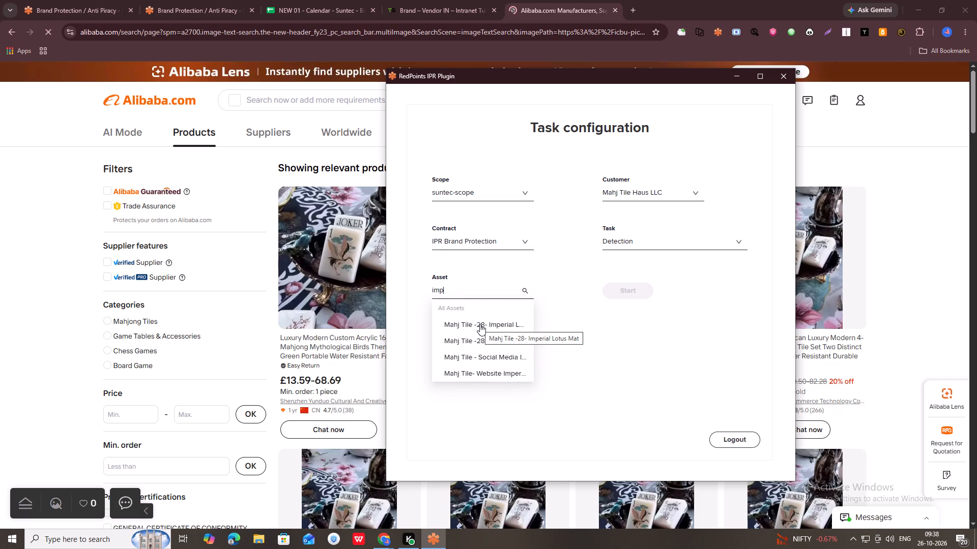
{"action": "left_click", "coordinate": [481, 338]}
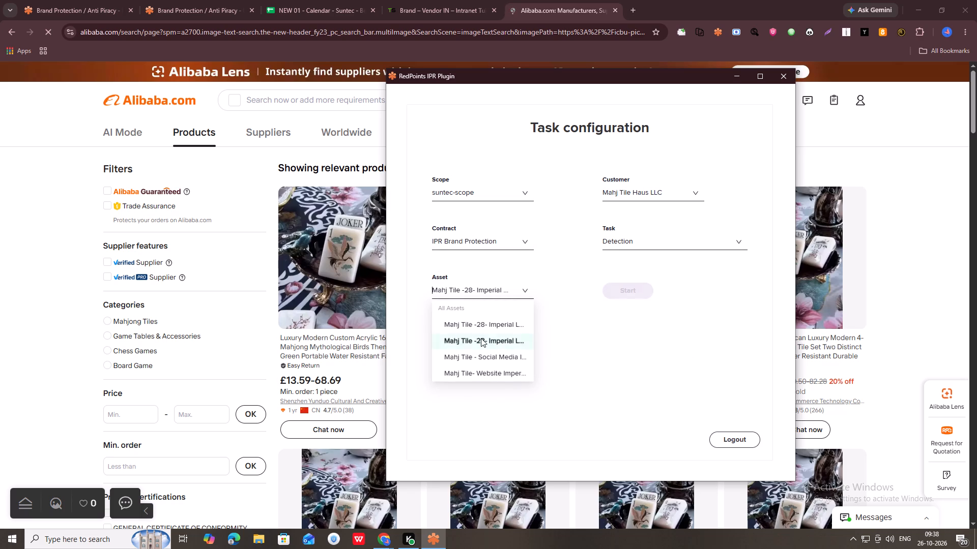
{"action": "left_click", "coordinate": [634, 296]}
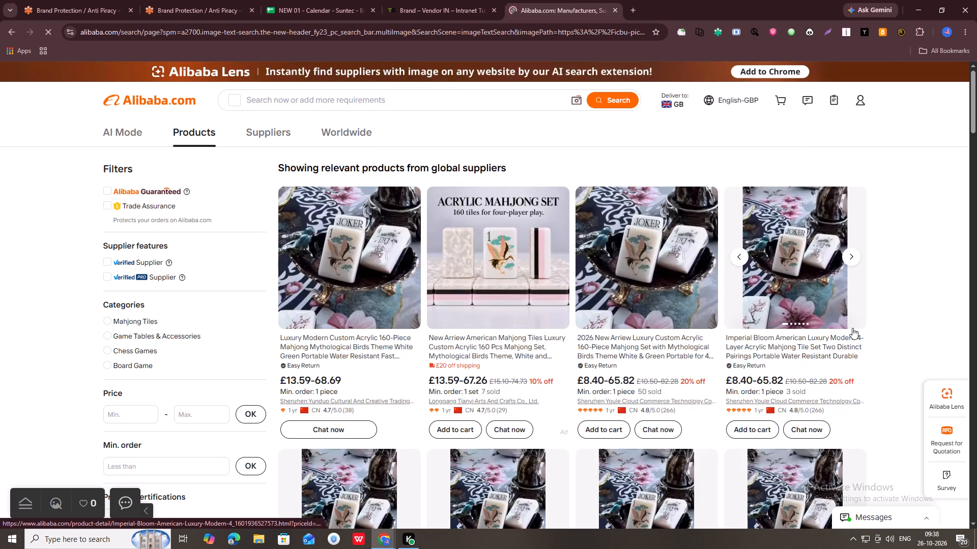
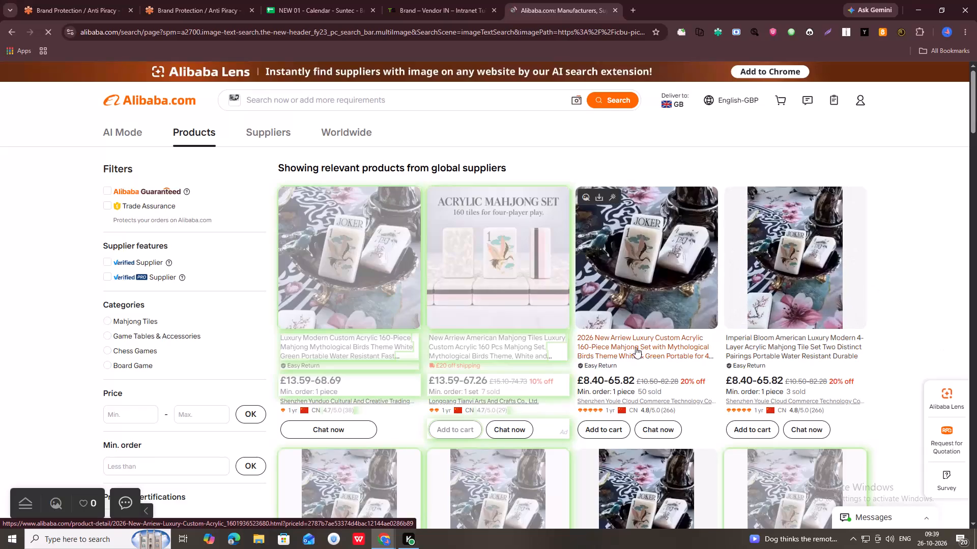
Record the link of the 2026 New Arriew Luxury Custom Acrylic 160-Piece Mahjong Set listing in row 101418 of Manual Detection Records.
{"action": "right_click", "coordinate": [649, 348]}
{"action": "left_click", "coordinate": [677, 456]}
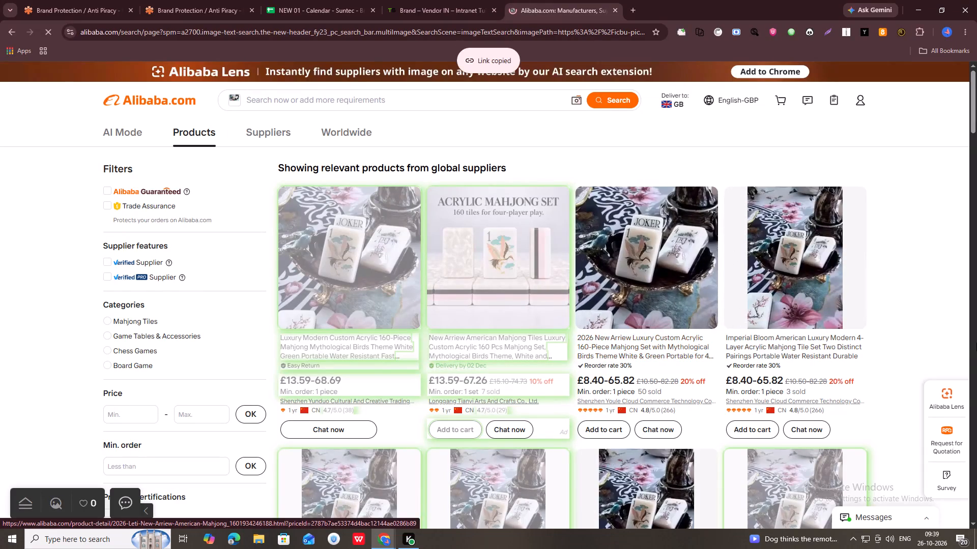
{"action": "key", "text": "alt+Tab"}
{"action": "key", "text": "Down"}
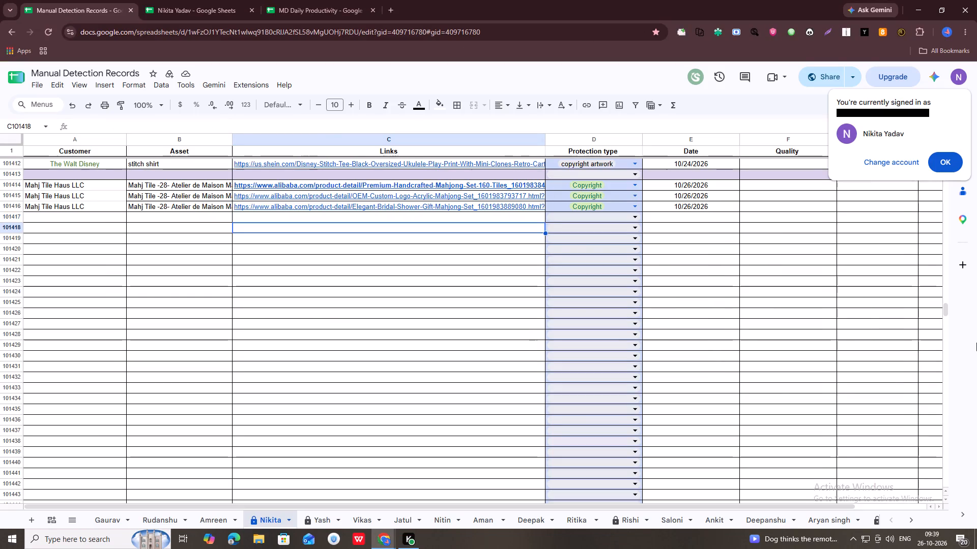
{"action": "key", "text": "ctrl+v"}
Enter imperial lotus tile as the asset for the newly added link in row 101418.
{"action": "key", "text": "Left"}
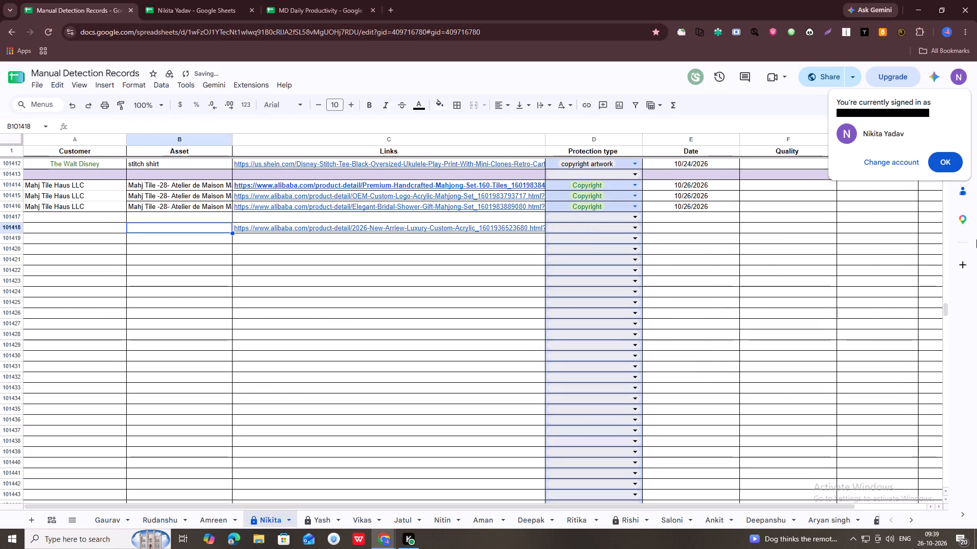
{"action": "type", "text": "imperial lotys"}
{"action": "key", "text": "BackSpace"}
{"action": "key", "text": "BackSpace"}
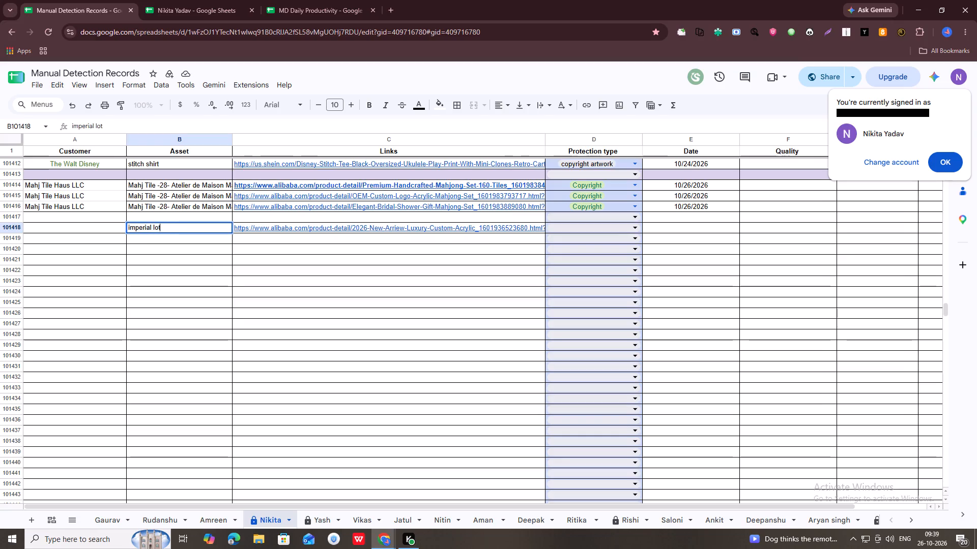
{"action": "type", "text": "us tile"}
{"action": "key", "text": "ctrl+Left"}
Copy the customer Mahj Tile Haus LLC from the previous record into row 101418.
{"action": "key", "text": "ctrl+Up"}
{"action": "key", "text": "ctrl+c"}
{"action": "key", "text": "Down"}
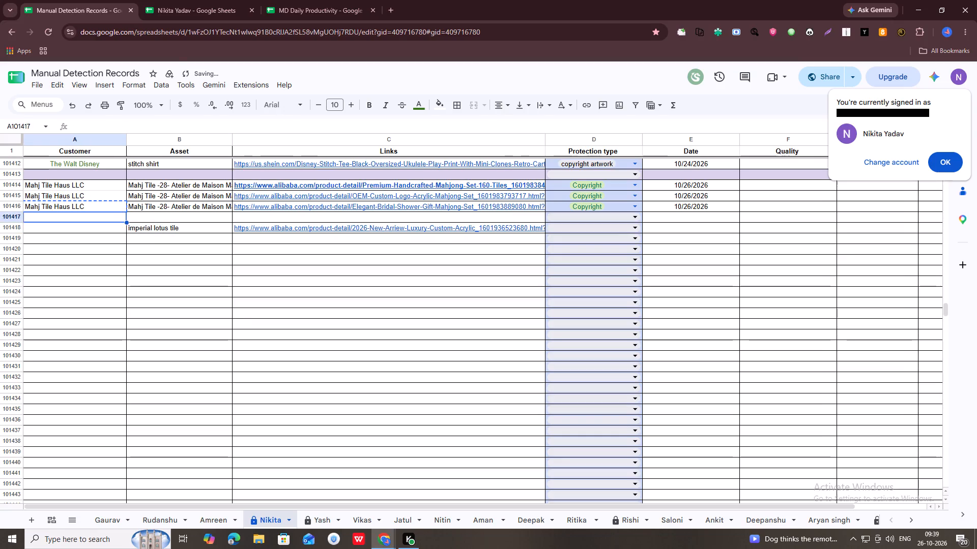
{"action": "key", "text": "Down"}
{"action": "key", "text": "ctrl+v"}
Copy the protection type Copyright and the date 10/26/2026 from row 101416 into row 101418.
{"action": "key", "text": "Down"}
{"action": "key", "text": "Right"}
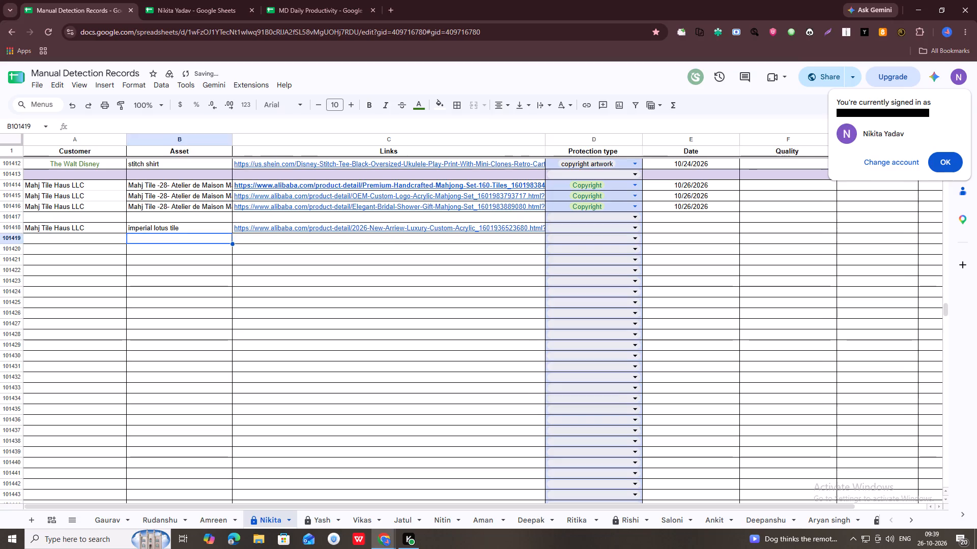
{"action": "key", "text": "Up"}
{"action": "key", "text": "Right"}
{"action": "key", "text": "Right"}
{"action": "key", "text": "ctrl+Up"}
{"action": "key", "text": "shift+Right"}
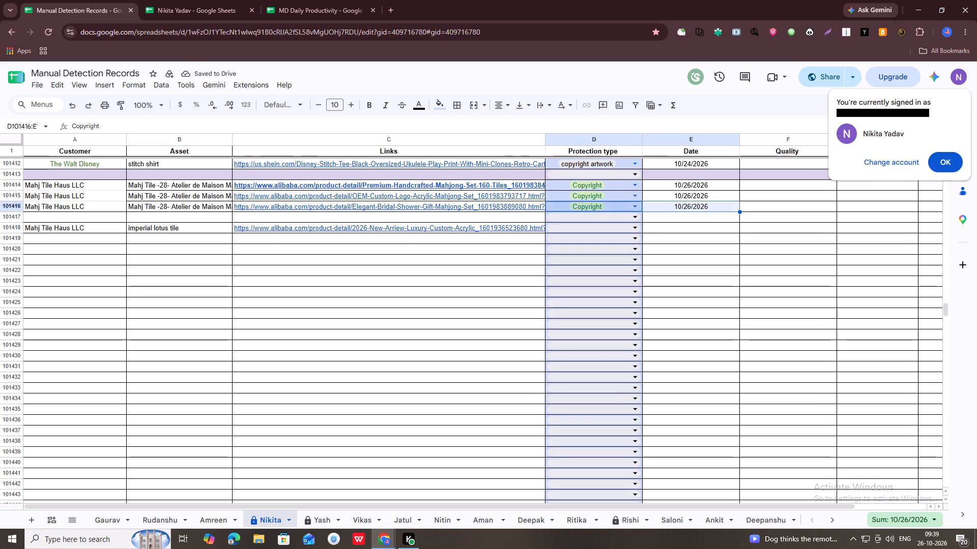
{"action": "key", "text": "ctrl+c"}
{"action": "key", "text": "Down"}
{"action": "key", "text": "Down"}
{"action": "key", "text": "ctrl+v"}
Record the link of the Alibaba listing Imperial Bloom American Luxury Modern 4-Layer Acrylic Mahjong Tile Set in row 101419.
{"action": "key", "text": "Down"}
{"action": "key", "text": "Left"}
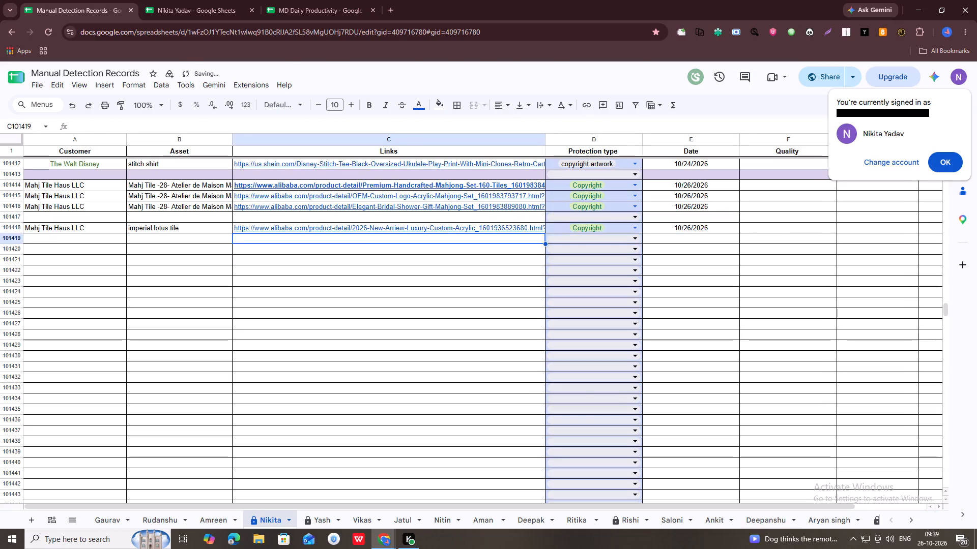
{"action": "key", "text": "alt+Tab"}
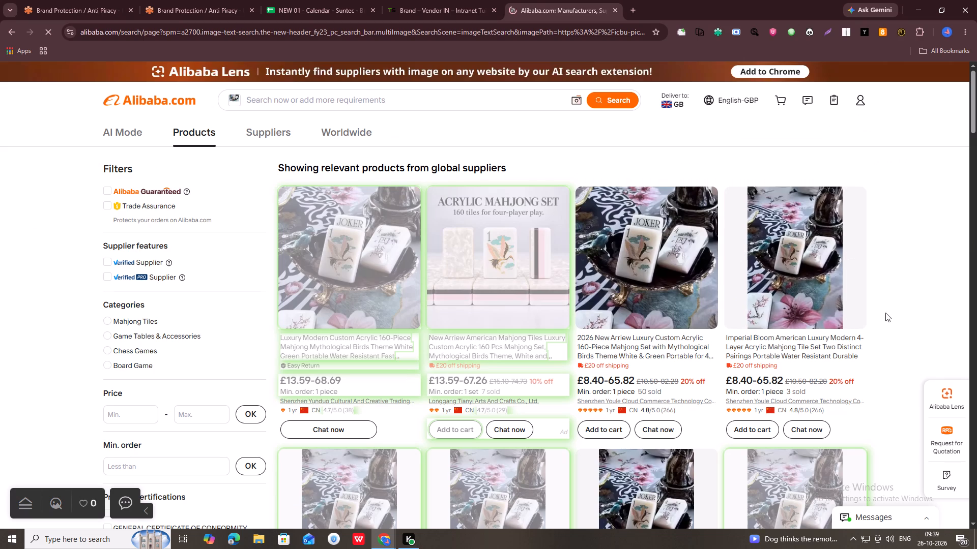
{"action": "right_click", "coordinate": [804, 351]}
{"action": "right_click", "coordinate": [782, 351]}
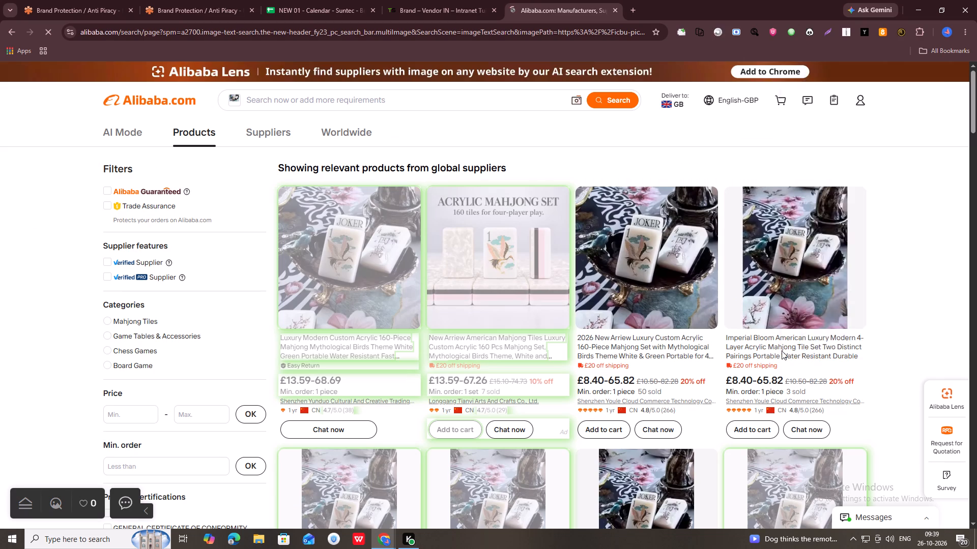
{"action": "right_click", "coordinate": [774, 355]}
{"action": "left_click", "coordinate": [838, 282]}
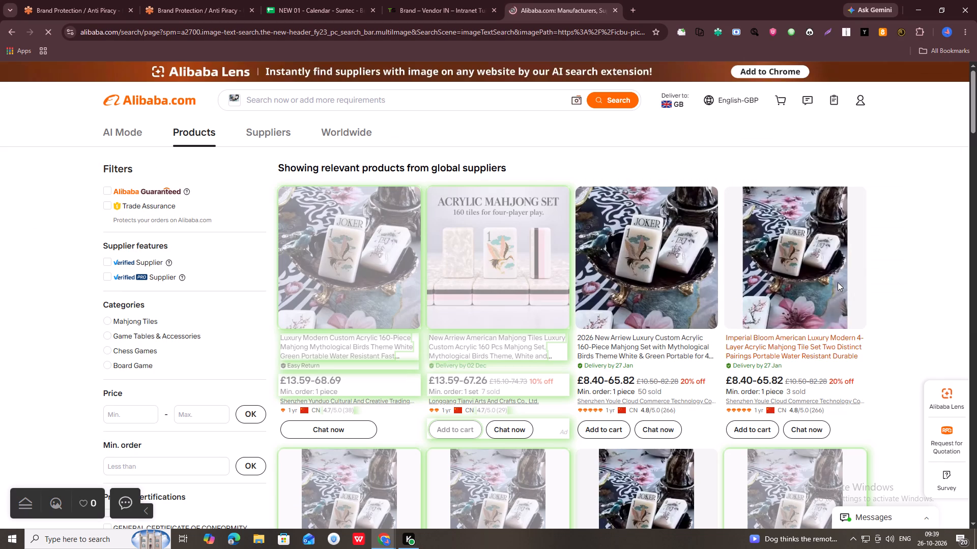
{"action": "key", "text": "alt+Tab"}
{"action": "key", "text": "ctrl+v"}
Record the link of the unmarked 2026 Leti New Arriew American Mahjong Tiles listing by Ningbo Luodi E-Commerce in row 101420.
{"action": "key", "text": "Down"}
{"action": "key", "text": "alt+Tab"}
{"action": "key", "text": "Down"}
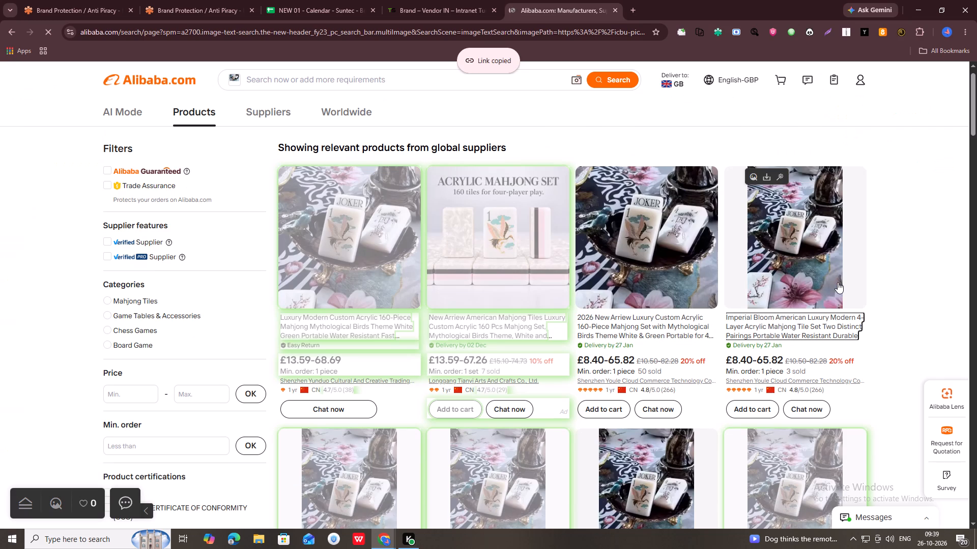
{"action": "scroll", "coordinate": [838, 282], "scroll_direction": "down", "scroll_amount": 4}
{"action": "scroll", "coordinate": [787, 410], "scroll_direction": "up", "scroll_amount": 1}
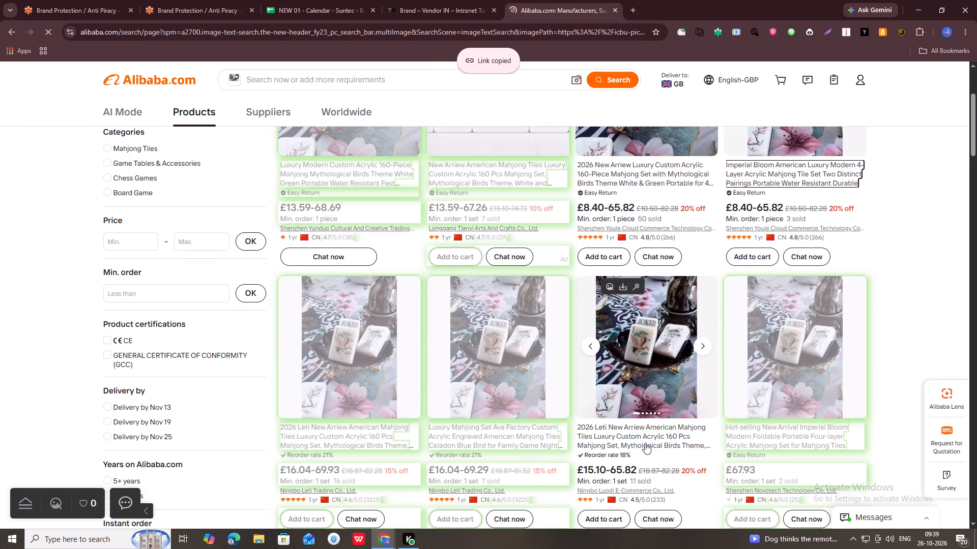
{"action": "right_click", "coordinate": [645, 443]}
{"action": "left_click", "coordinate": [683, 368]}
{"action": "key", "text": "alt+Tab"}
{"action": "key", "text": "ctrl+v"}
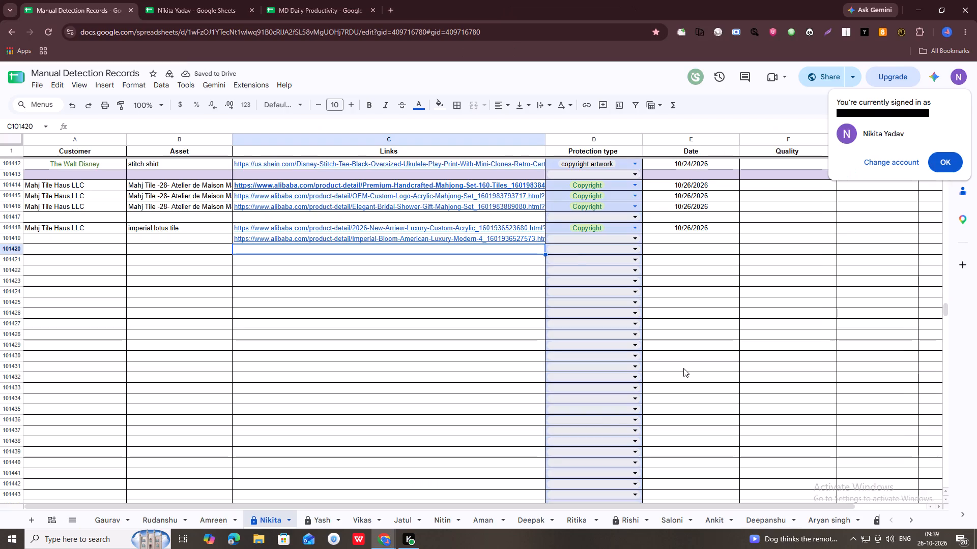
Record the link of the unmarked Two Distinct Pairings Hot-selling New Product Imperial Bloom listing in row 101421.
{"action": "key", "text": "Down"}
{"action": "key", "text": "alt+Tab"}
{"action": "key", "text": "Down"}
{"action": "scroll", "coordinate": [677, 368], "scroll_direction": "down", "scroll_amount": 5}
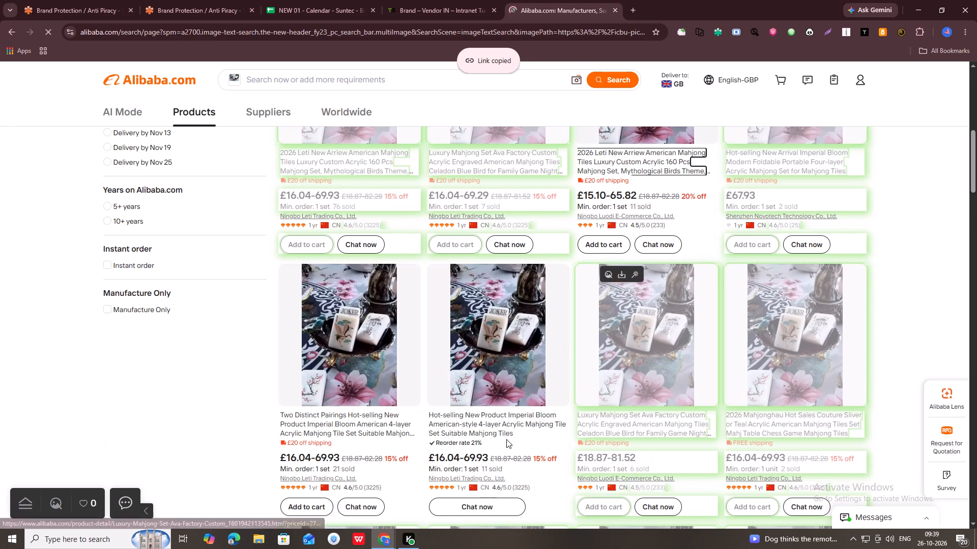
{"action": "scroll", "coordinate": [620, 371], "scroll_direction": "down", "scroll_amount": 4}
{"action": "right_click", "coordinate": [362, 227]}
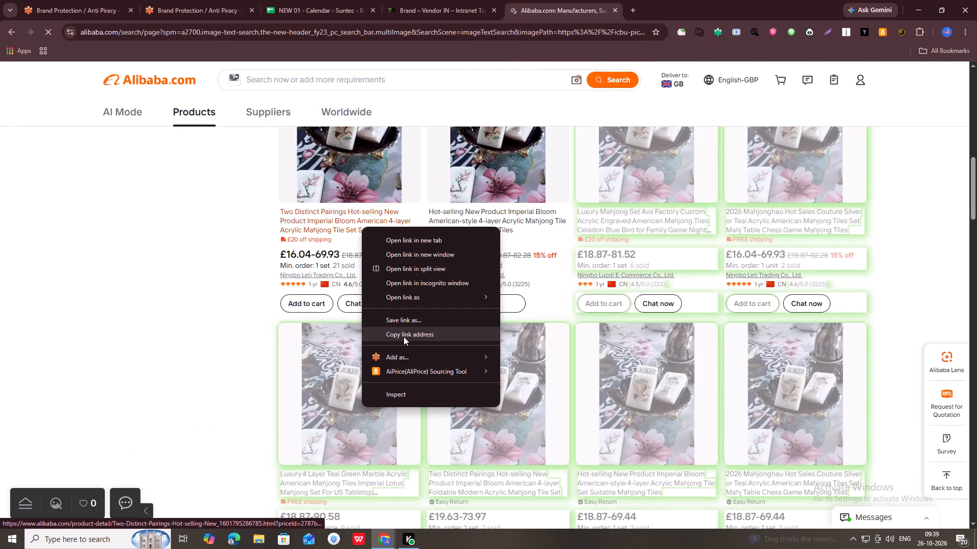
{"action": "left_click", "coordinate": [401, 334]}
{"action": "key", "text": "alt+Tab"}
{"action": "key", "text": "ctrl+v"}
Record the link of the unmarked Hot-selling New Product Imperial Bloom American-style 4-layer listing in row 101422.
{"action": "key", "text": "Down"}
{"action": "key", "text": "alt+Tab"}
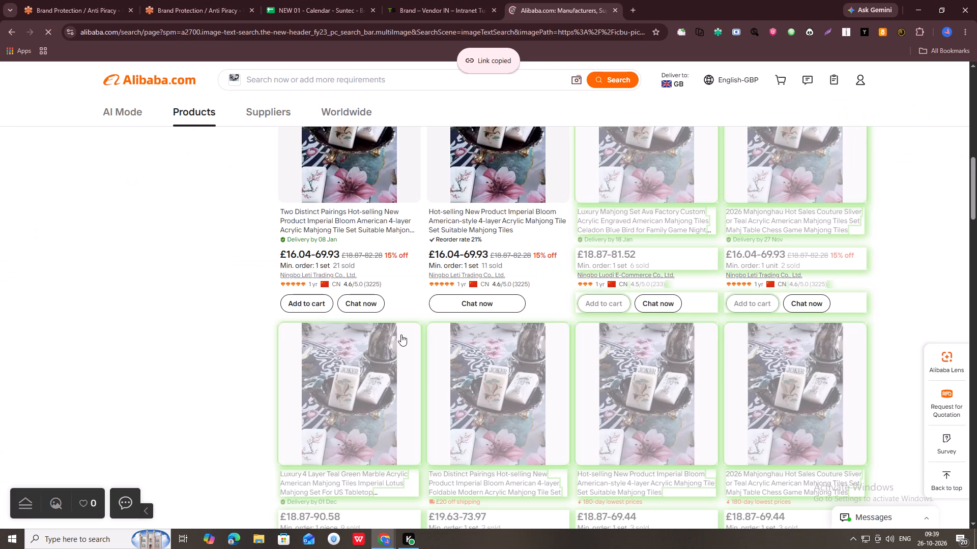
{"action": "right_click", "coordinate": [490, 227]}
{"action": "left_click", "coordinate": [523, 330]}
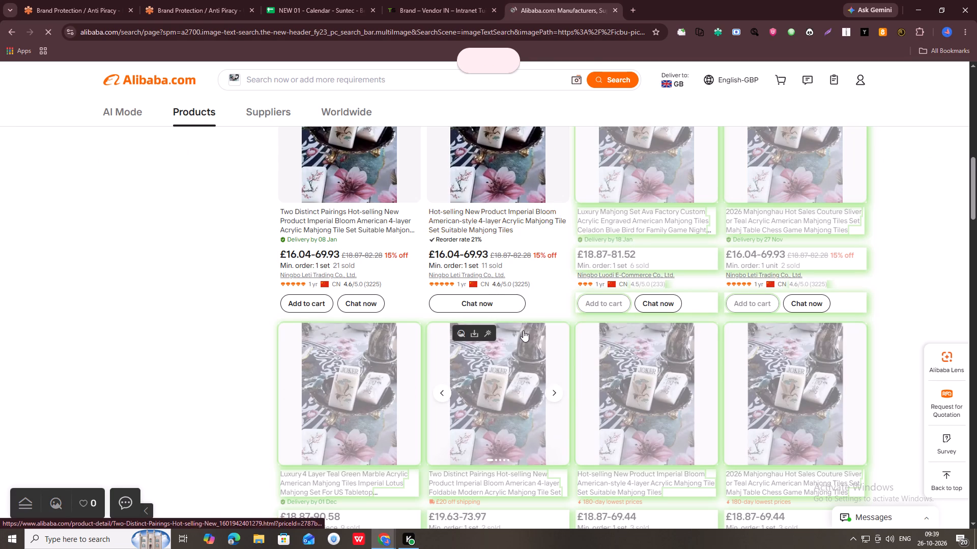
{"action": "key", "text": "alt+Tab"}
{"action": "key", "text": "ctrl+v"}
{"action": "key", "text": "Down"}
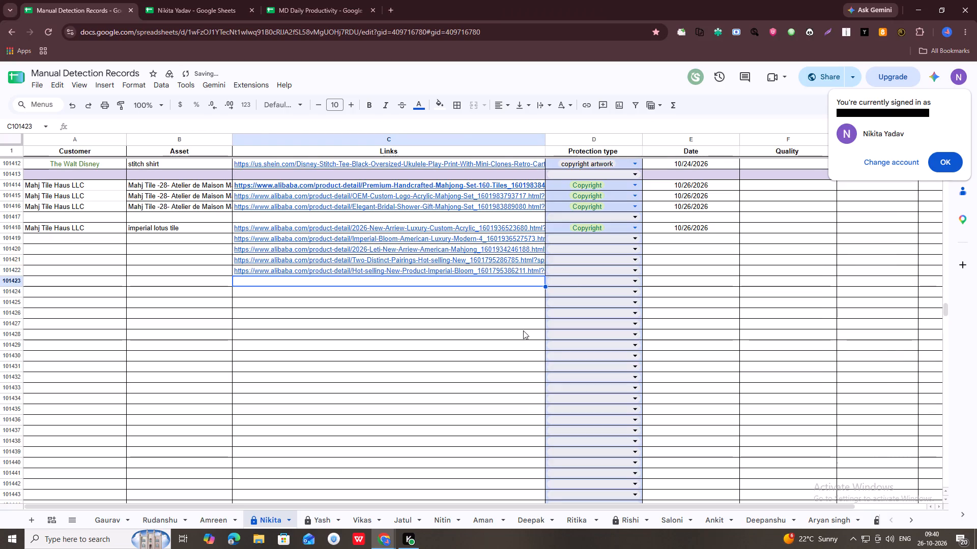
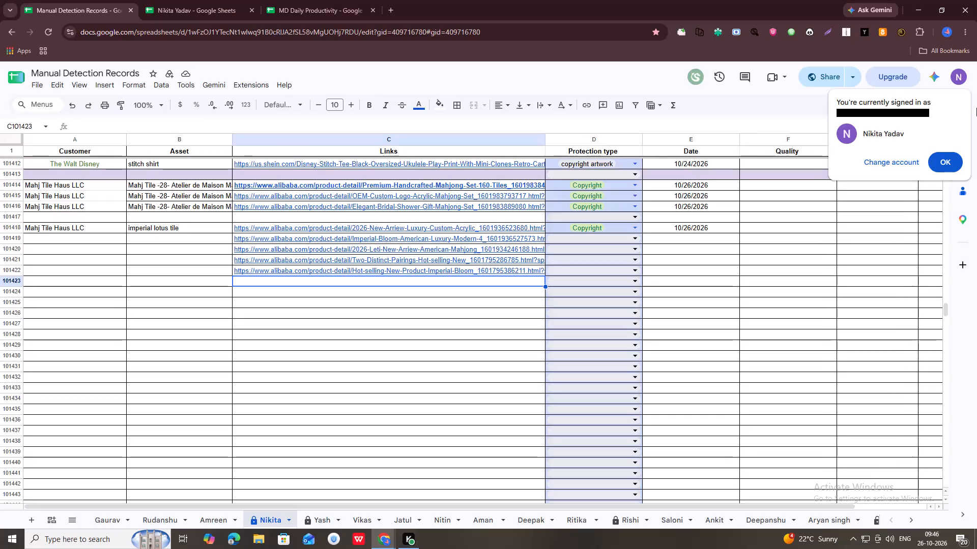
Record the link of the unmarked 2026 Leti New Arriew American Mahjong Tiles listing by Cixi Leti Trading Firm in row 101423.
{"action": "key", "text": "alt+Tab"}
{"action": "key", "text": "Down"}
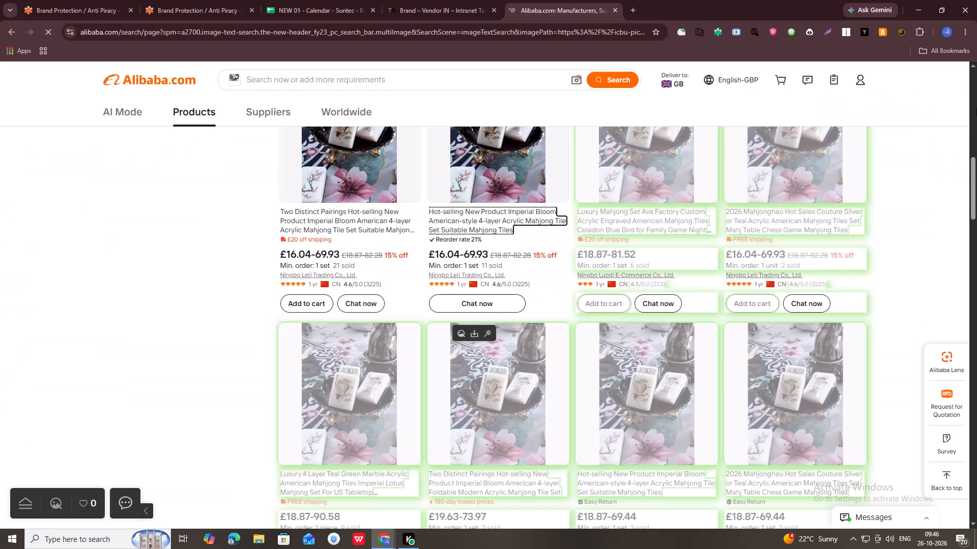
{"action": "scroll", "coordinate": [680, 304], "scroll_direction": "down", "scroll_amount": 7}
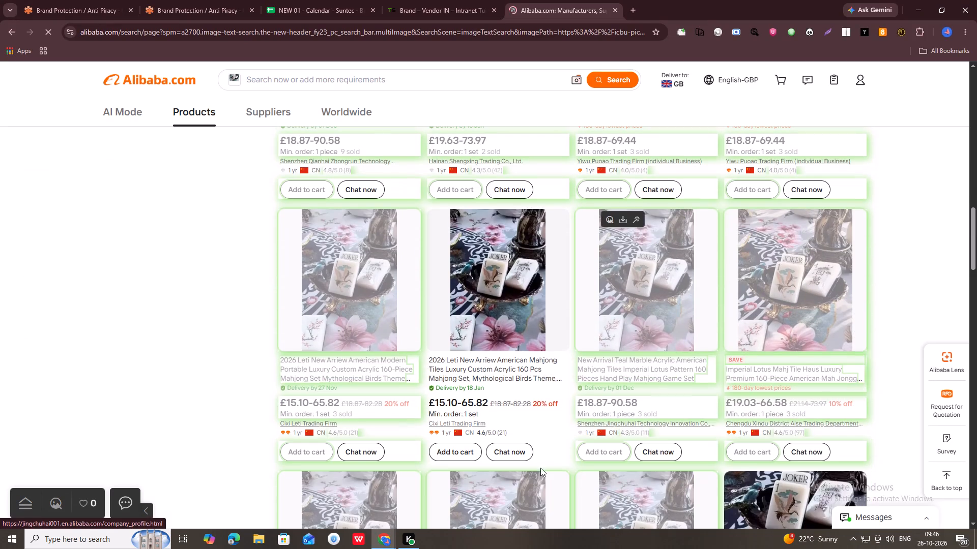
{"action": "right_click", "coordinate": [507, 366]}
{"action": "left_click", "coordinate": [571, 292]}
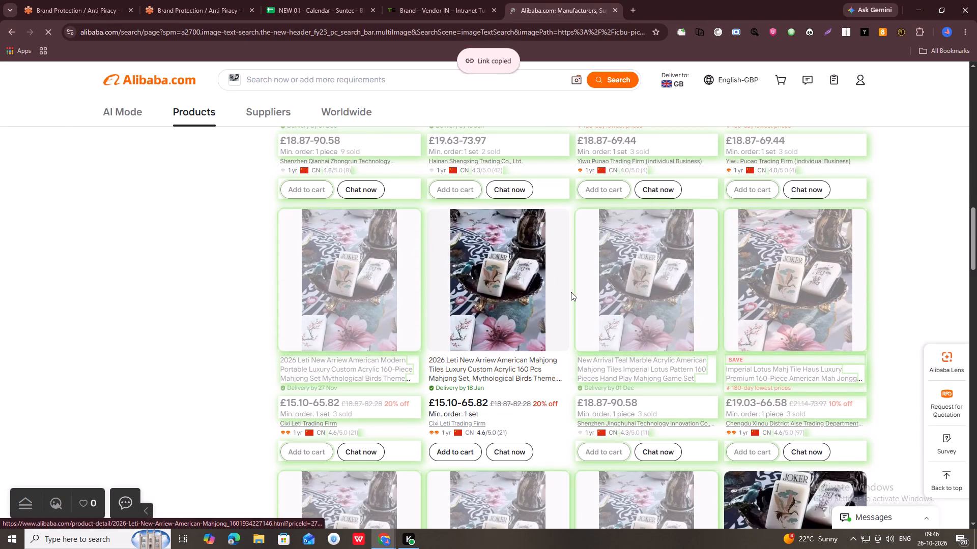
{"action": "key", "text": "alt+Tab"}
{"action": "key", "text": "ctrl+v"}
{"action": "key", "text": "Down"}
Record the link of the unmarked Flying Crane Artwork American Mahjong Set listing in row 101424.
{"action": "key", "text": "alt+Tab"}
{"action": "key", "text": "Down"}
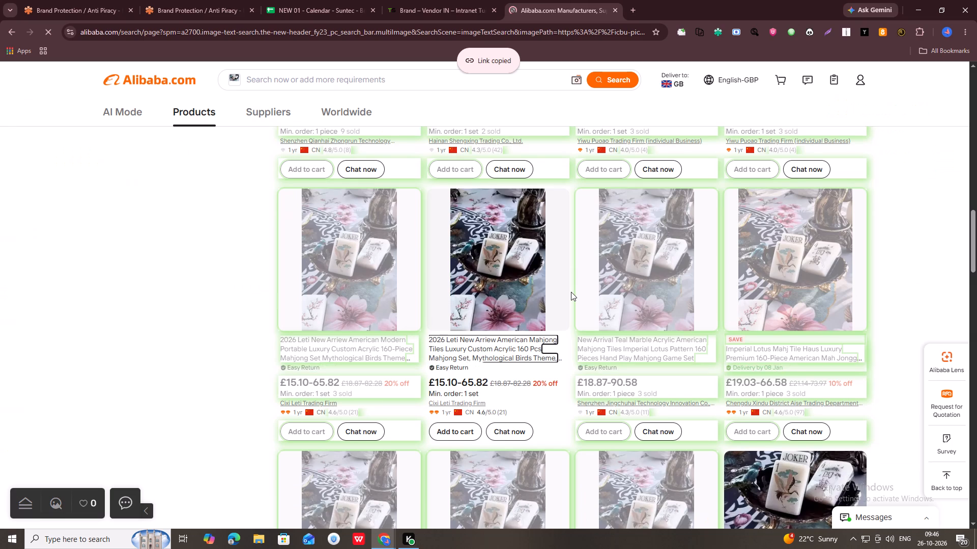
{"action": "scroll", "coordinate": [561, 276], "scroll_direction": "down", "scroll_amount": 4}
{"action": "right_click", "coordinate": [770, 399]}
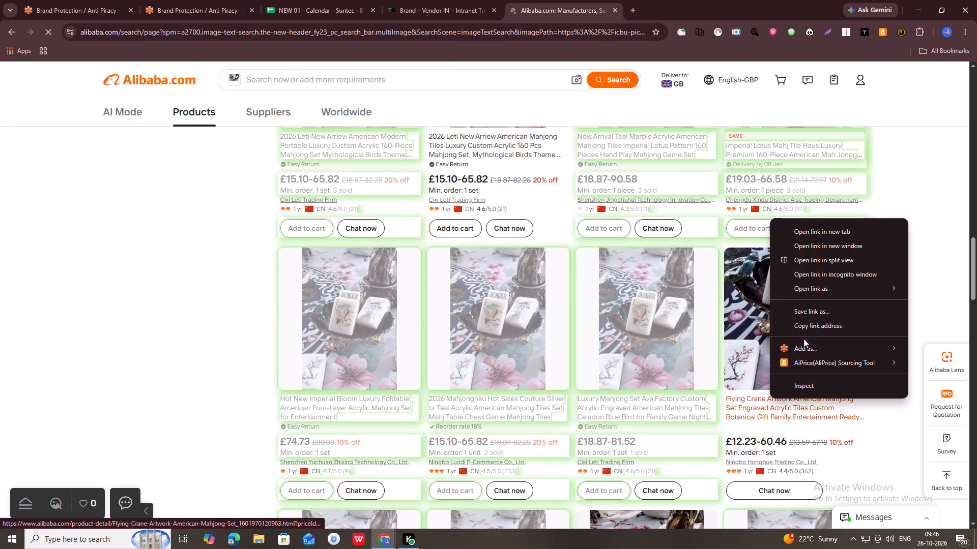
{"action": "left_click", "coordinate": [816, 318]}
{"action": "key", "text": "alt+Tab"}
{"action": "key", "text": "ctrl+v"}
{"action": "key", "text": "Down"}
Record the link of the unmarked Imperial Lotus Mahjong Tiles Set American Layered Mahjong listing in row 101425.
{"action": "key", "text": "alt+Tab"}
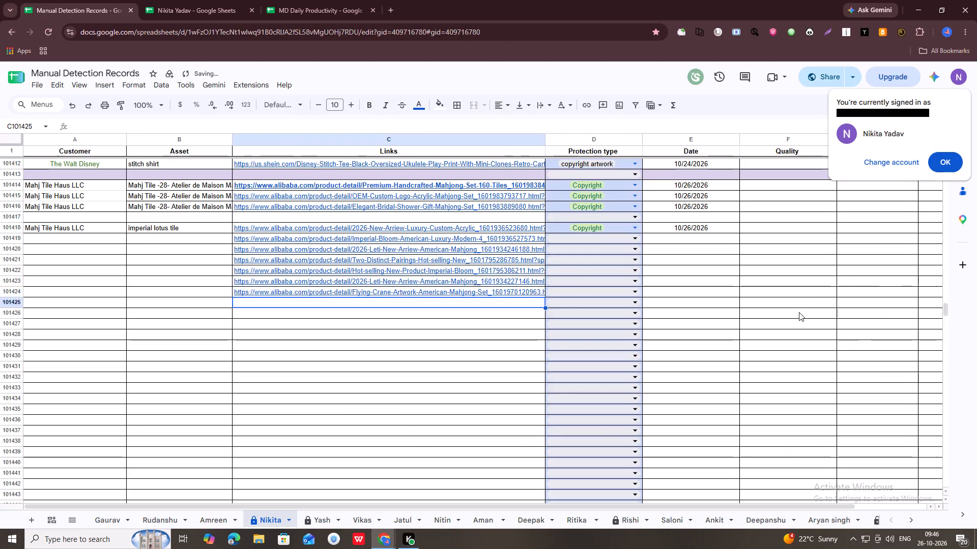
{"action": "key", "text": "Down"}
{"action": "scroll", "coordinate": [784, 309], "scroll_direction": "down", "scroll_amount": 5}
{"action": "right_click", "coordinate": [656, 392]}
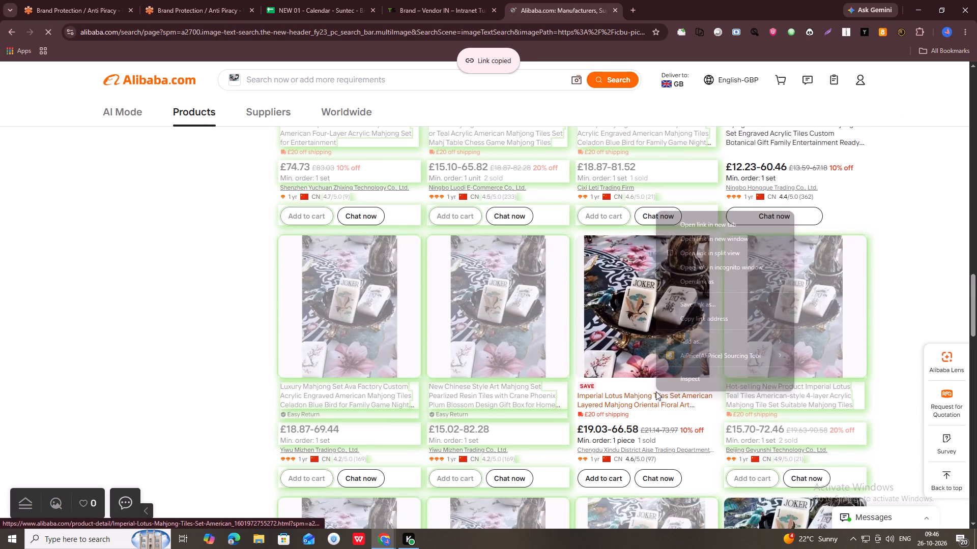
{"action": "left_click", "coordinate": [699, 320]}
{"action": "key", "text": "alt+Tab"}
{"action": "key", "text": "ctrl+v"}
{"action": "key", "text": "Down"}
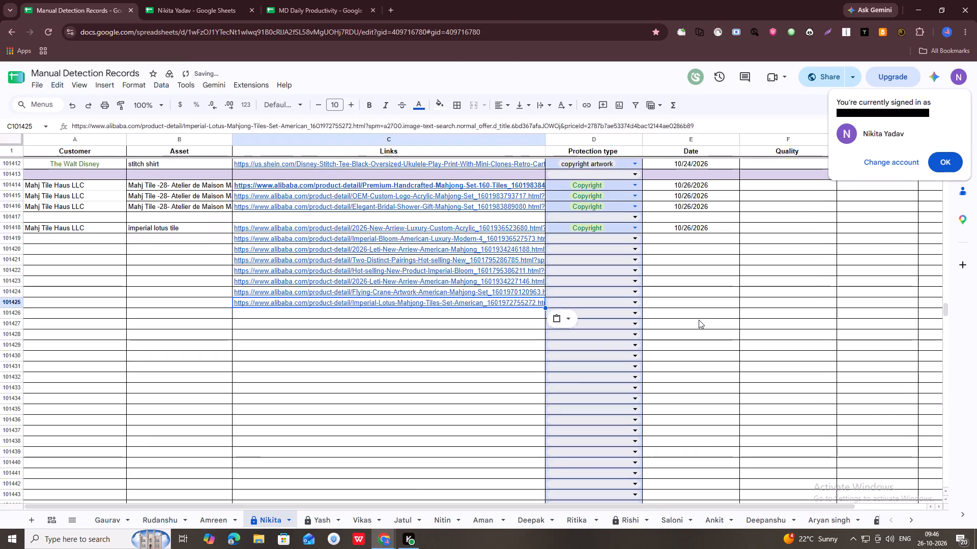
Record the link of the unmarked Imperial Lotus Alabaster White American Mahjong Tiles Bundle listing in row 101426.
{"action": "key", "text": "alt+Tab"}
{"action": "key", "text": "Down"}
{"action": "scroll", "coordinate": [661, 348], "scroll_direction": "down", "scroll_amount": 4}
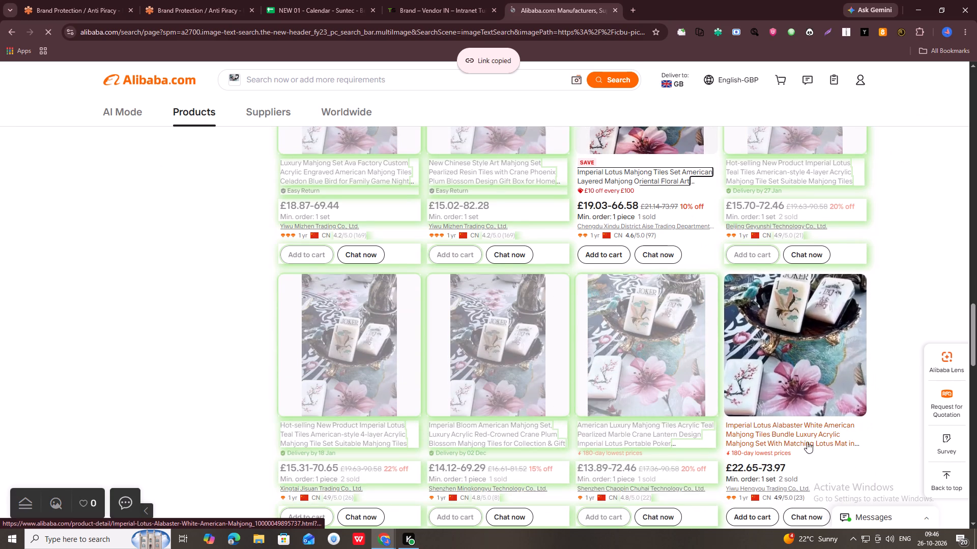
{"action": "right_click", "coordinate": [808, 434]}
{"action": "left_click", "coordinate": [845, 358]}
{"action": "key", "text": "alt+Tab"}
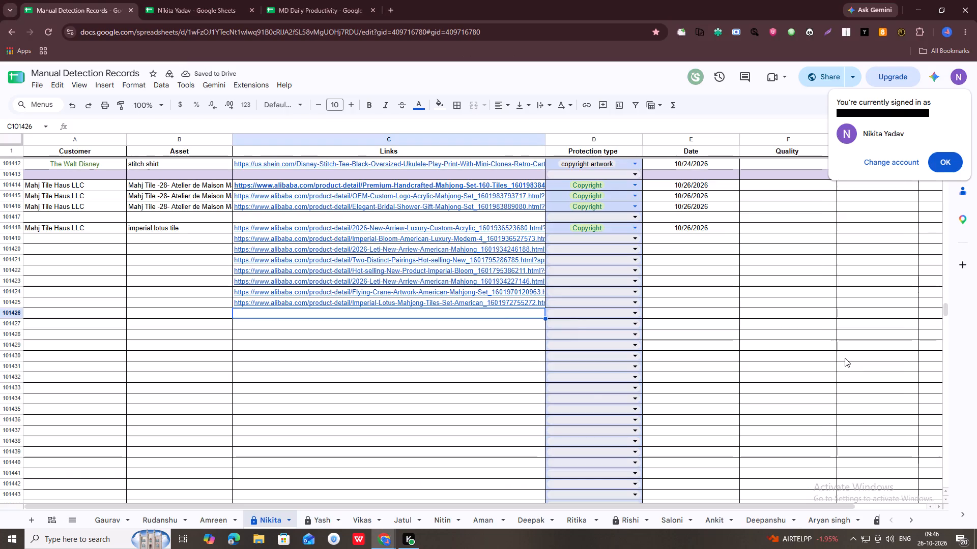
{"action": "key", "text": "ctrl+v"}
{"action": "key", "text": "Down"}
Record the link of the unmarked Wholesale Luxury American Mahjong Set Sakura Crane listing by Hangzhou Zenuo Youpin Technology in row 101427.
{"action": "key", "text": "alt+Tab"}
{"action": "key", "text": "Down"}
{"action": "scroll", "coordinate": [817, 352], "scroll_direction": "down", "scroll_amount": 5}
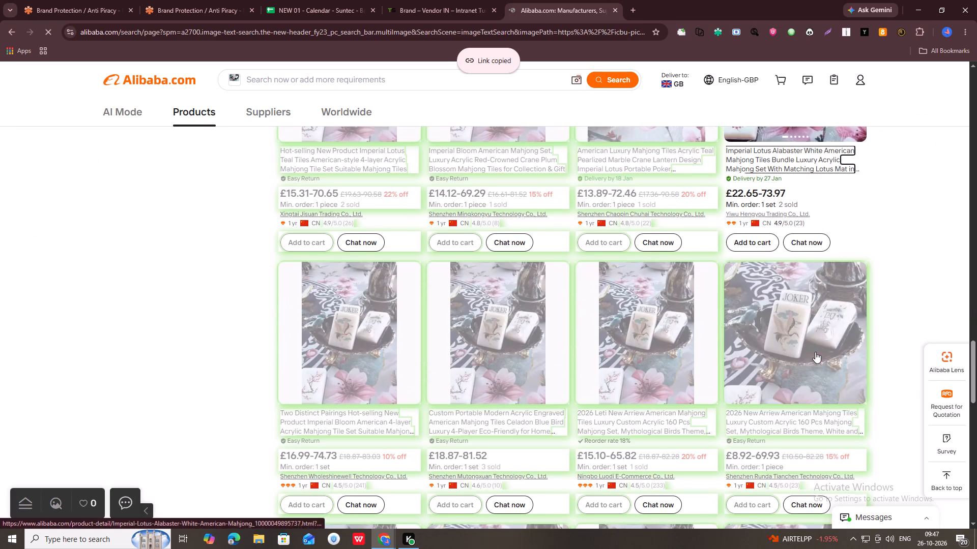
{"action": "scroll", "coordinate": [737, 391], "scroll_direction": "down", "scroll_amount": 16}
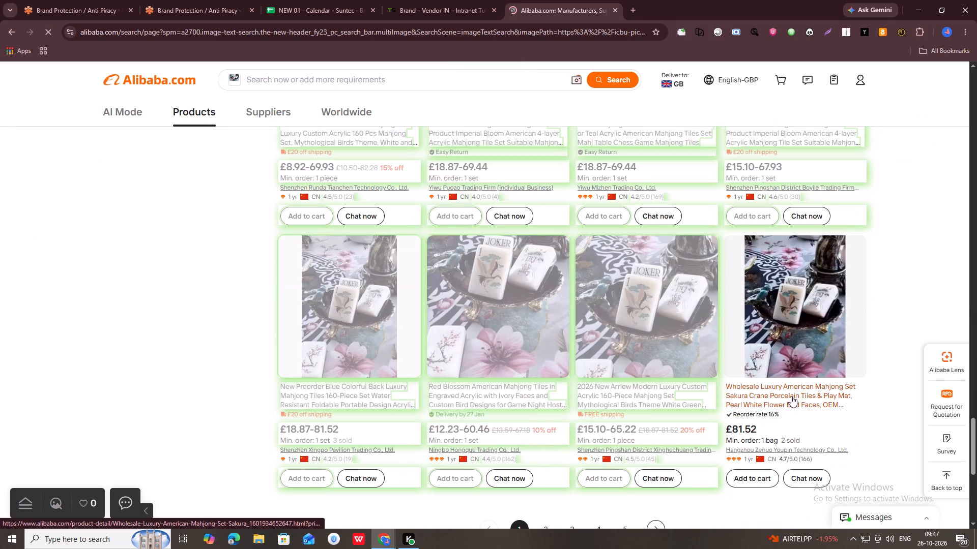
{"action": "right_click", "coordinate": [811, 392]}
{"action": "left_click", "coordinate": [859, 316]}
{"action": "key", "text": "alt+Tab"}
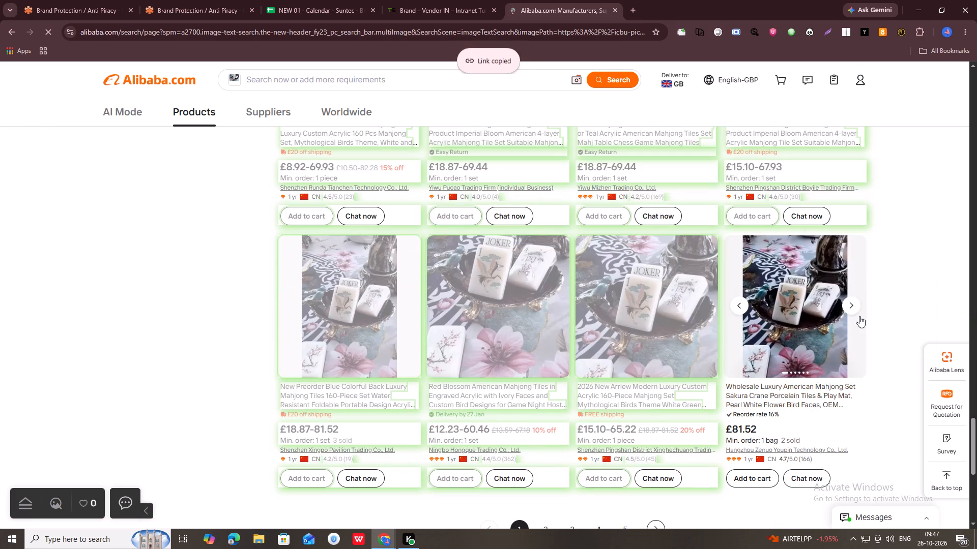
{"action": "key", "text": "ctrl+v"}
{"action": "key", "text": "Down"}
Record the link of the Imperial Lotus Luxury Alabaster White & Teal listing from results page 2 in row 101428.
{"action": "key", "text": "alt+Tab"}
{"action": "key", "text": "Down"}
{"action": "scroll", "coordinate": [834, 311], "scroll_direction": "down", "scroll_amount": 3}
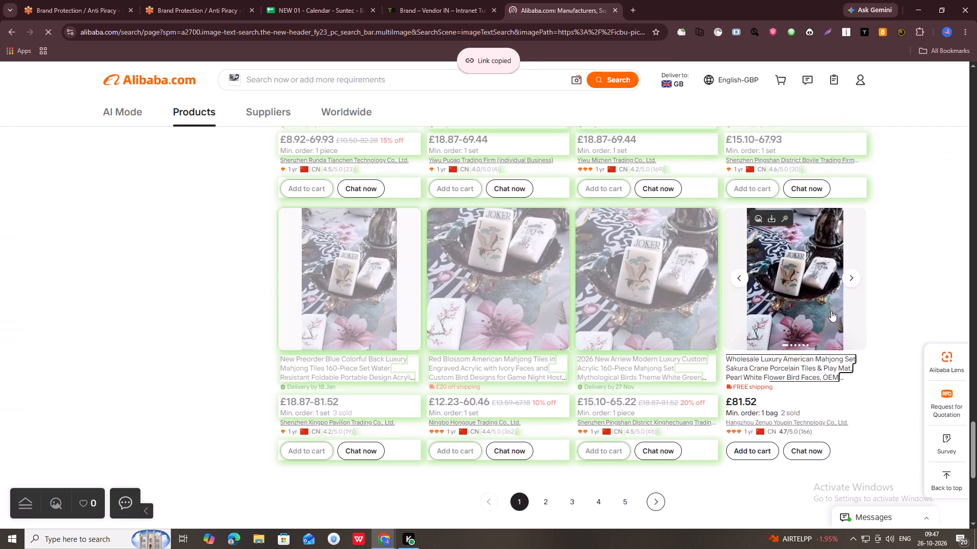
{"action": "scroll", "coordinate": [831, 311], "scroll_direction": "down", "scroll_amount": 1}
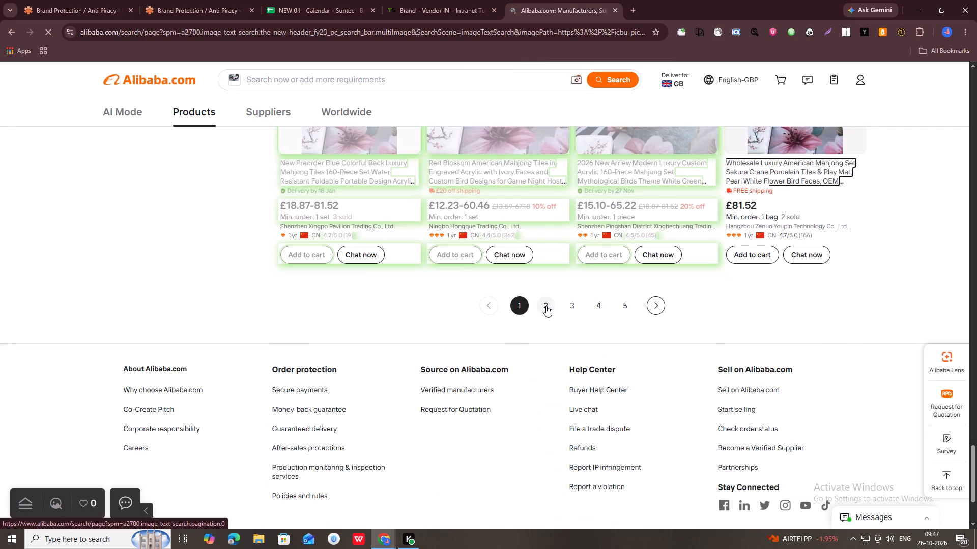
{"action": "left_click", "coordinate": [546, 306]}
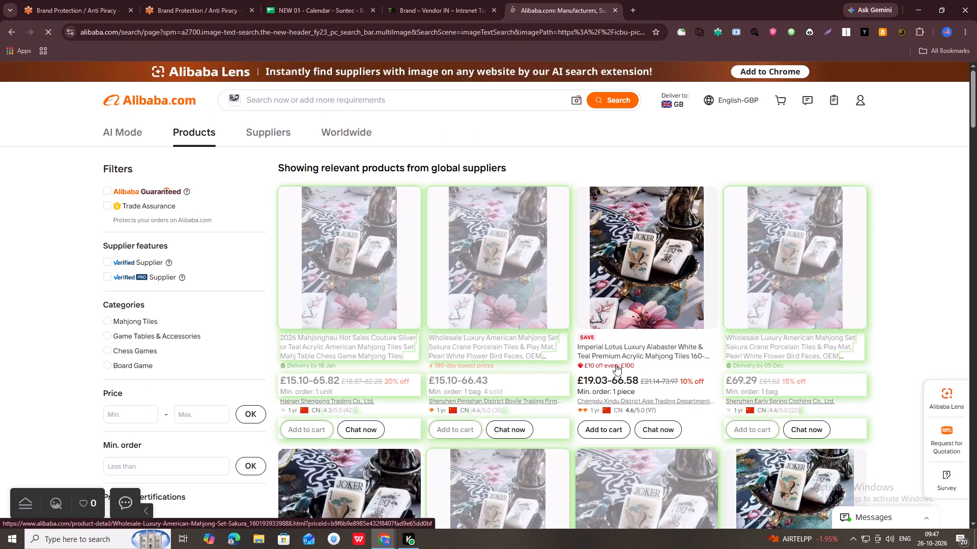
{"action": "right_click", "coordinate": [648, 352]}
{"action": "left_click", "coordinate": [671, 281]}
{"action": "key", "text": "alt+Tab"}
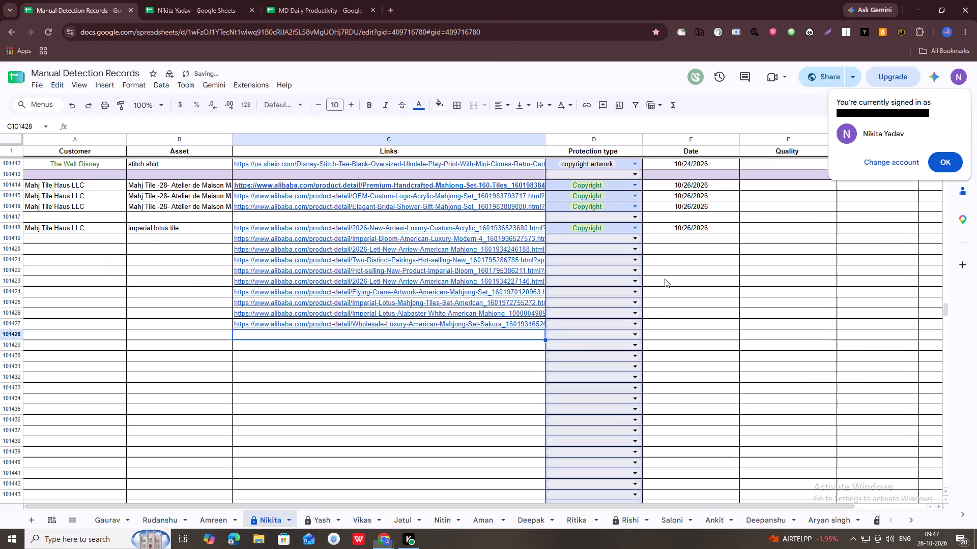
{"action": "key", "text": "ctrl+v"}
{"action": "key", "text": "Down"}
Record the link of the unmarked 2026 New Arriew Luxury Custom Acrylic listing by Shenzhen Early Spring Clothing in row 101429.
{"action": "key", "text": "alt+Tab"}
{"action": "key", "text": "Down"}
{"action": "scroll", "coordinate": [664, 287], "scroll_direction": "down", "scroll_amount": 3}
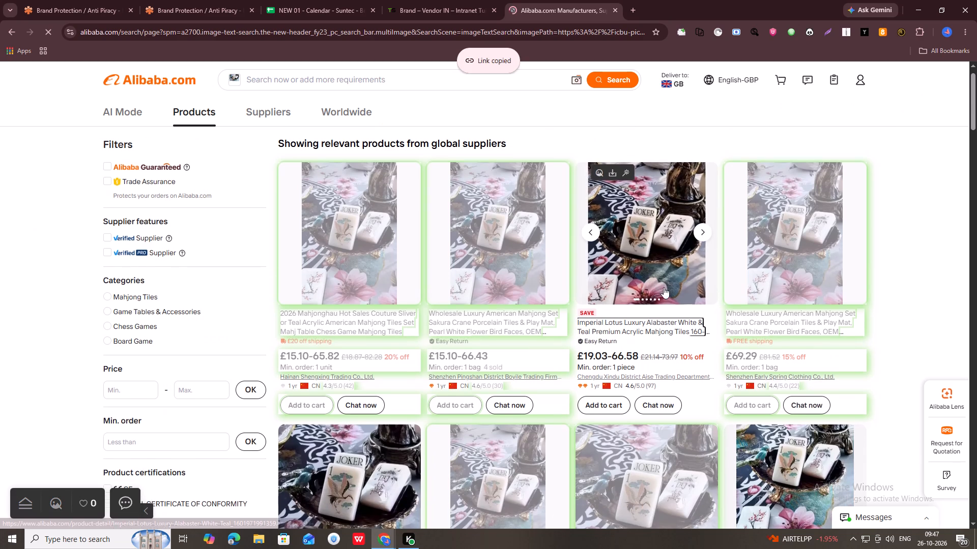
{"action": "right_click", "coordinate": [364, 439]}
{"action": "left_click", "coordinate": [404, 369]}
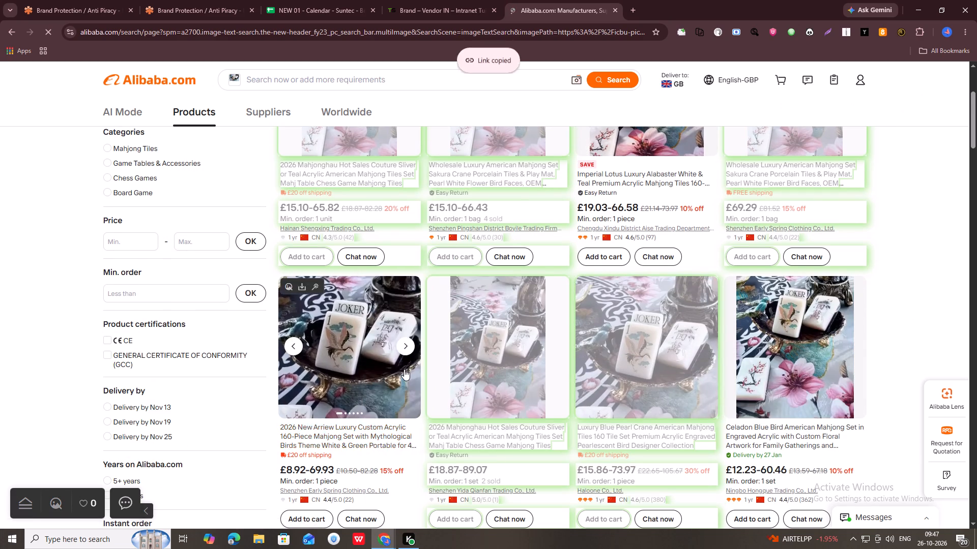
{"action": "key", "text": "alt+Tab"}
{"action": "key", "text": "ctrl+v"}
{"action": "key", "text": "Down"}
Record the link of the unmarked Celadon Blue Bird American Mahjong Set listing in row 101430.
{"action": "key", "text": "alt+Tab"}
{"action": "key", "text": "Down"}
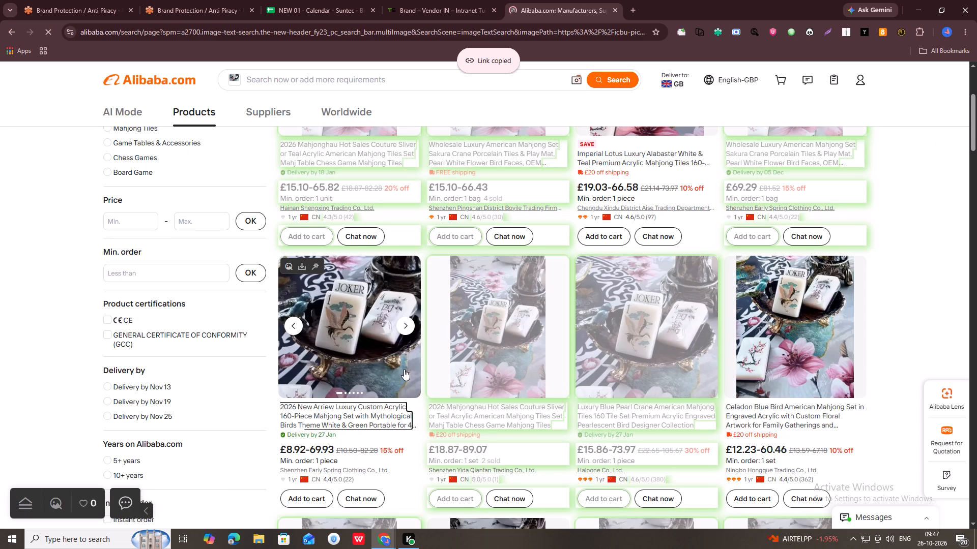
{"action": "right_click", "coordinate": [786, 422]}
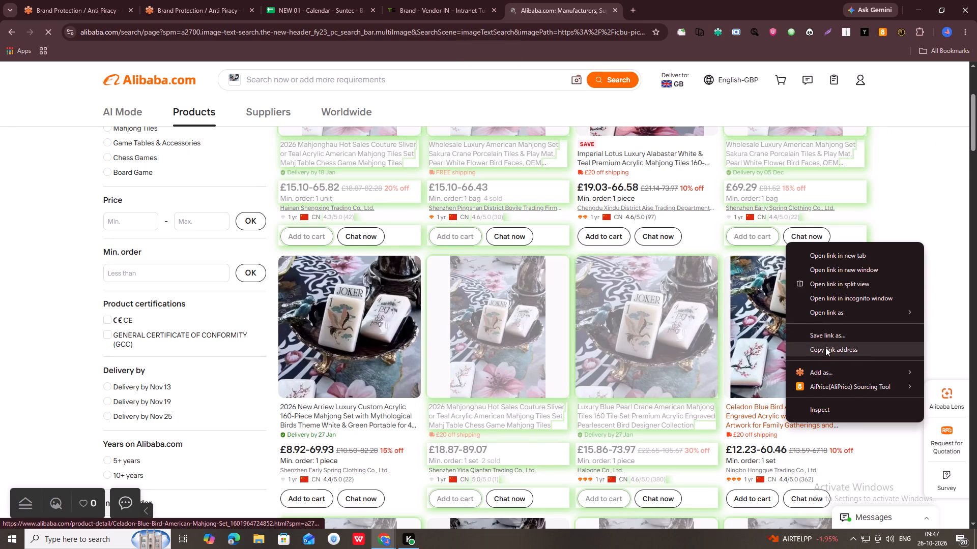
{"action": "left_click", "coordinate": [825, 347]}
{"action": "key", "text": "alt+Tab"}
{"action": "key", "text": "ctrl+v"}
{"action": "key", "text": "Down"}
Record the link of the unmarked New Arrival Teal Marble Acrylic American Mahjong Tiles listing in row 101431.
{"action": "key", "text": "alt+Tab"}
{"action": "key", "text": "Down"}
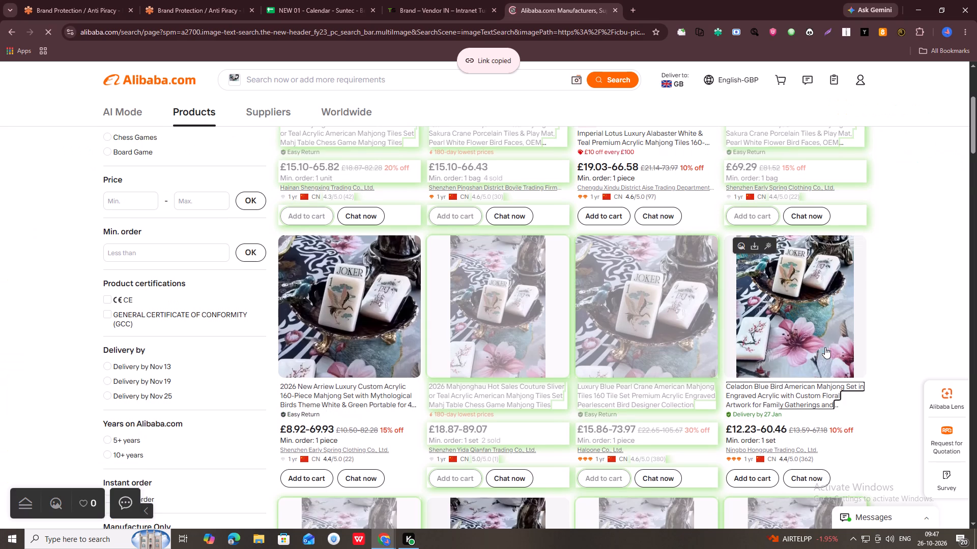
{"action": "scroll", "coordinate": [812, 345], "scroll_direction": "down", "scroll_amount": 6}
{"action": "right_click", "coordinate": [495, 358]}
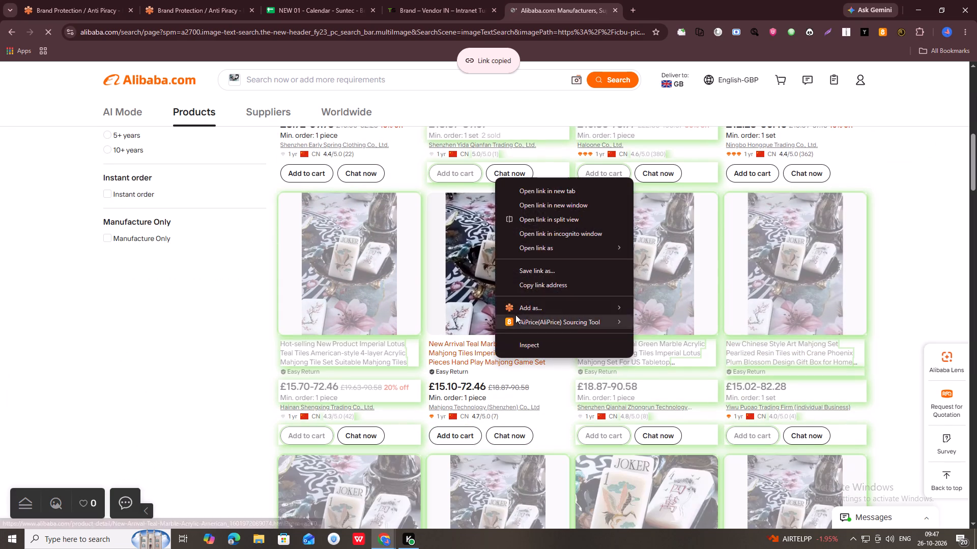
{"action": "left_click", "coordinate": [530, 286]}
{"action": "key", "text": "alt+Tab"}
{"action": "key", "text": "ctrl+v"}
{"action": "key", "text": "Down"}
Record the link of the unmarked 2026 New Arriew Luxury Custom Acrylic listing by Shenzhen Zhuosheng Import And Export in row 101432.
{"action": "key", "text": "alt+Tab"}
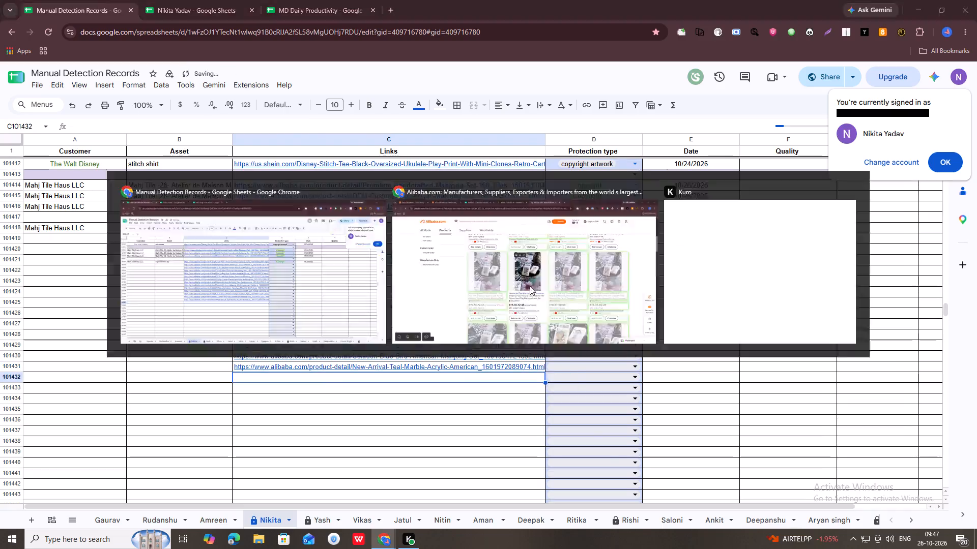
{"action": "key", "text": "Down"}
{"action": "scroll", "coordinate": [530, 286], "scroll_direction": "down", "scroll_amount": 6}
{"action": "scroll", "coordinate": [696, 361], "scroll_direction": "down", "scroll_amount": 4}
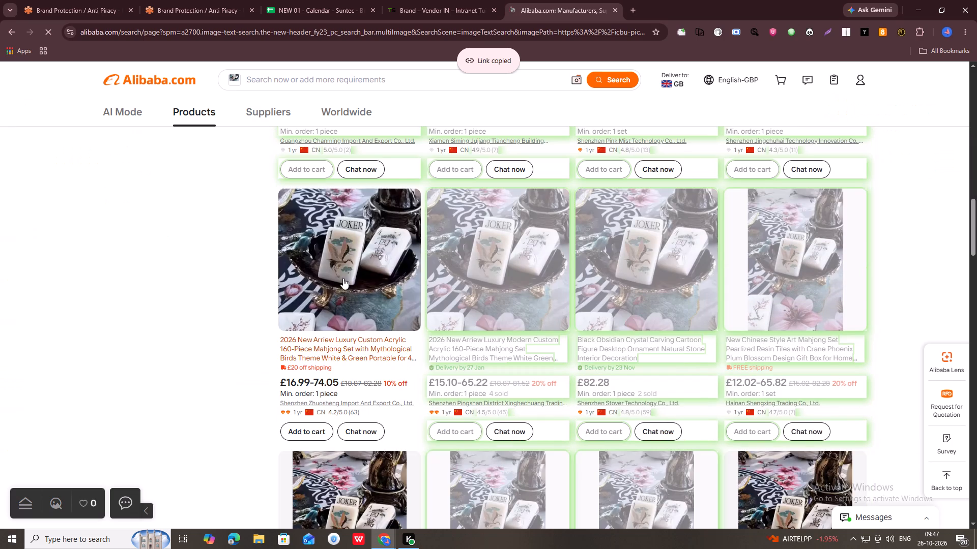
{"action": "right_click", "coordinate": [337, 345]}
{"action": "left_click", "coordinate": [370, 451]}
{"action": "key", "text": "alt+Tab"}
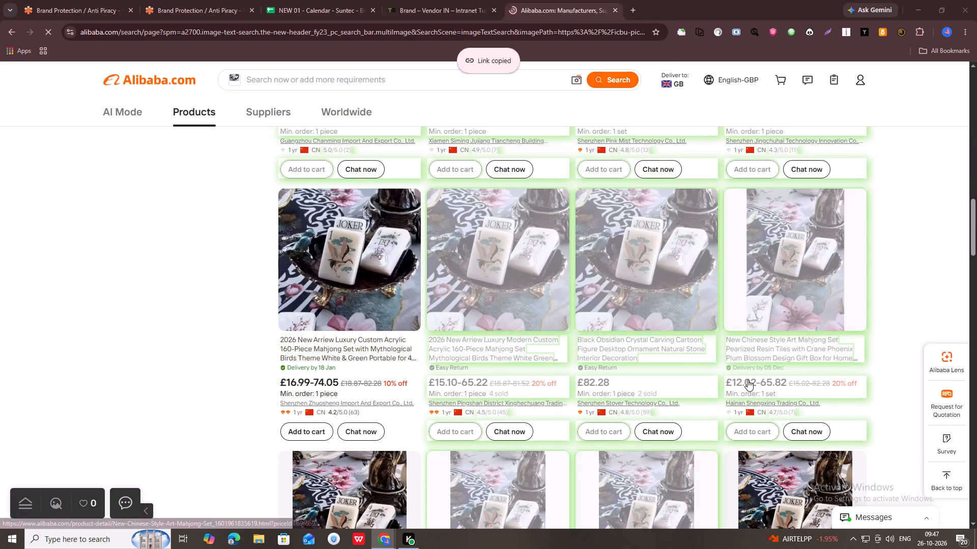
{"action": "key", "text": "ctrl+v"}
{"action": "key", "text": "Down"}
Record the link of the unmarked Imperial Lotus Mahj Tile Haus Luxury Premium 160-Piece listing in row 101433.
{"action": "key", "text": "alt+Tab"}
{"action": "key", "text": "Down"}
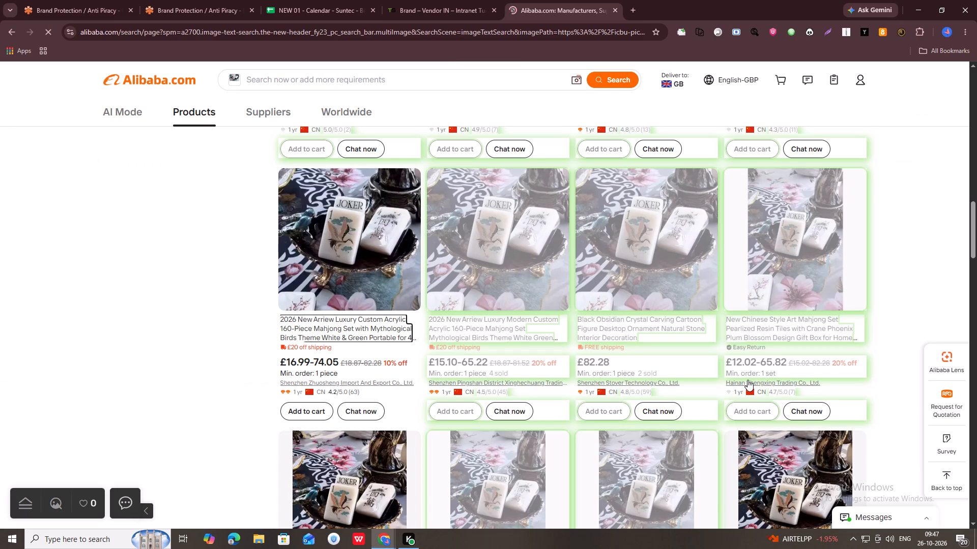
{"action": "scroll", "coordinate": [747, 379], "scroll_direction": "down", "scroll_amount": 3}
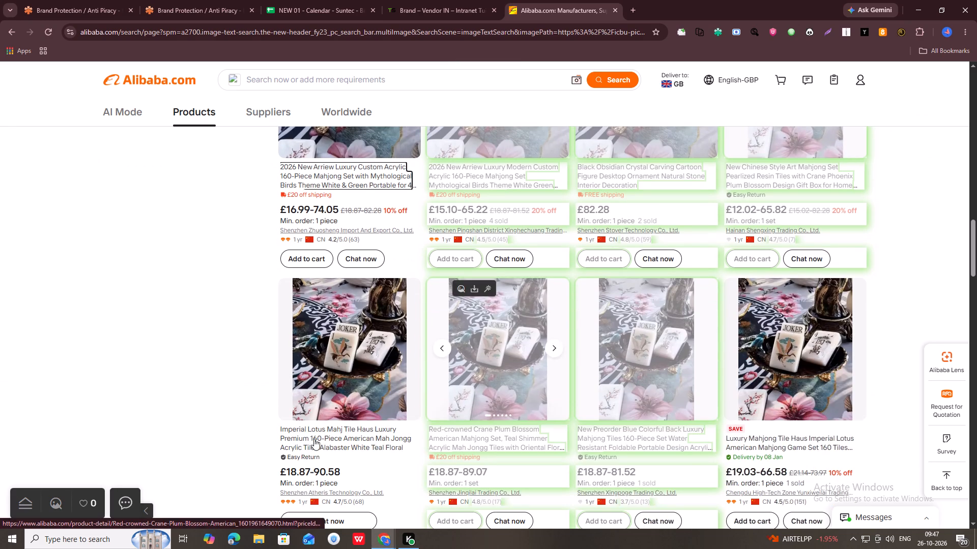
{"action": "right_click", "coordinate": [314, 439]}
{"action": "left_click", "coordinate": [357, 368]}
{"action": "key", "text": "alt+Tab"}
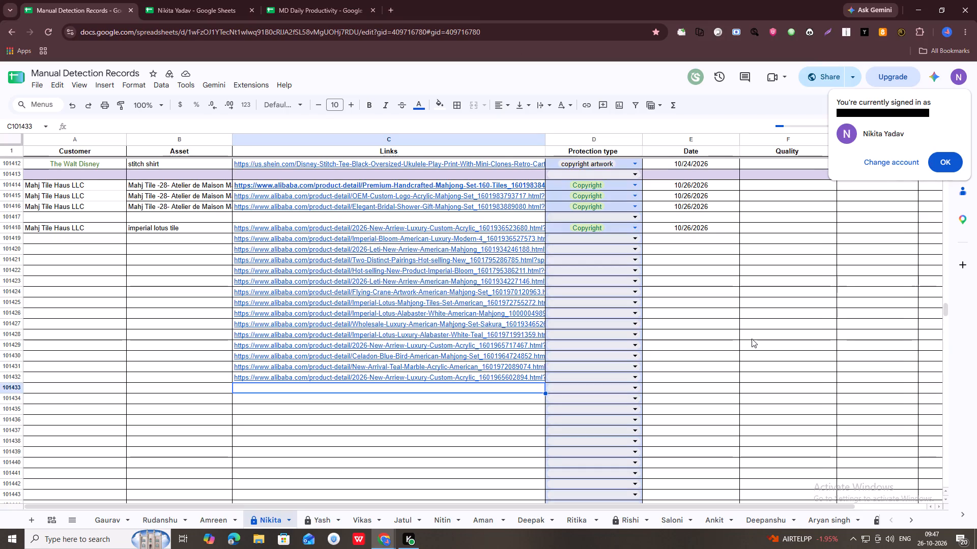
{"action": "key", "text": "ctrl+v"}
{"action": "key", "text": "Down"}
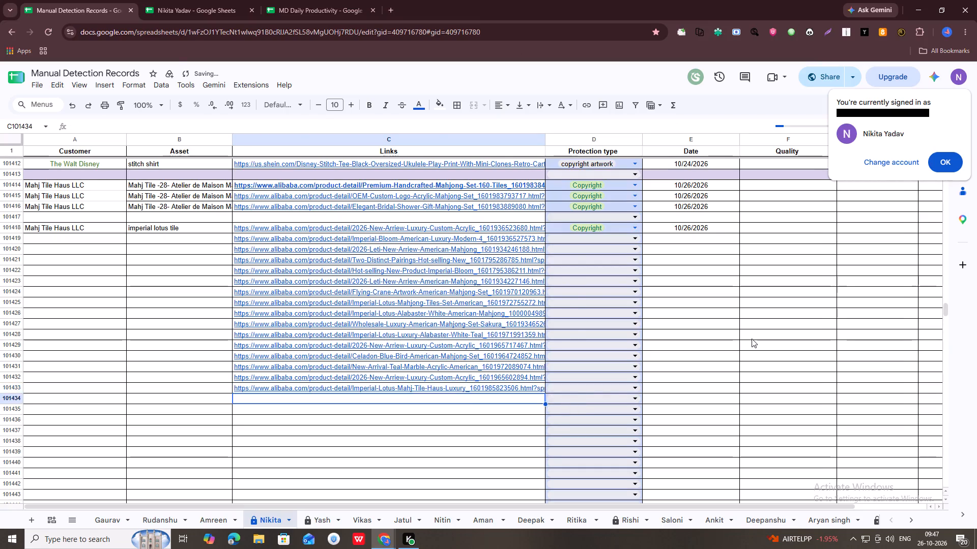
Record the link of the unmarked Luxury Mahjong Tile Haus Imperial Lotus American Mahjong Game Set listing in row 101434.
{"action": "key", "text": "alt+Tab"}
{"action": "key", "text": "Right"}
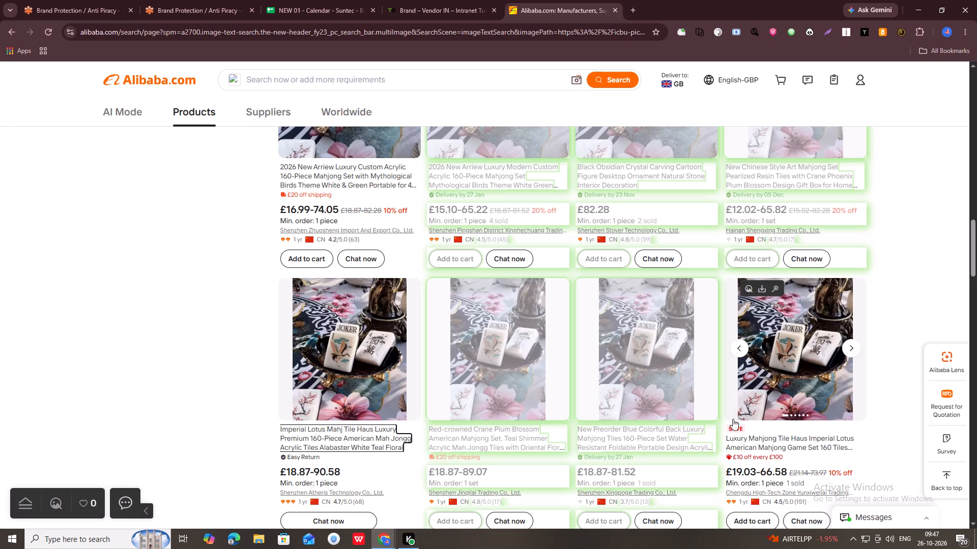
{"action": "right_click", "coordinate": [794, 442]}
{"action": "right_click", "coordinate": [783, 446]}
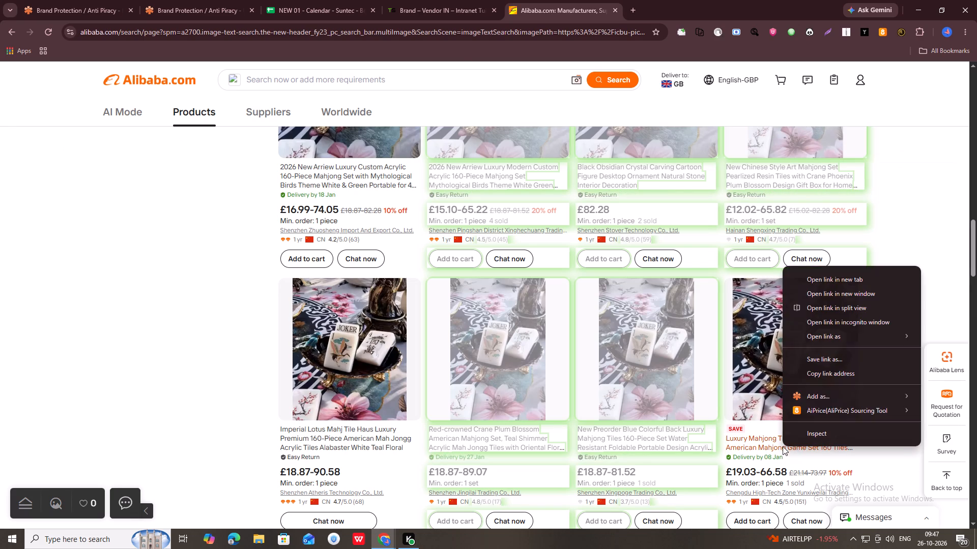
{"action": "left_click", "coordinate": [828, 375]}
{"action": "key", "text": "alt+Tab"}
{"action": "key", "text": "ctrl+v"}
{"action": "key", "text": "Down"}
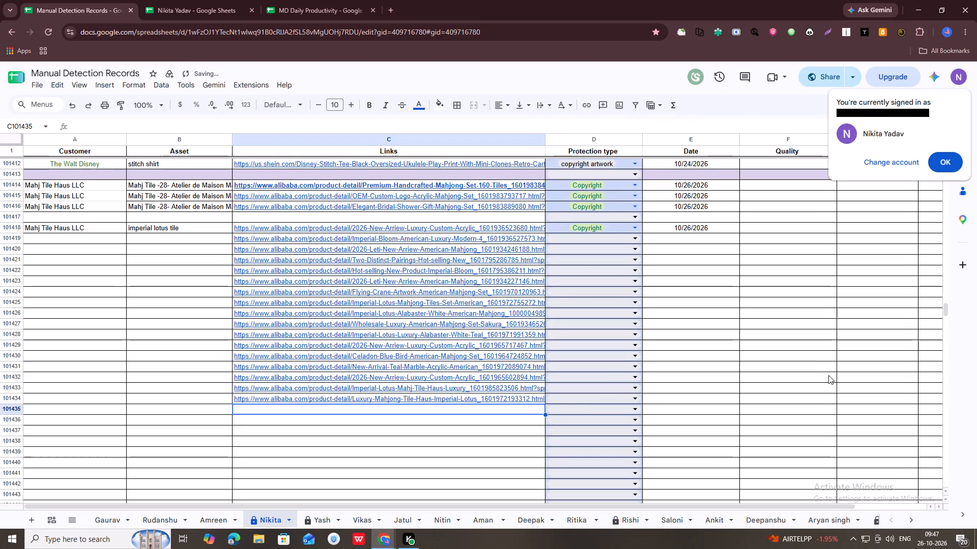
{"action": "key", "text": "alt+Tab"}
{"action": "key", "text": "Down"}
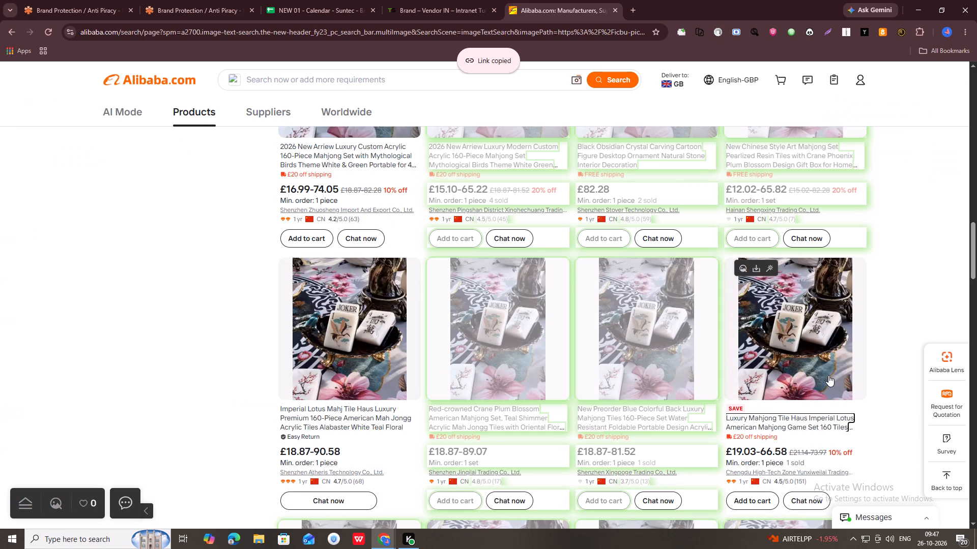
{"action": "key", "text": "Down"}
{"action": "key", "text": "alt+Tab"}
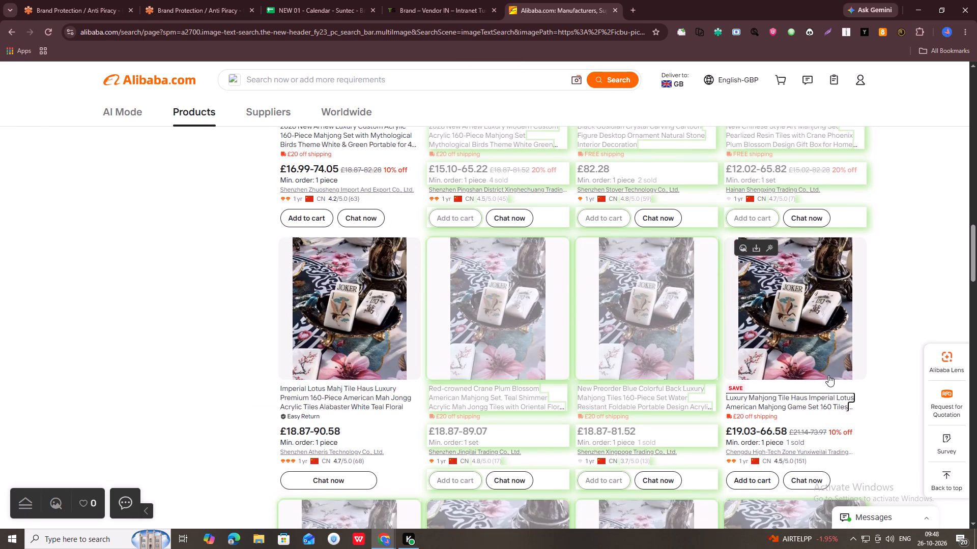
Record the link of the unmarked Luxury Imperial Lotus Mahjong Set, 160-Piece Four-Layer Acrylic listing in row 101435.
{"action": "key", "text": "alt+Tab"}
{"action": "key", "text": "Down"}
{"action": "scroll", "coordinate": [647, 391], "scroll_direction": "down", "scroll_amount": 6}
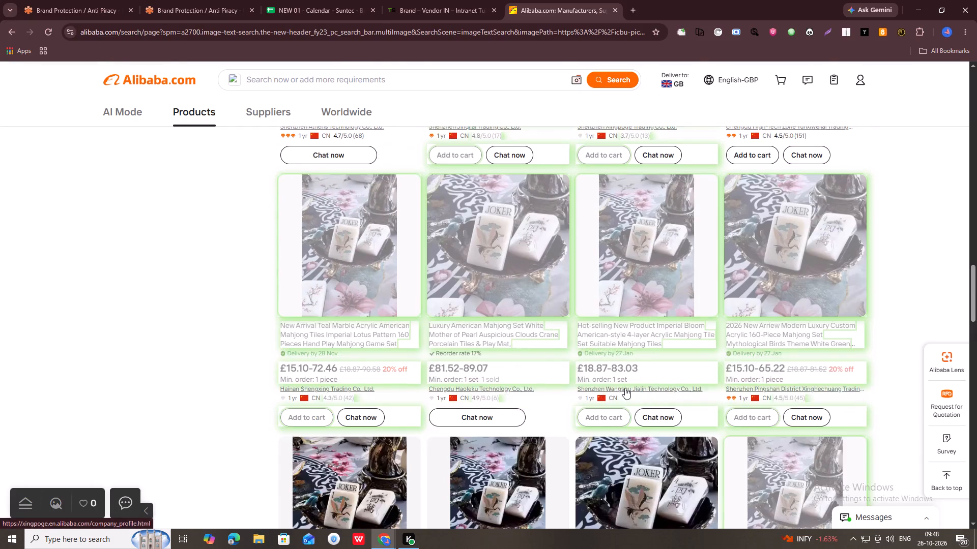
{"action": "scroll", "coordinate": [625, 388], "scroll_direction": "down", "scroll_amount": 5}
{"action": "right_click", "coordinate": [355, 334]}
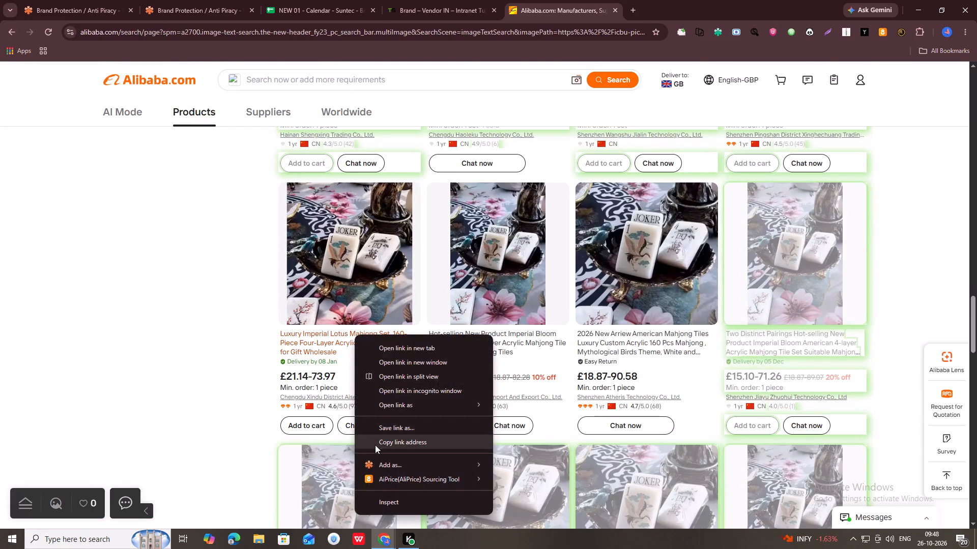
{"action": "left_click", "coordinate": [375, 445]}
{"action": "key", "text": "alt+Tab"}
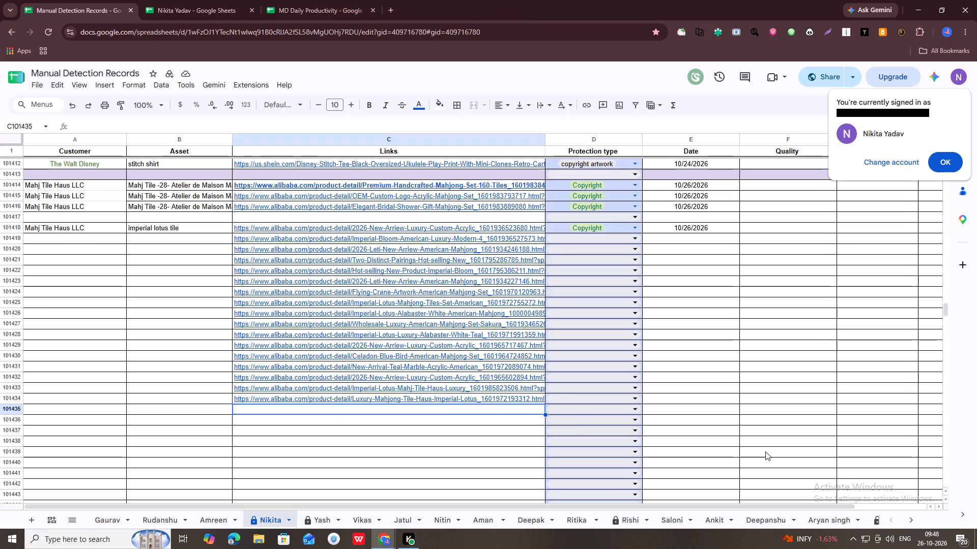
{"action": "key", "text": "ctrl+v"}
{"action": "key", "text": "Down"}
Record the link of the unmarked Hot-selling New Product Imperial Bloom listing by Shenzhen Zhuosheng Import And Export in row 101436.
{"action": "key", "text": "alt+Tab"}
{"action": "key", "text": "Right"}
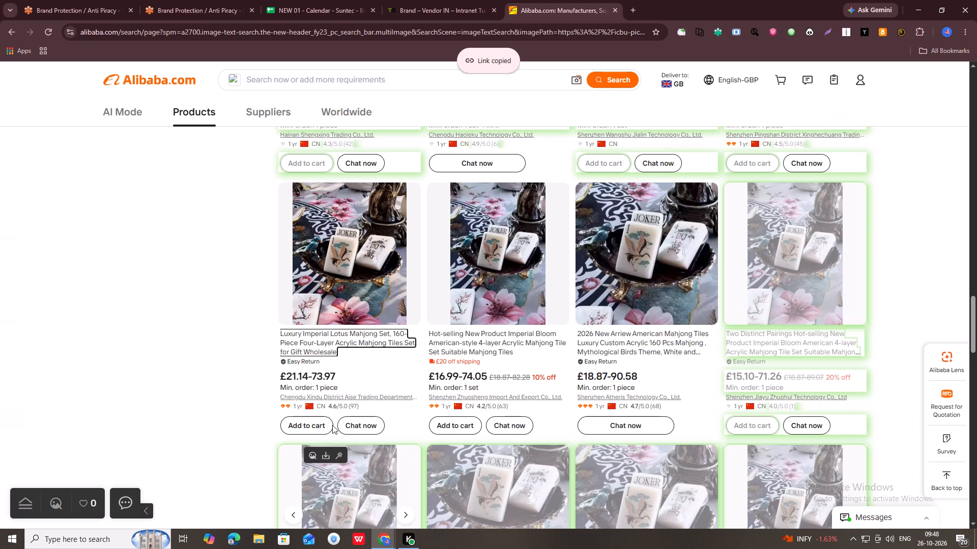
{"action": "right_click", "coordinate": [510, 341]}
{"action": "left_click", "coordinate": [547, 444]}
{"action": "key", "text": "alt+Tab"}
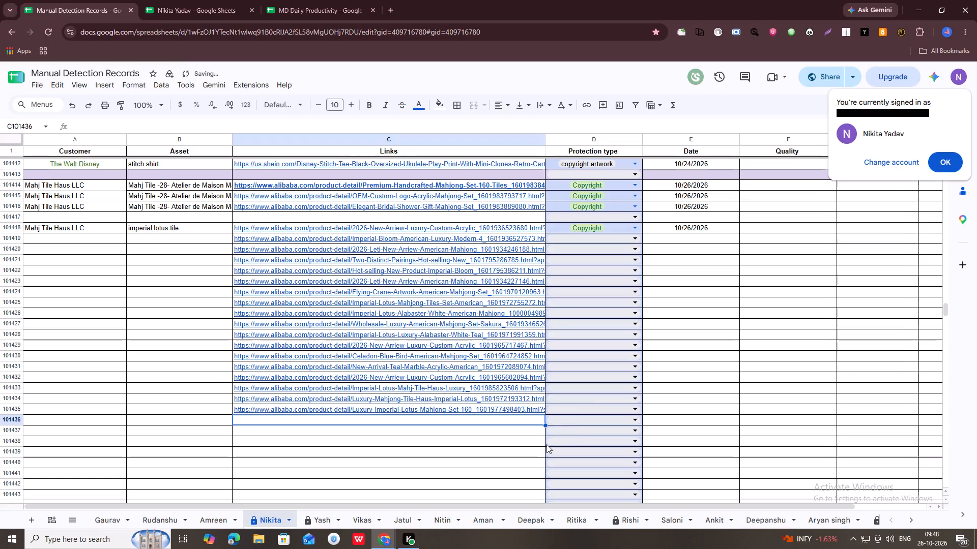
{"action": "key", "text": "ctrl+v"}
{"action": "key", "text": "Down"}
Record the link of the unmarked 2026 New Arriew American Mahjong Tiles listing by Shenzhen Atheris Technology in row 101437.
{"action": "key", "text": "alt+Tab"}
{"action": "key", "text": "Right"}
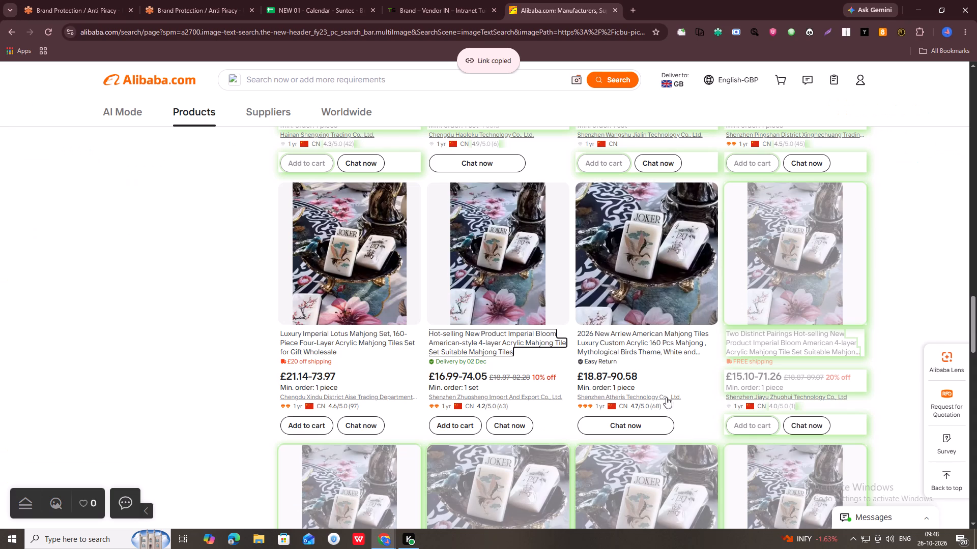
{"action": "right_click", "coordinate": [639, 348]}
{"action": "left_click", "coordinate": [664, 459]}
{"action": "key", "text": "alt+Tab"}
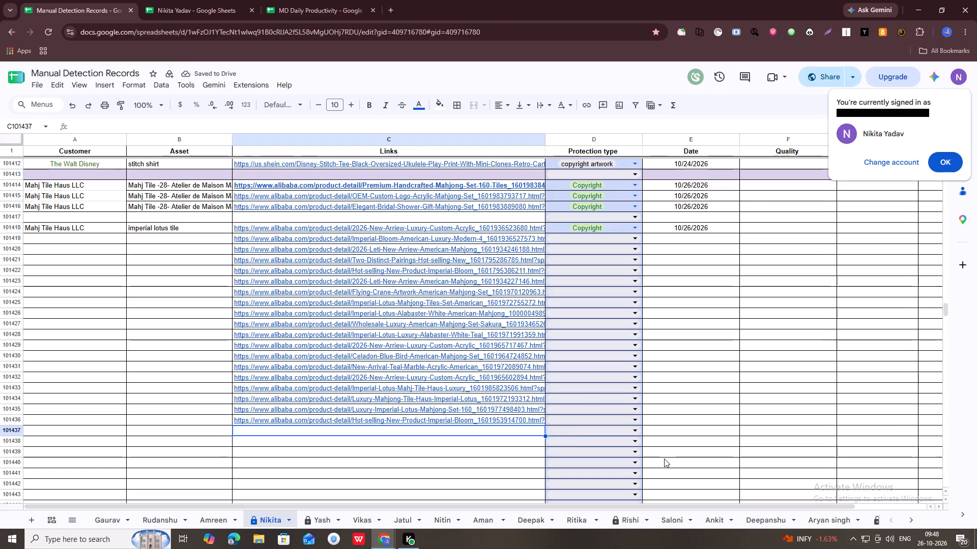
{"action": "key", "text": "ctrl+v"}
{"action": "key", "text": "Down"}
Record the link of the unmarked Wholesale Imperial Bloom American Mahjong Set listing in row 101438.
{"action": "key", "text": "alt+Tab"}
{"action": "key", "text": "Down"}
{"action": "scroll", "coordinate": [664, 459], "scroll_direction": "down", "scroll_amount": 6}
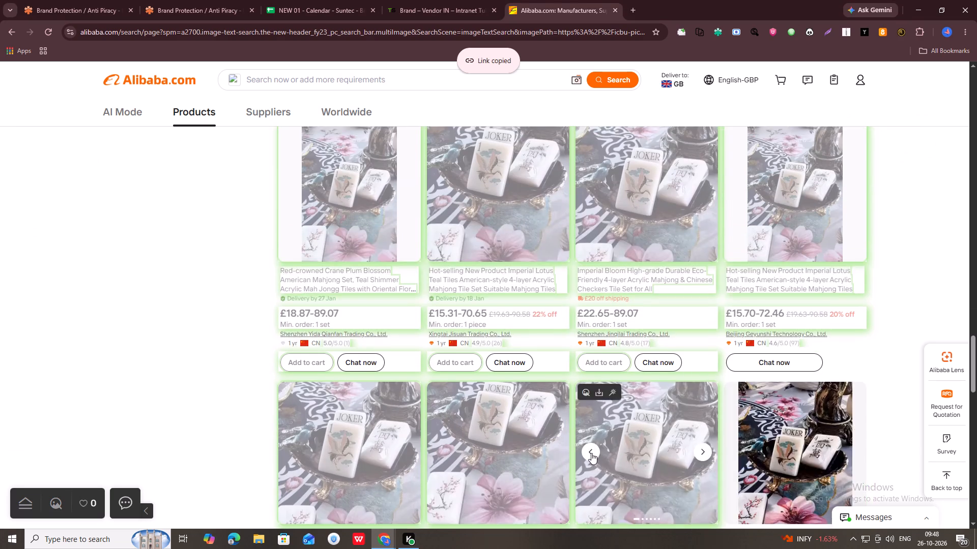
{"action": "scroll", "coordinate": [591, 453], "scroll_direction": "down", "scroll_amount": 4}
{"action": "right_click", "coordinate": [803, 338]}
{"action": "left_click", "coordinate": [832, 444]}
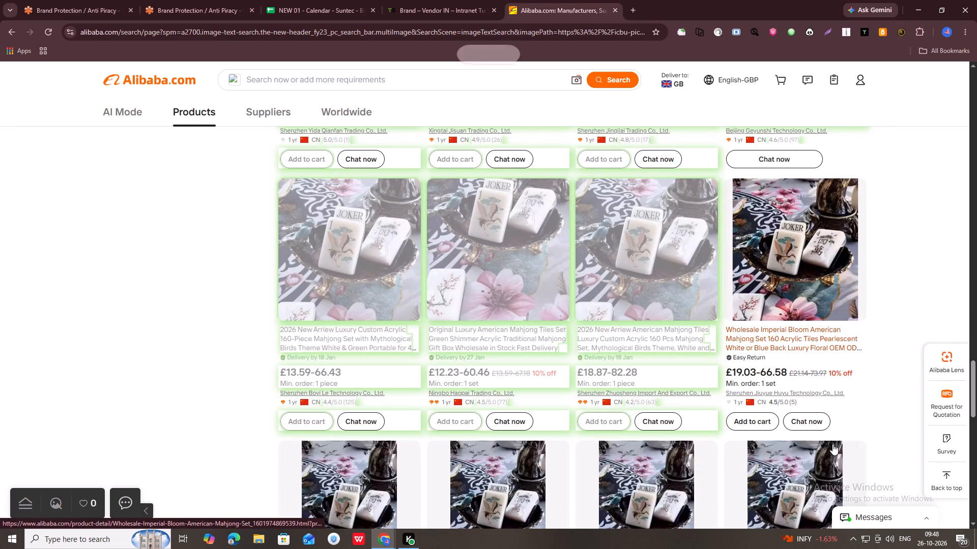
{"action": "key", "text": "alt+Tab"}
{"action": "key", "text": "ctrl+v"}
{"action": "key", "text": "Down"}
Record the link of the unmarked REAL SHOT Luxury Crane Floral Imperial Lotus American Mahjong Set listing in row 101439.
{"action": "key", "text": "alt+Tab"}
{"action": "key", "text": "Down"}
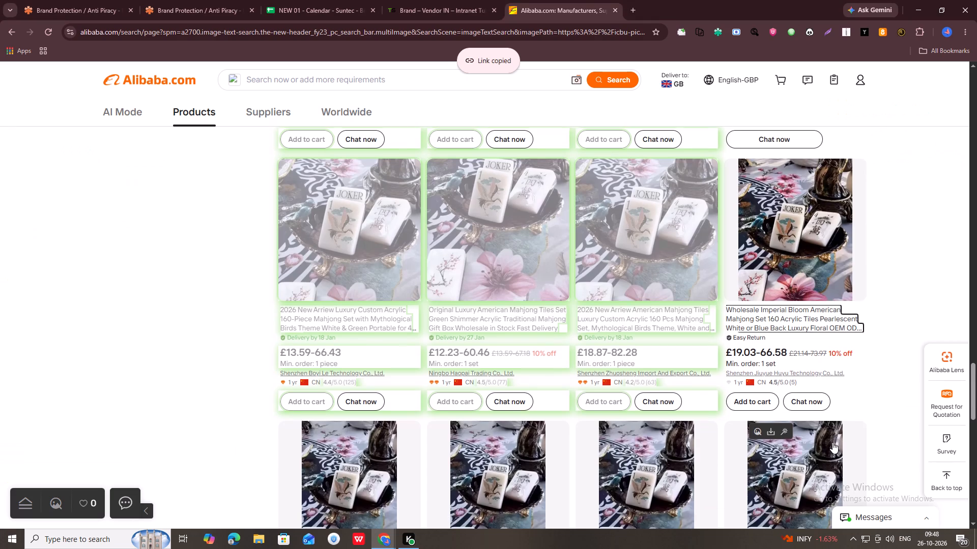
{"action": "scroll", "coordinate": [822, 447], "scroll_direction": "down", "scroll_amount": 5}
{"action": "right_click", "coordinate": [307, 331]}
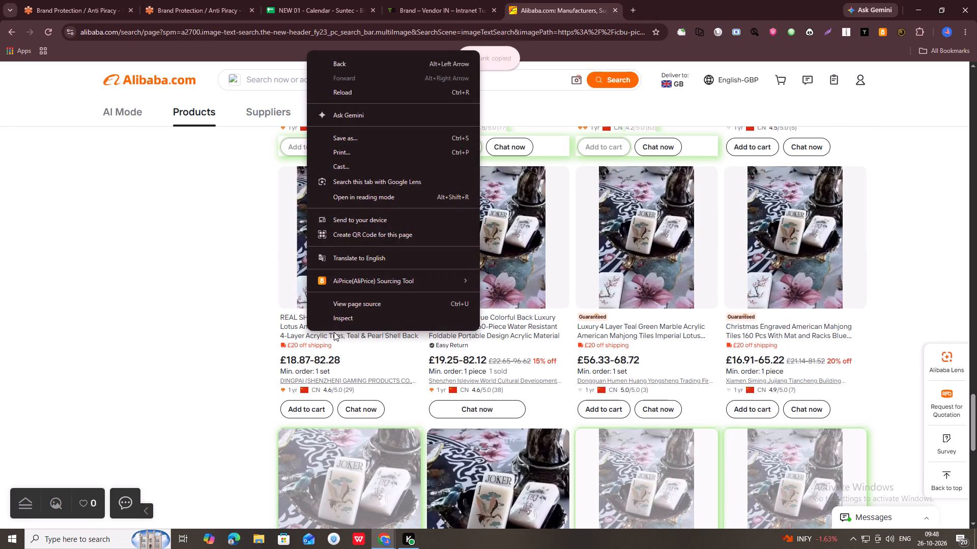
{"action": "right_click", "coordinate": [334, 332]}
{"action": "left_click", "coordinate": [376, 443]}
{"action": "key", "text": "alt+Tab"}
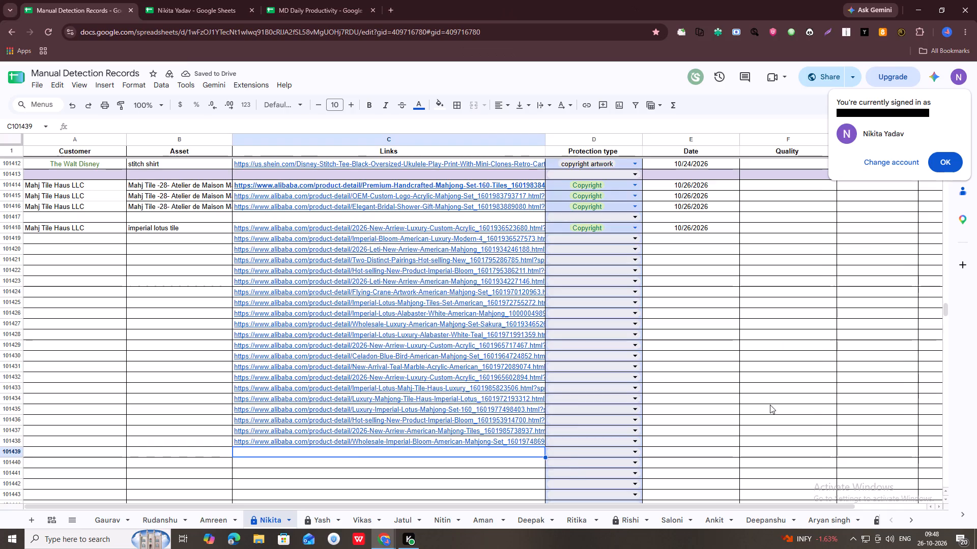
{"action": "key", "text": "ctrl+v"}
{"action": "key", "text": "Down"}
Record the link of the unmarked New Preorder Blue Colorful Back Luxury Mahjong Tiles listing in row 101440.
{"action": "key", "text": "alt+Tab"}
{"action": "key", "text": "Right"}
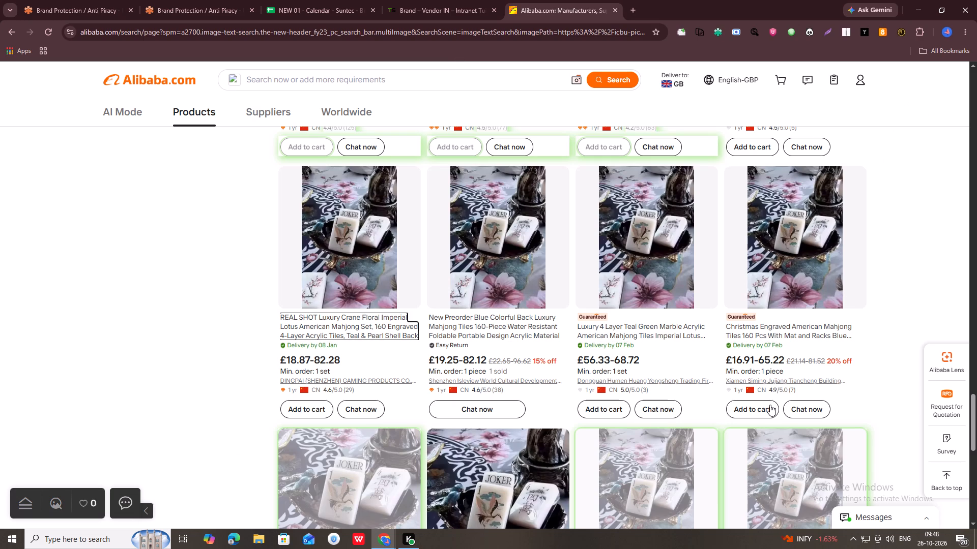
{"action": "right_click", "coordinate": [513, 321]}
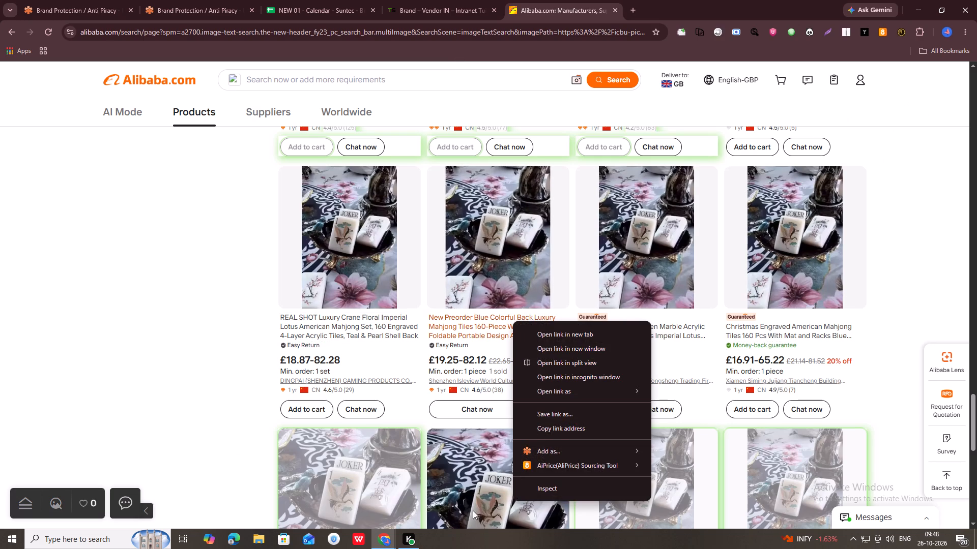
{"action": "left_click", "coordinate": [550, 429]}
{"action": "key", "text": "alt+Tab"}
{"action": "key", "text": "ctrl+v"}
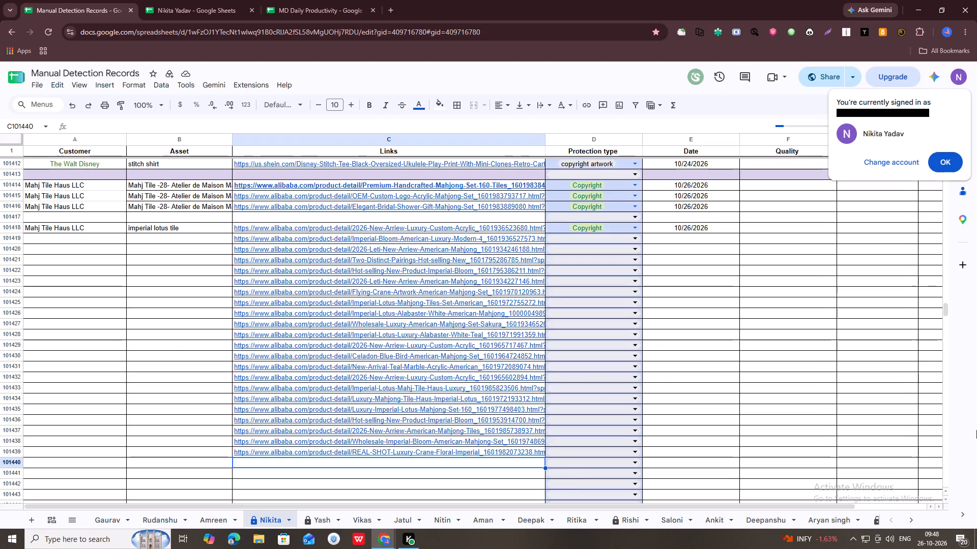
{"action": "key", "text": "Down"}
Record the link of the unmarked Luxury 4 Layer Teal Green Marble Acrylic American Mahjong Tiles listing in row 101441.
{"action": "key", "text": "alt+Tab"}
{"action": "key", "text": "Right"}
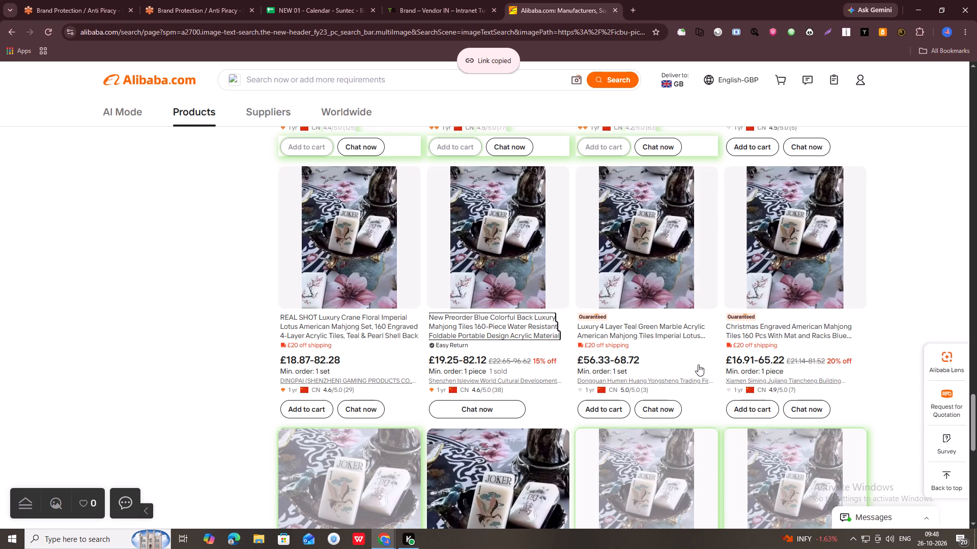
{"action": "right_click", "coordinate": [657, 332]}
{"action": "left_click", "coordinate": [703, 435]}
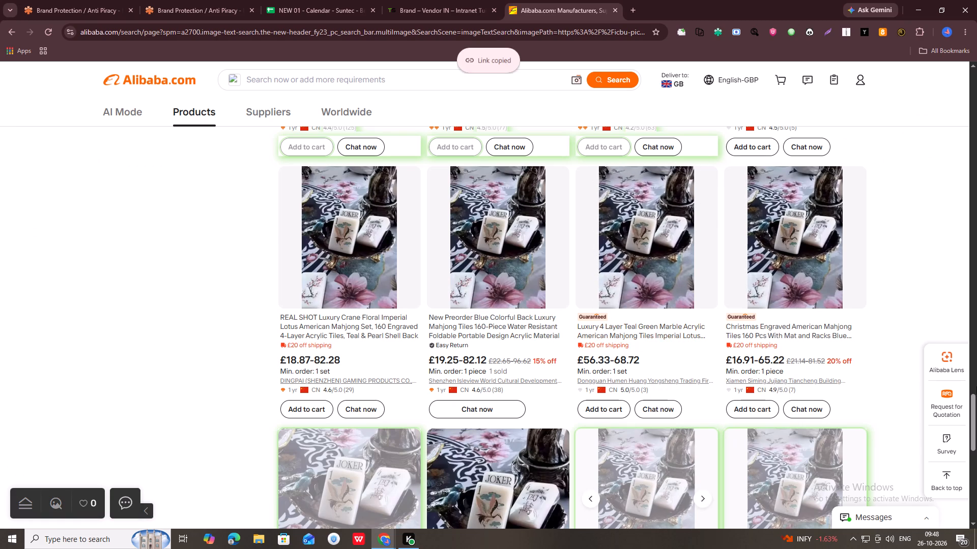
{"action": "key", "text": "alt+Tab"}
{"action": "key", "text": "ctrl+v"}
{"action": "key", "text": "Down"}
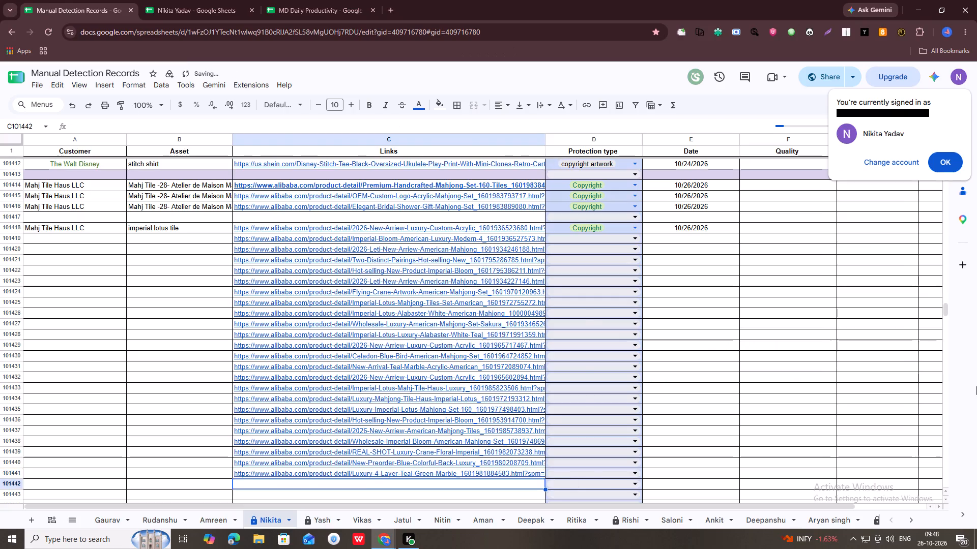
Record the link of the unmarked Christmas Engraved American Mahjong Tiles 160 Pcs listing in row 101442.
{"action": "key", "text": "alt+Tab"}
{"action": "key", "text": "Right"}
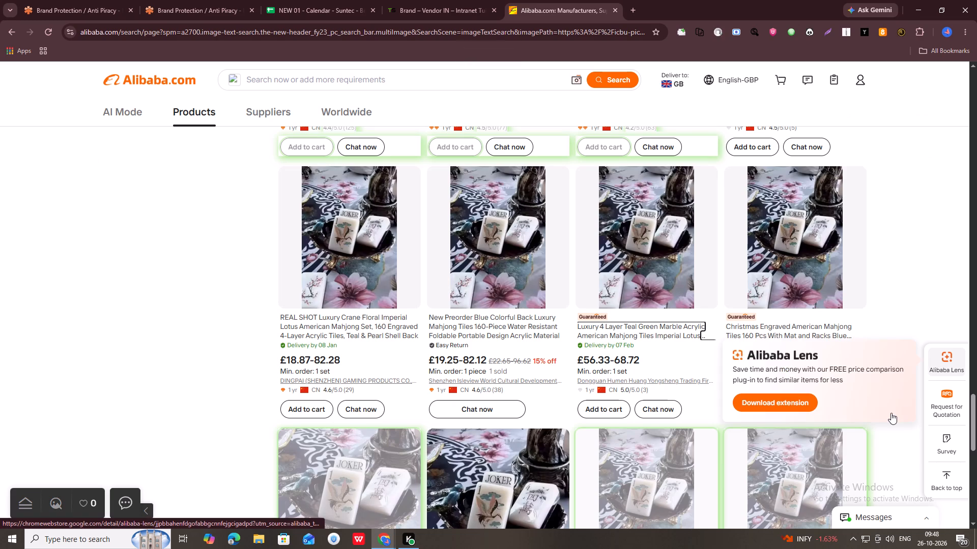
{"action": "right_click", "coordinate": [807, 329]}
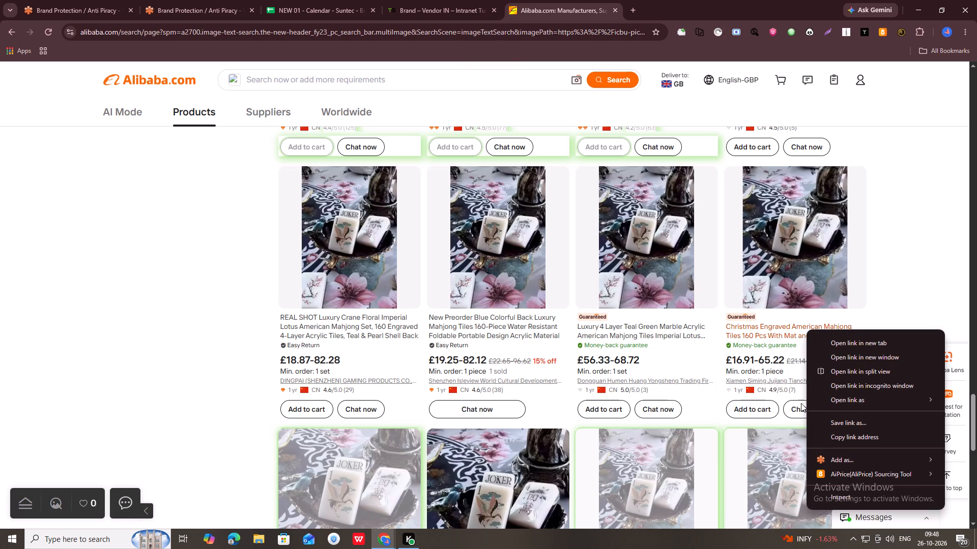
{"action": "left_click", "coordinate": [831, 432]}
{"action": "key", "text": "alt+Tab"}
{"action": "key", "text": "ctrl+v"}
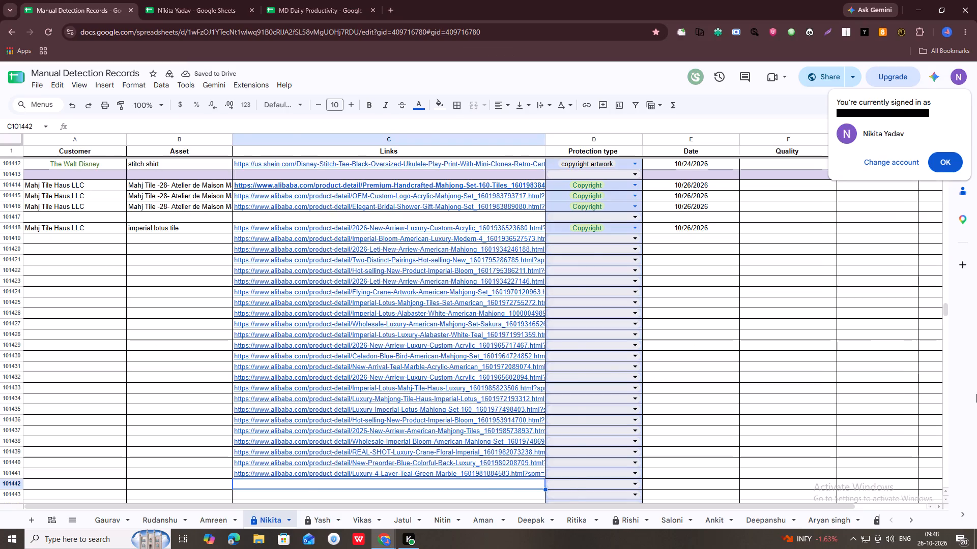
{"action": "key", "text": "Down"}
Record the link of the unmarked 2026 Mahjonghau Hot Sales Couture Sliver listing in row 101443 and check the count of recorded links.
{"action": "key", "text": "alt+Tab"}
{"action": "key", "text": "Down"}
{"action": "scroll", "coordinate": [822, 408], "scroll_direction": "down", "scroll_amount": 5}
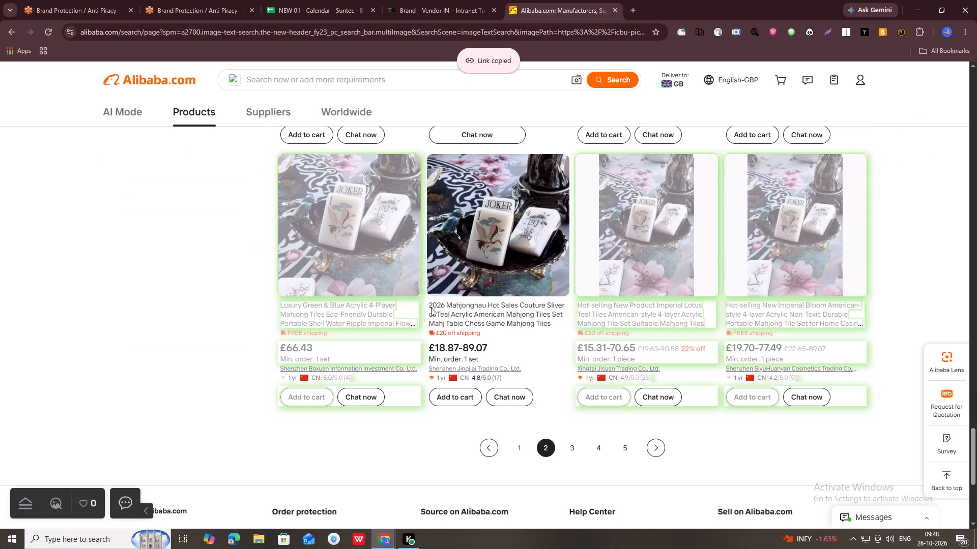
{"action": "right_click", "coordinate": [481, 319]}
{"action": "left_click", "coordinate": [516, 424]}
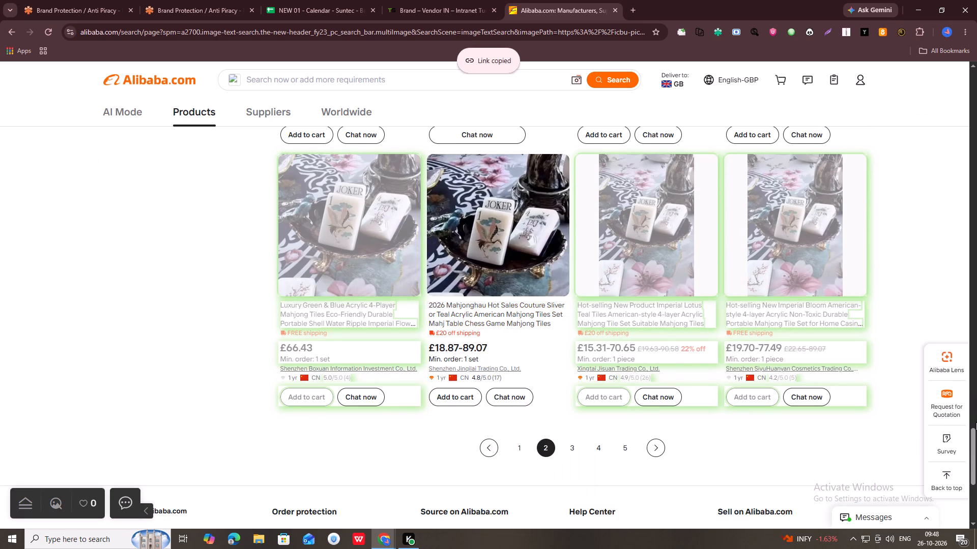
{"action": "key", "text": "alt+Tab"}
{"action": "key", "text": "ctrl+v"}
{"action": "key", "text": "ctrl+shift+Up"}
{"action": "key", "text": "Down"}
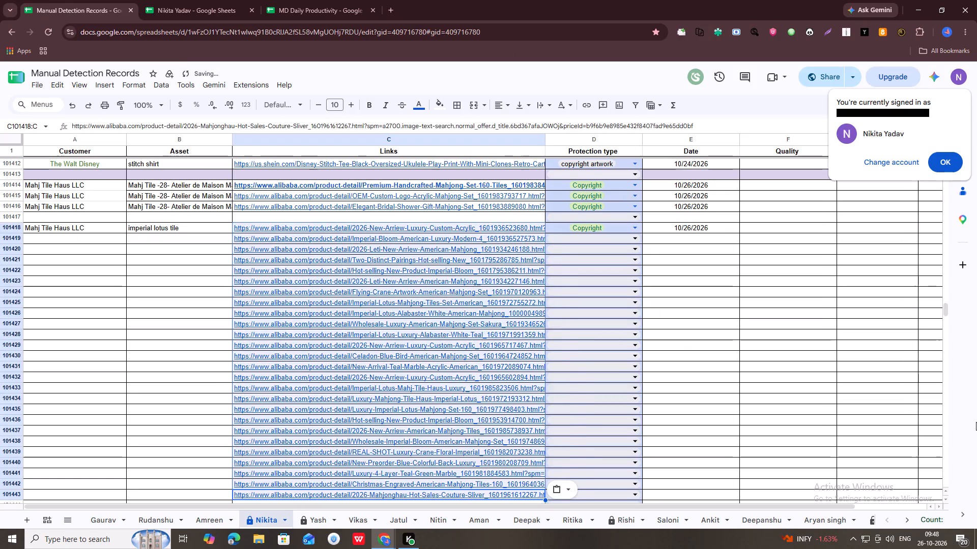
From page 3 of the results, record the unmarked 2026 New Arriew American Mahjong Tiles link by Shenzhen Linyuntong Technology in row 101444.
{"action": "key", "text": "alt+Tab"}
{"action": "key", "text": "Down"}
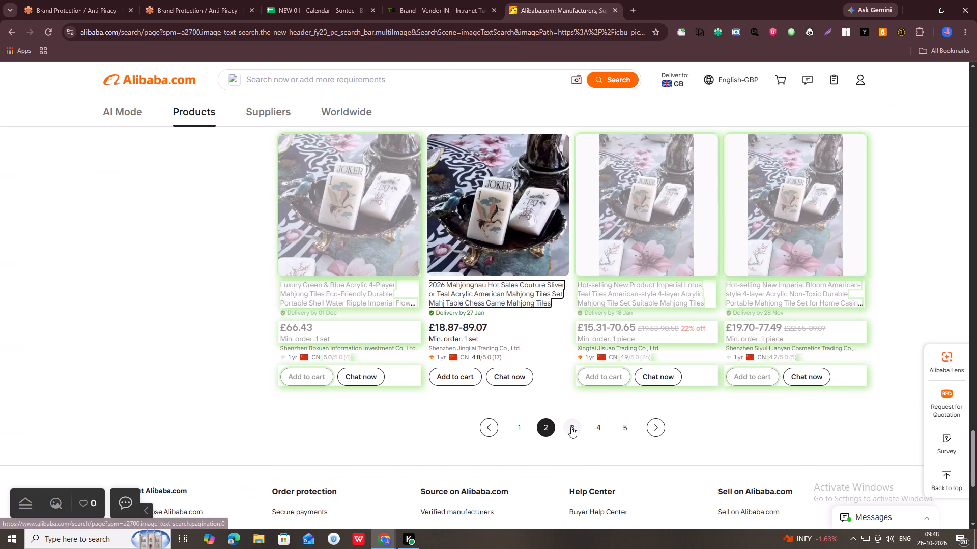
{"action": "left_click", "coordinate": [571, 426]}
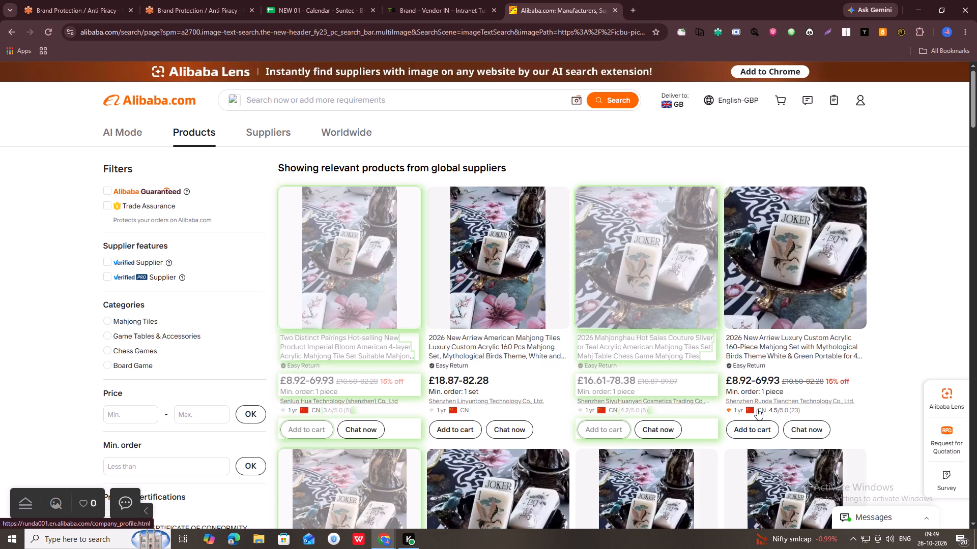
{"action": "key", "text": "Right"}
{"action": "right_click", "coordinate": [496, 338]}
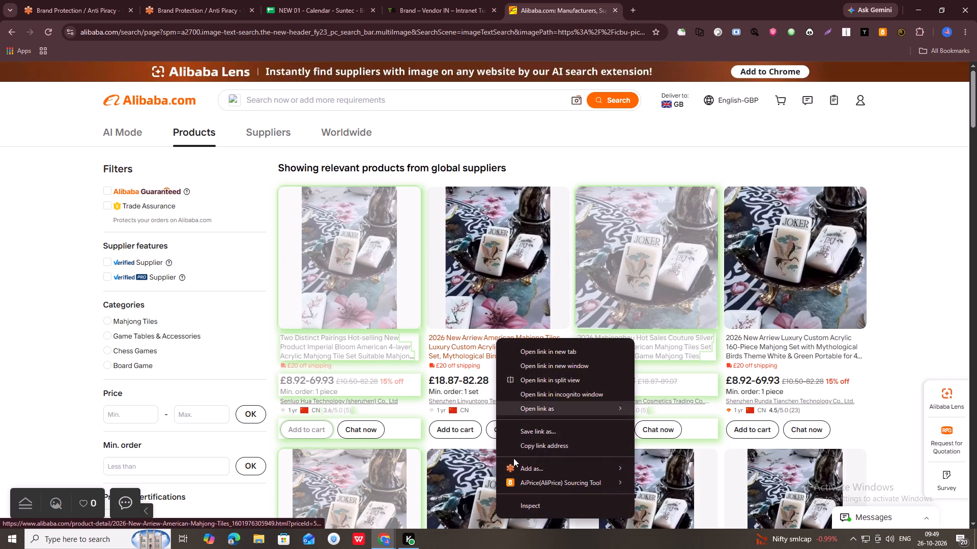
{"action": "left_click", "coordinate": [533, 445]}
{"action": "key", "text": "alt+Tab"}
{"action": "key", "text": "ctrl+v"}
{"action": "key", "text": "Down"}
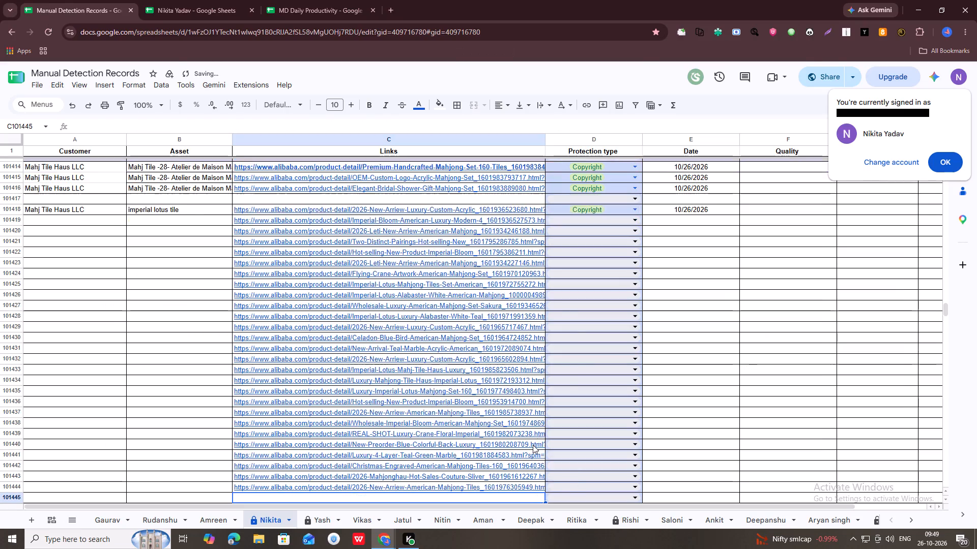
Record the link of the unmarked 2026 New Arriew Luxury Custom Acrylic listing by Shenzhen Runda Tianchen Technology in row 101445.
{"action": "key", "text": "alt+Tab"}
{"action": "key", "text": "Right"}
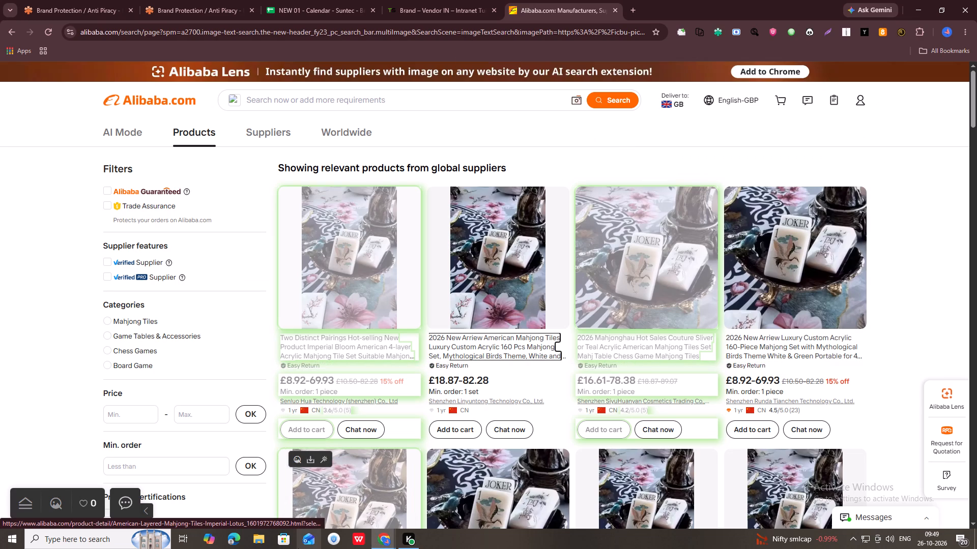
{"action": "right_click", "coordinate": [782, 342]}
{"action": "right_click", "coordinate": [769, 348]}
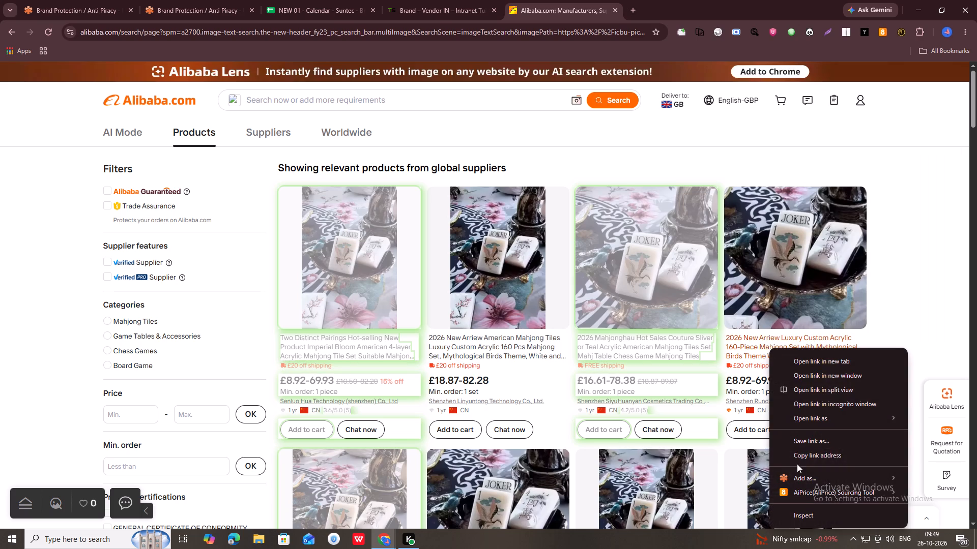
{"action": "left_click", "coordinate": [801, 454]}
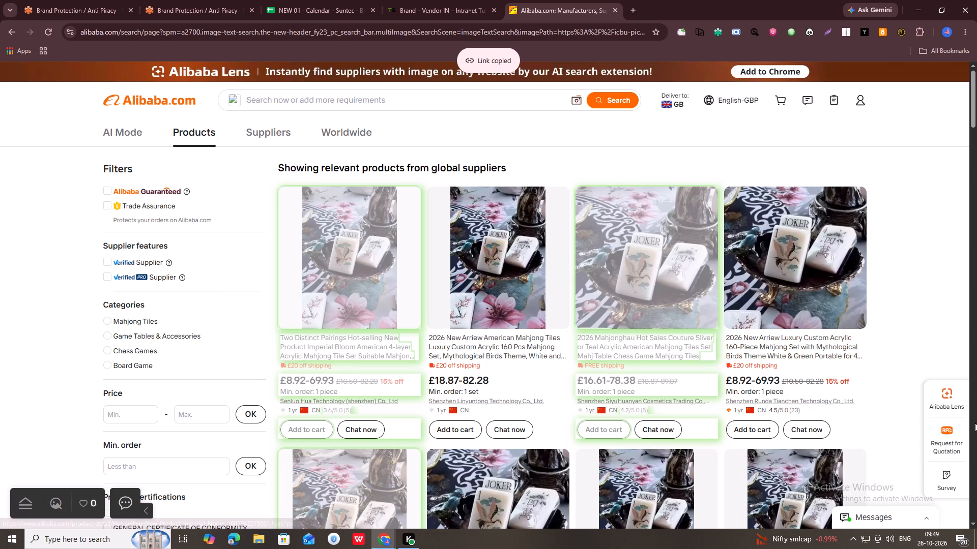
{"action": "key", "text": "alt+Tab"}
{"action": "key", "text": "ctrl+v"}
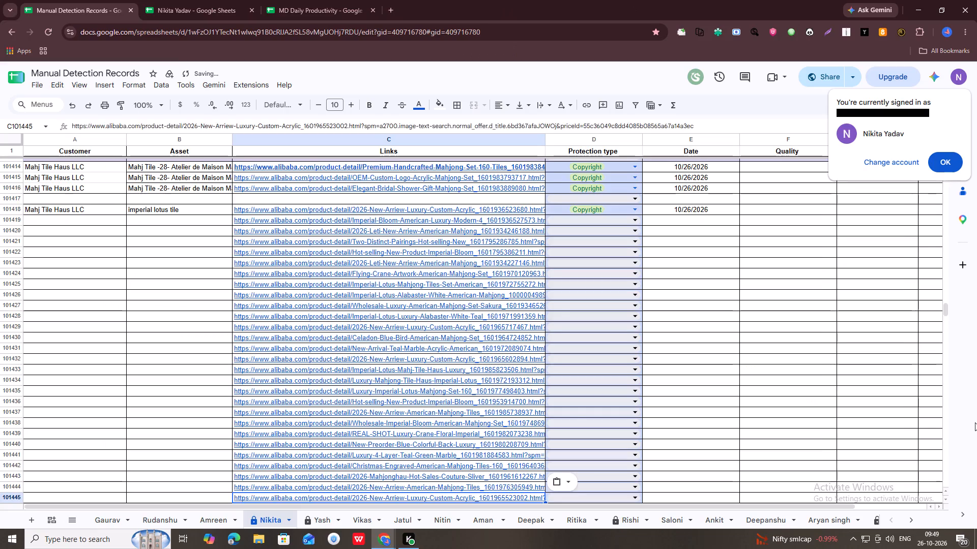
{"action": "key", "text": "Down"}
Record the link of the unmarked 2026 New Arriew Luxury Custom Acrylic listing by Shenzhen Zhuosheng Import And Export in row 101446.
{"action": "key", "text": "alt+Tab"}
{"action": "key", "text": "Down"}
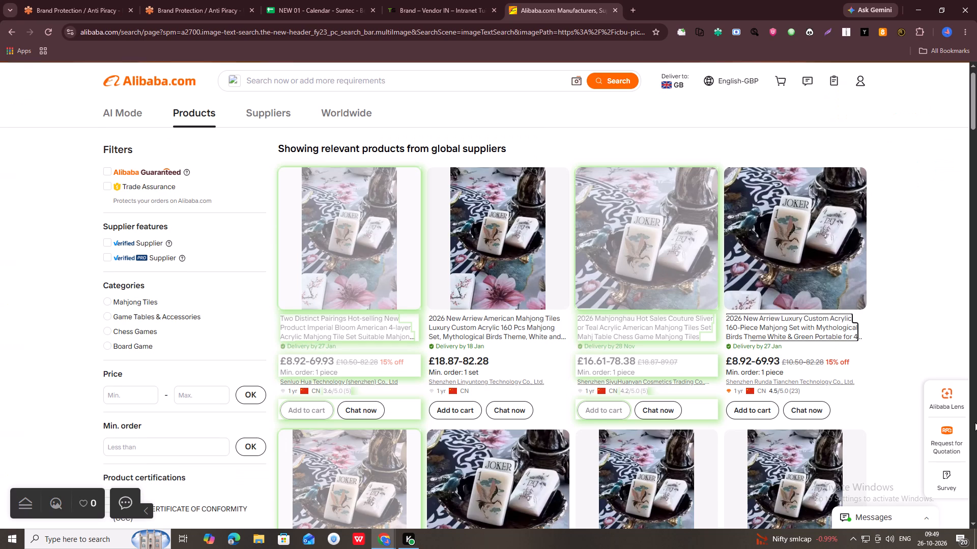
{"action": "scroll", "coordinate": [690, 417], "scroll_direction": "down", "scroll_amount": 4}
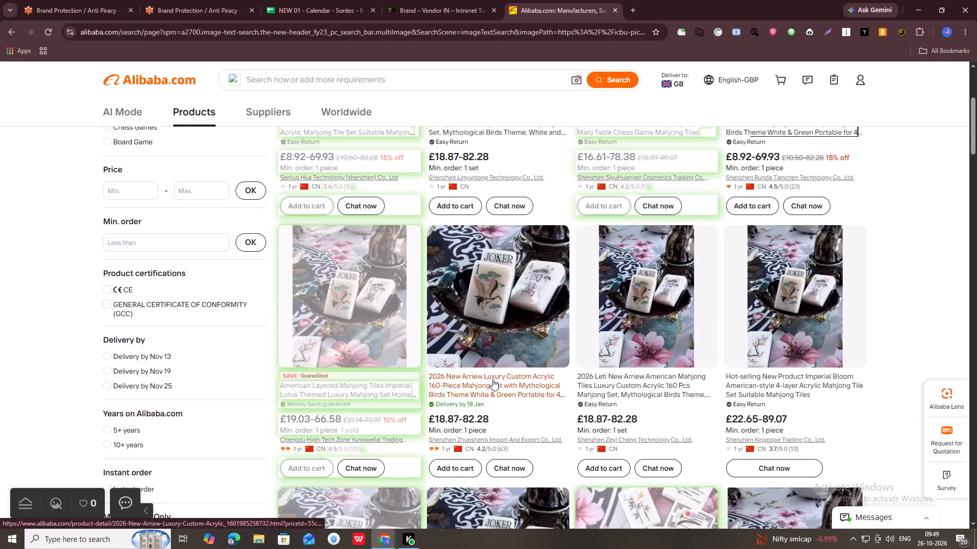
{"action": "right_click", "coordinate": [493, 379]}
{"action": "left_click", "coordinate": [534, 306]}
{"action": "key", "text": "alt+Tab"}
{"action": "key", "text": "ctrl+v"}
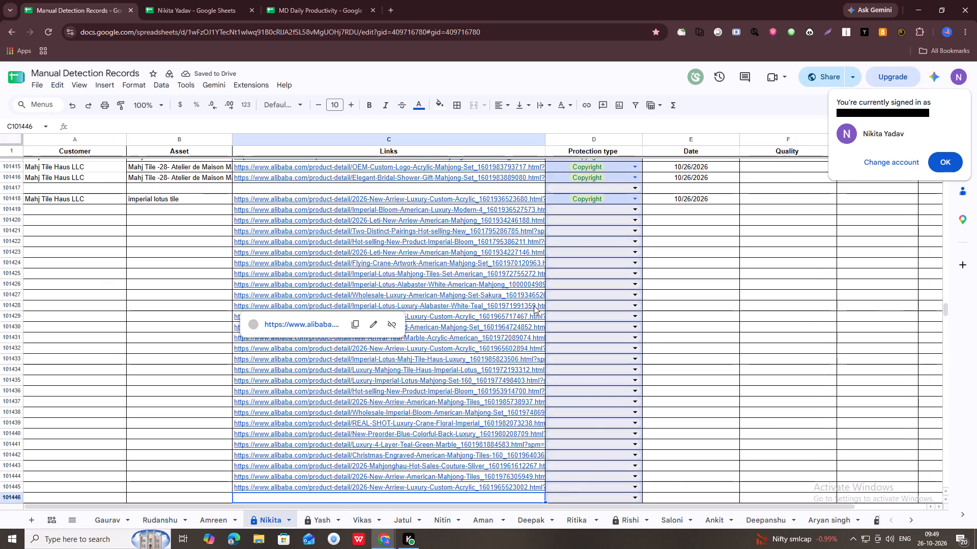
{"action": "key", "text": "Down"}
Record the link of the unmarked 2026 Leti New Arriew American Mahjong Tiles listing by Shenzhen Zeyi Cheng Technology in row 101447.
{"action": "key", "text": "alt+Tab"}
{"action": "key", "text": "Right"}
{"action": "right_click", "coordinate": [635, 382]}
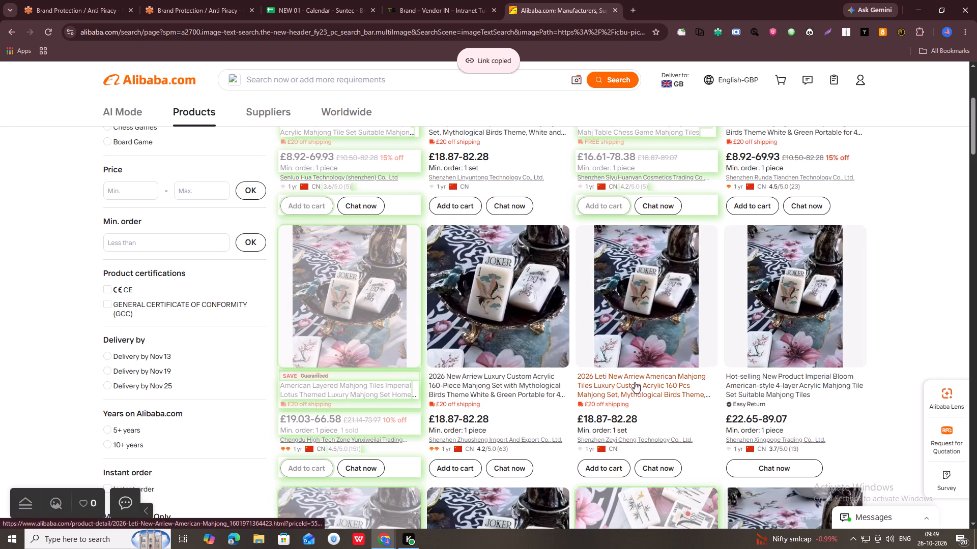
{"action": "left_click", "coordinate": [682, 308]}
{"action": "key", "text": "alt+Tab"}
{"action": "key", "text": "ctrl+v"}
{"action": "key", "text": "Down"}
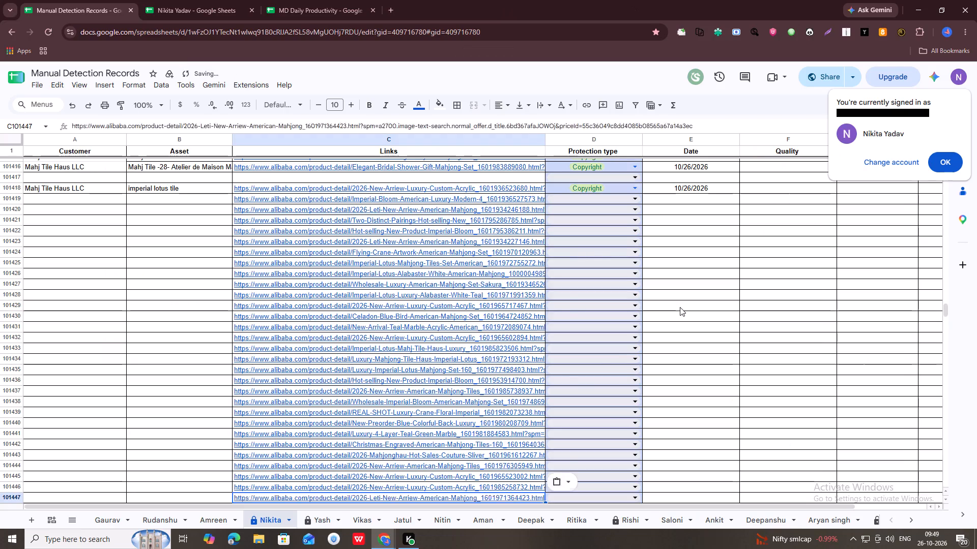
Record the link of the unmarked Hot-selling New Product Imperial Bloom listing in row 101448 and check the count of recorded links.
{"action": "key", "text": "alt+Tab"}
{"action": "key", "text": "Right"}
{"action": "right_click", "coordinate": [794, 386]}
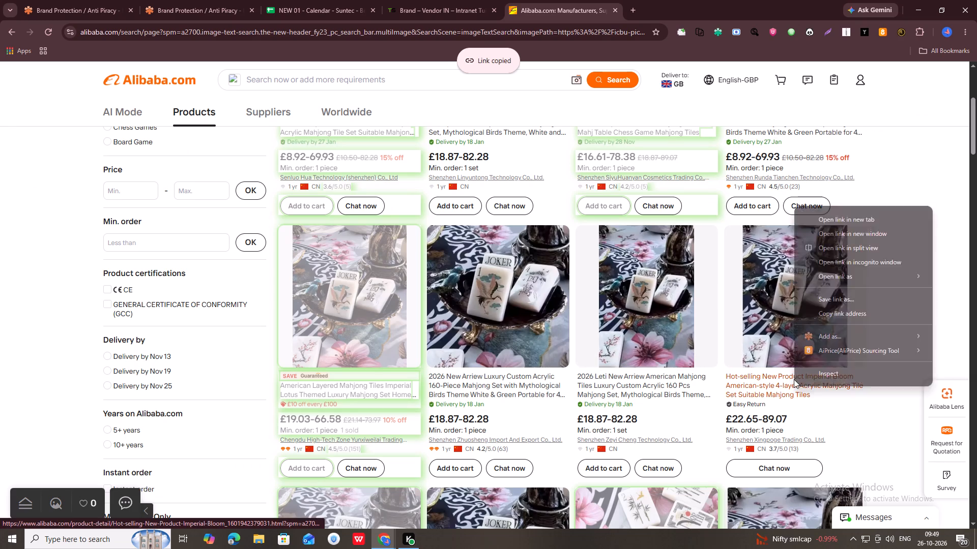
{"action": "left_click", "coordinate": [836, 314]}
{"action": "key", "text": "alt+Tab"}
{"action": "key", "text": "ctrl+v"}
{"action": "key", "text": "ctrl+shift+Up"}
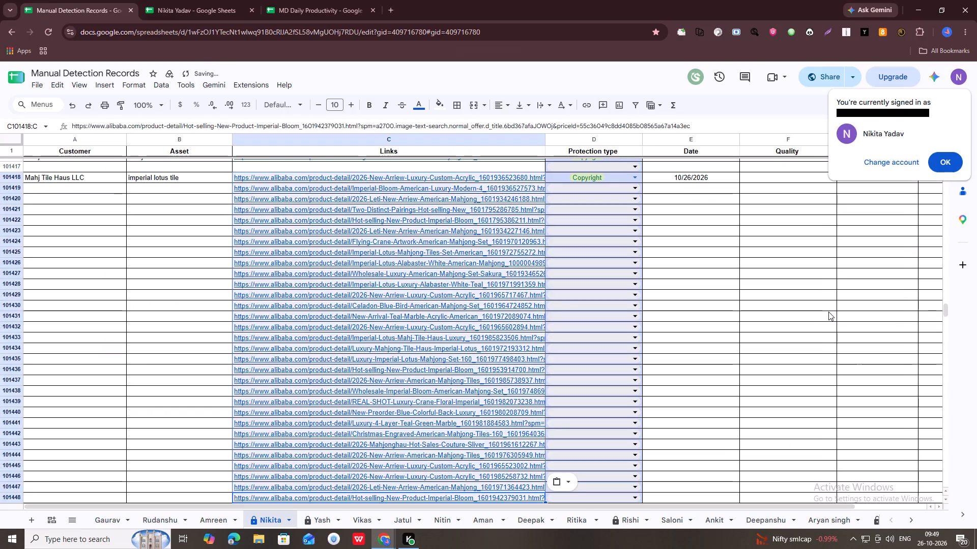
{"action": "key", "text": "Down"}
Record the link of the unmarked Chinese Pattern Mahjong Tiles Melamine Game listing in row 101449.
{"action": "key", "text": "alt+Tab"}
{"action": "key", "text": "Down"}
{"action": "scroll", "coordinate": [812, 301], "scroll_direction": "down", "scroll_amount": 5}
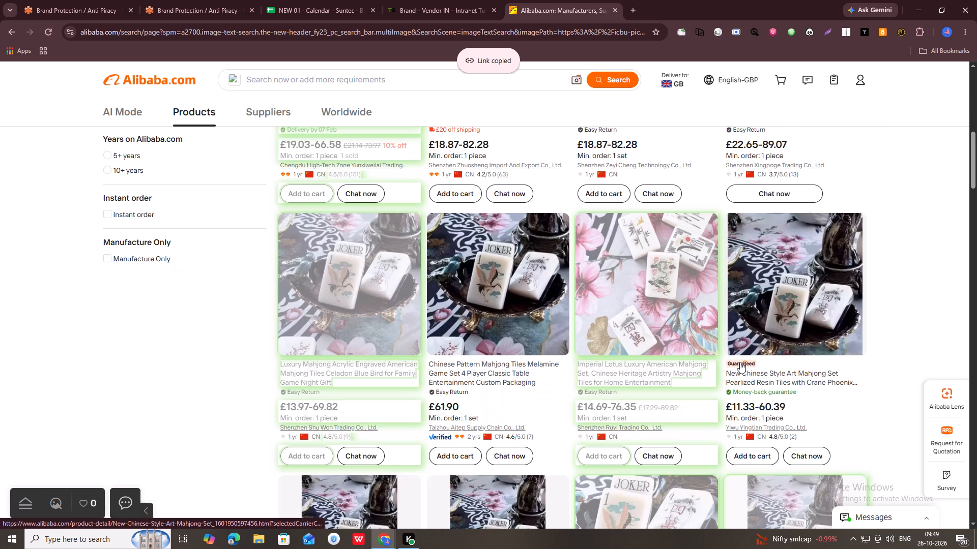
{"action": "right_click", "coordinate": [500, 374]}
{"action": "left_click", "coordinate": [549, 298]}
{"action": "key", "text": "alt+Tab"}
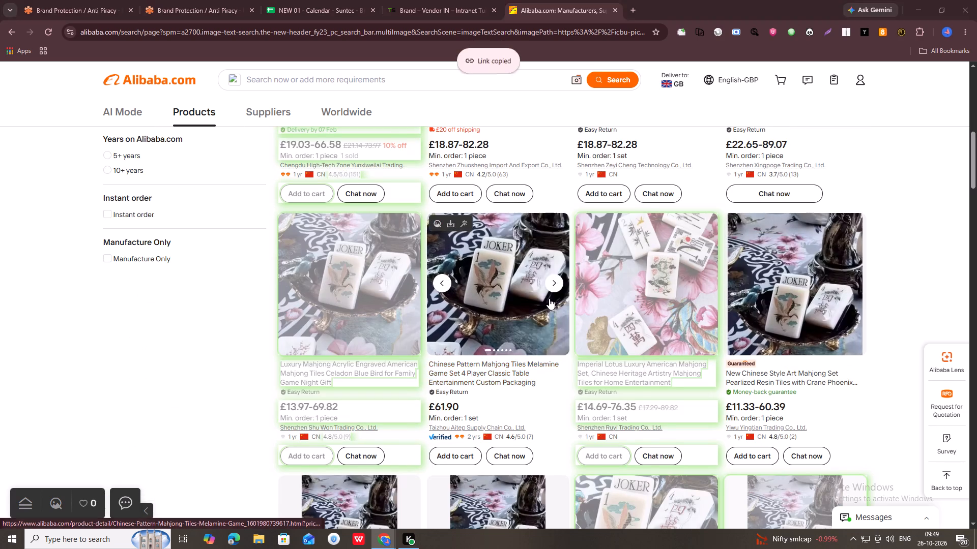
{"action": "key", "text": "ctrl+v"}
{"action": "key", "text": "Down"}
Record the link of the unmarked New Chinese Style Art Mahjong Set listing by Yiwu Yingtian Trading in row 101450.
{"action": "key", "text": "alt+Tab"}
{"action": "key", "text": "Right"}
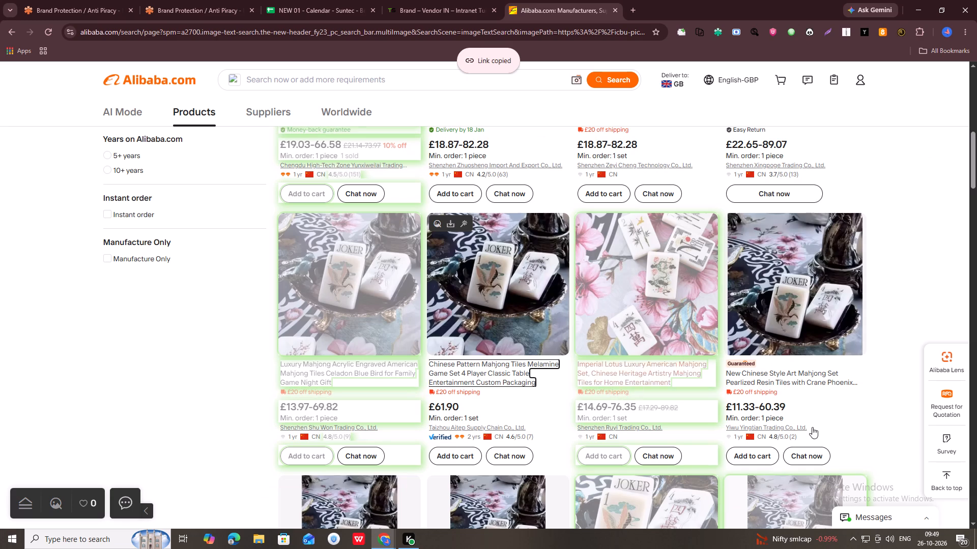
{"action": "right_click", "coordinate": [789, 383]}
{"action": "left_click", "coordinate": [836, 310]}
{"action": "key", "text": "alt+Tab"}
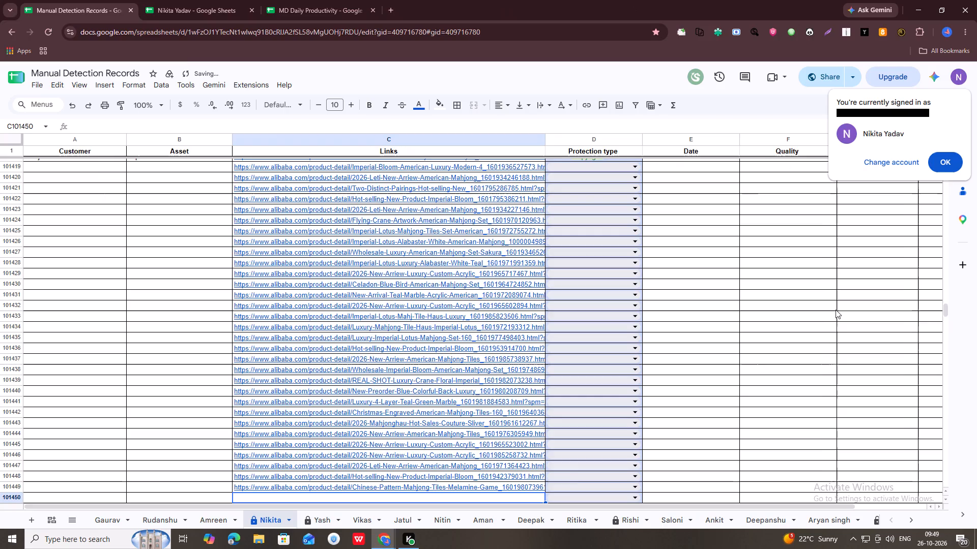
{"action": "key", "text": "ctrl+v"}
{"action": "key", "text": "Down"}
Recheck the unmarked listings on this results page and search the sheet for the Chinese Pattern Mahjong Tiles Melamine Game link.
{"action": "key", "text": "alt+Tab"}
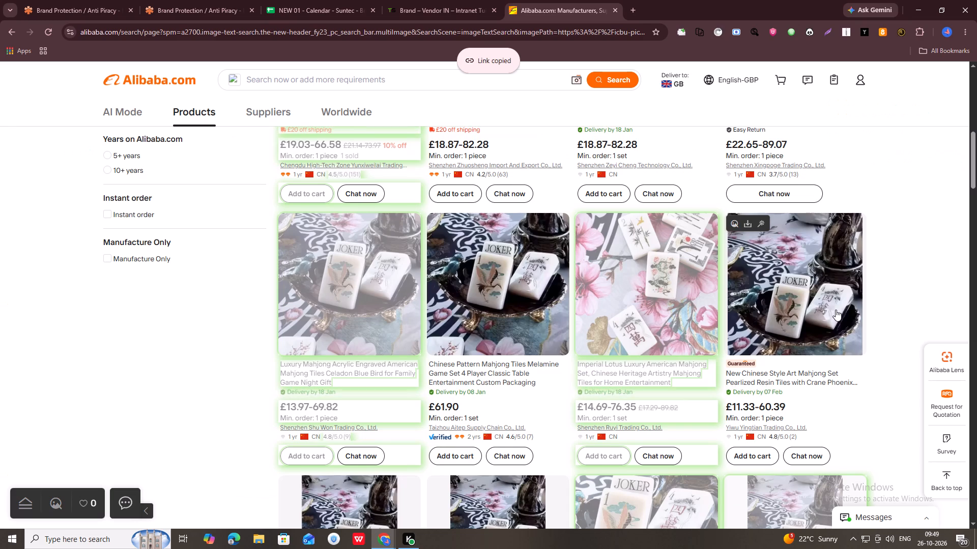
{"action": "key", "text": "Down"}
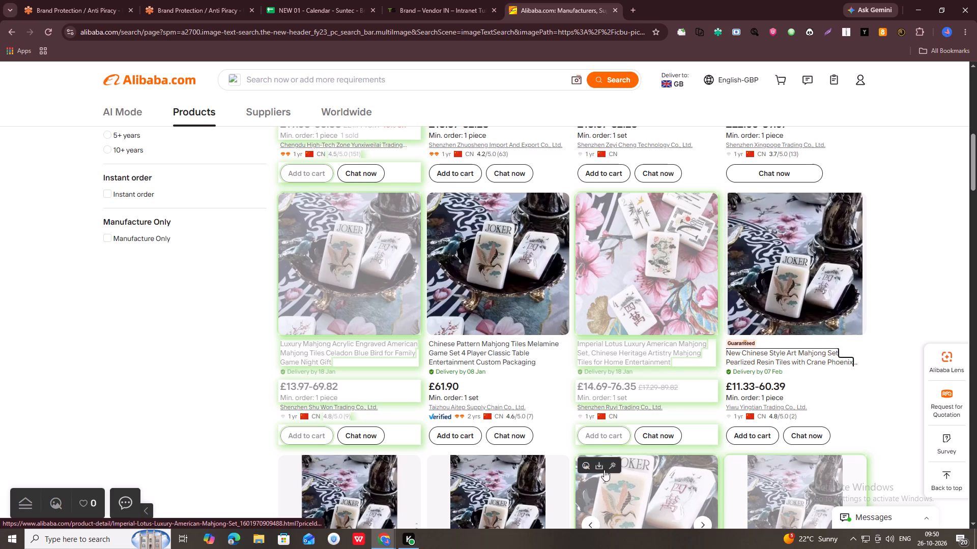
{"action": "key", "text": "Right"}
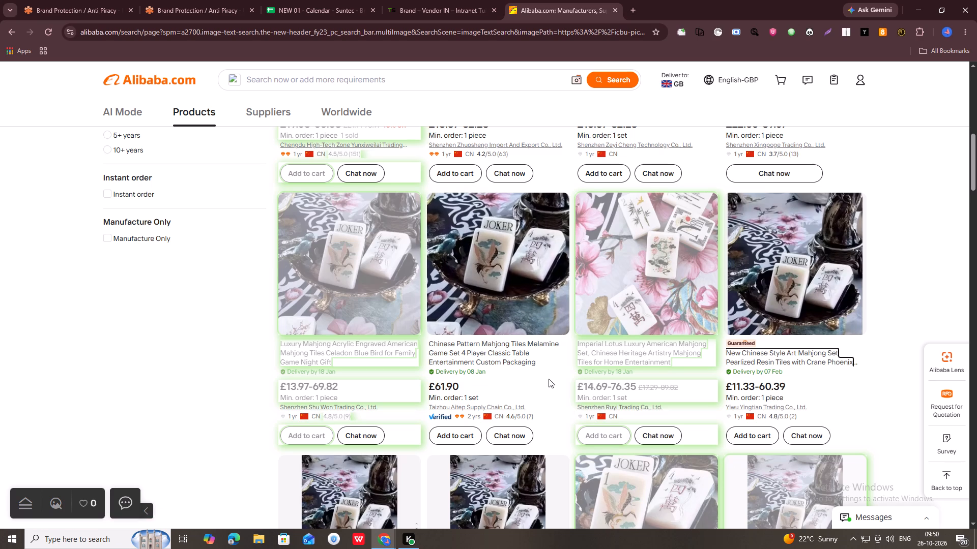
{"action": "scroll", "coordinate": [605, 362], "scroll_direction": "up", "scroll_amount": 9}
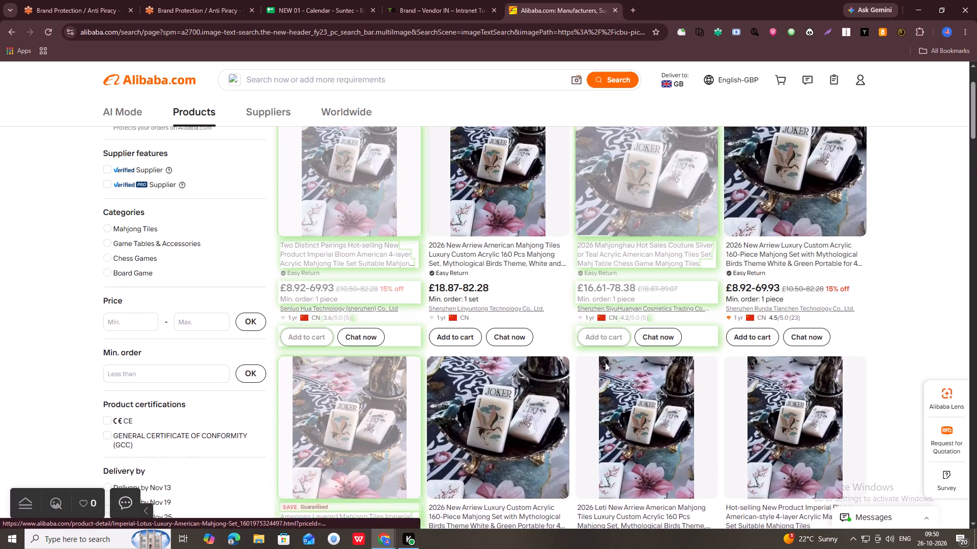
{"action": "scroll", "coordinate": [605, 362], "scroll_direction": "up", "scroll_amount": 5}
{"action": "key", "text": "Right"}
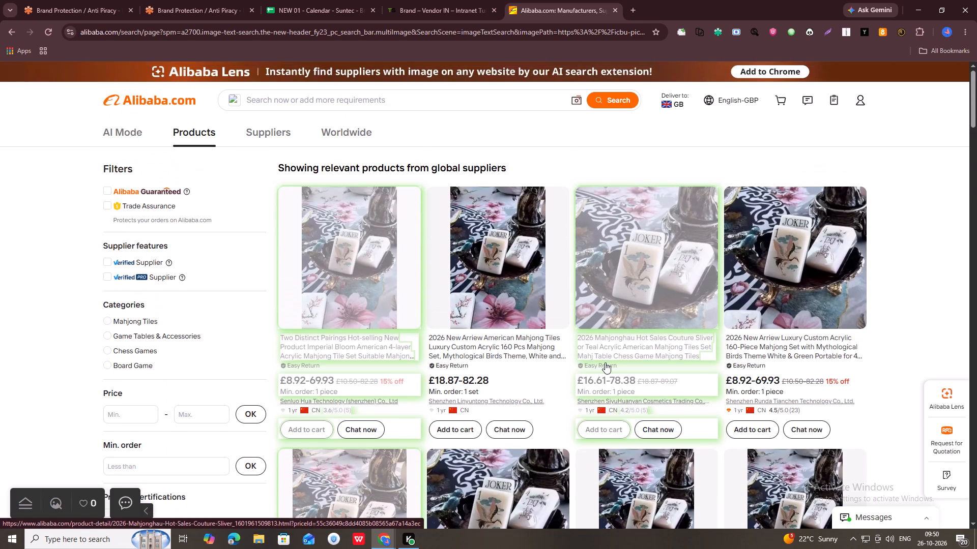
{"action": "scroll", "coordinate": [605, 362], "scroll_direction": "down", "scroll_amount": 7}
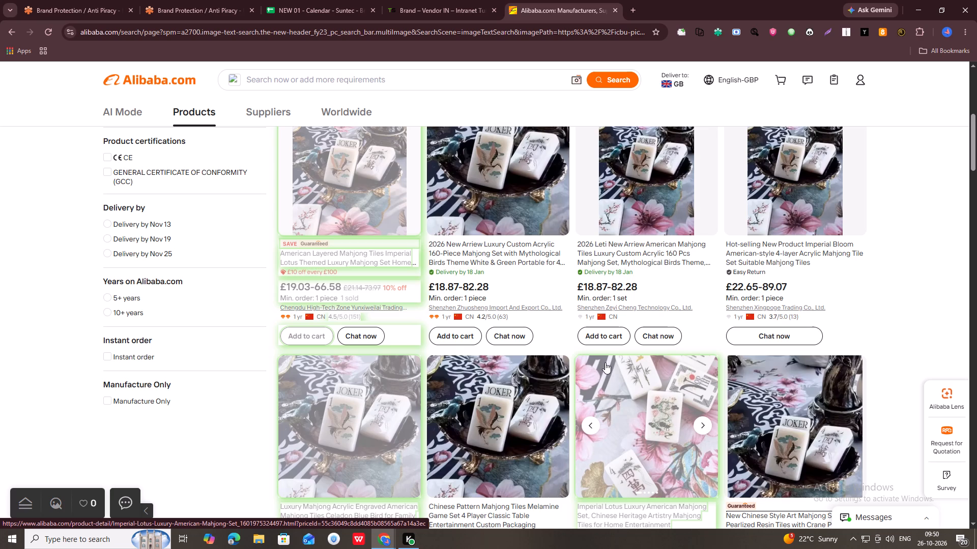
{"action": "scroll", "coordinate": [605, 359], "scroll_direction": "down", "scroll_amount": 3}
{"action": "right_click", "coordinate": [518, 369]}
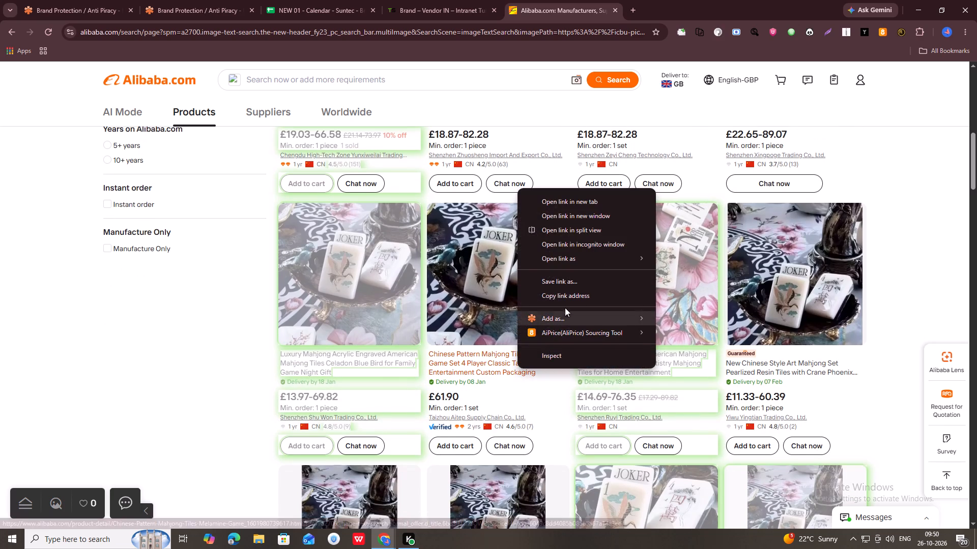
{"action": "left_click", "coordinate": [567, 296]}
{"action": "key", "text": "alt+Tab"}
{"action": "key", "text": "ctrl+f"}
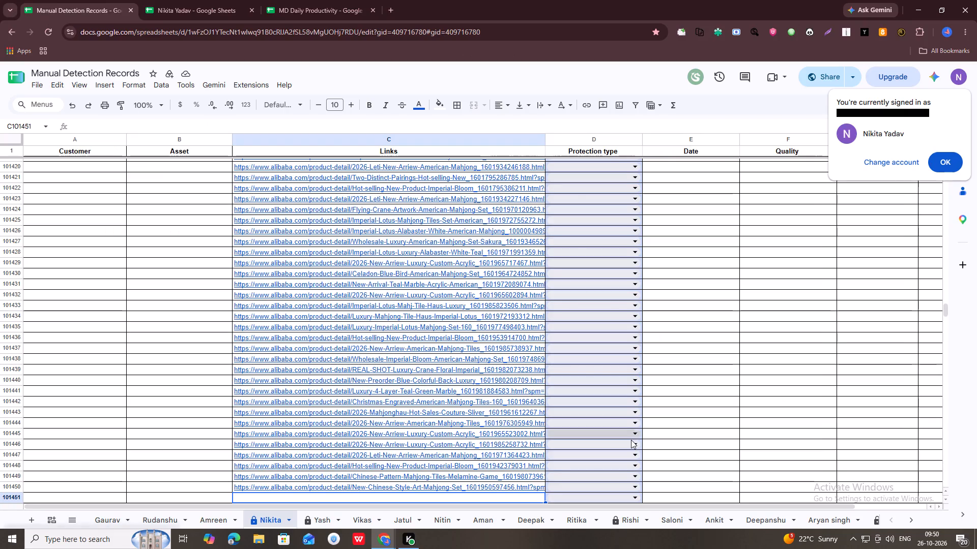
{"action": "key", "text": "ctrl+v"}
Record the link of the unmarked Two Distinct Pairings Hot-selling New listing in row 101451, and close the account notice and the sheet search.
{"action": "key", "text": "alt+Tab"}
{"action": "scroll", "coordinate": [743, 417], "scroll_direction": "down", "scroll_amount": 4}
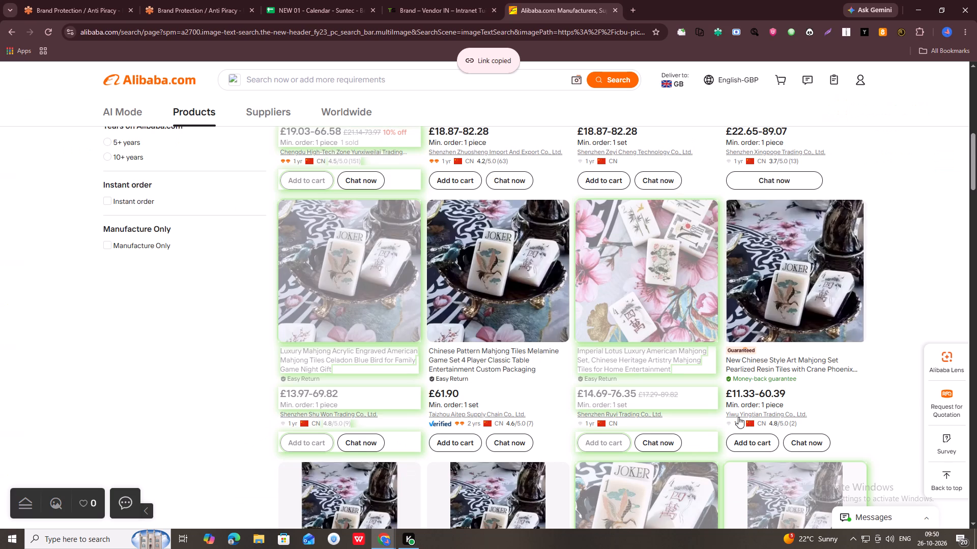
{"action": "right_click", "coordinate": [312, 432]}
{"action": "left_click", "coordinate": [366, 364]}
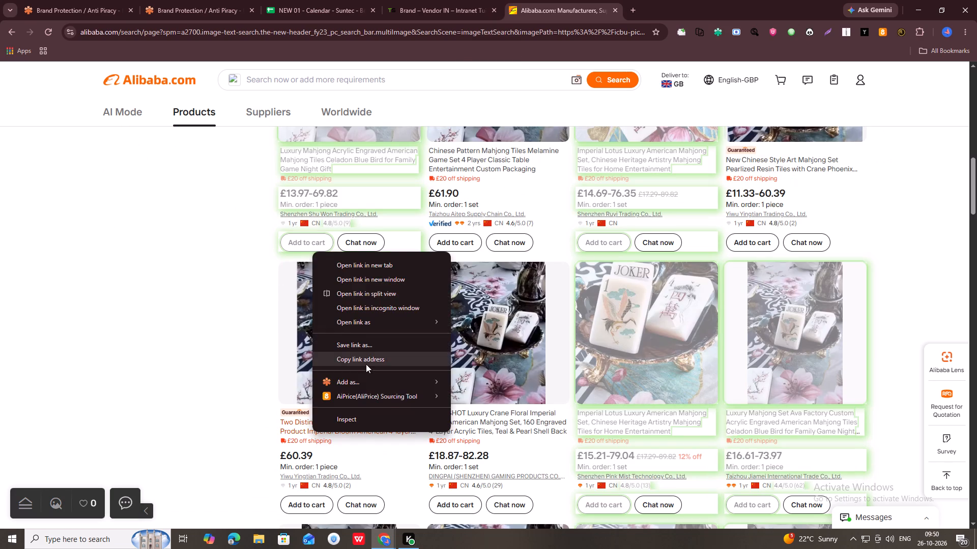
{"action": "key", "text": "alt+Tab"}
{"action": "scroll", "coordinate": [456, 393], "scroll_direction": "down", "scroll_amount": 2}
{"action": "left_click", "coordinate": [442, 395]}
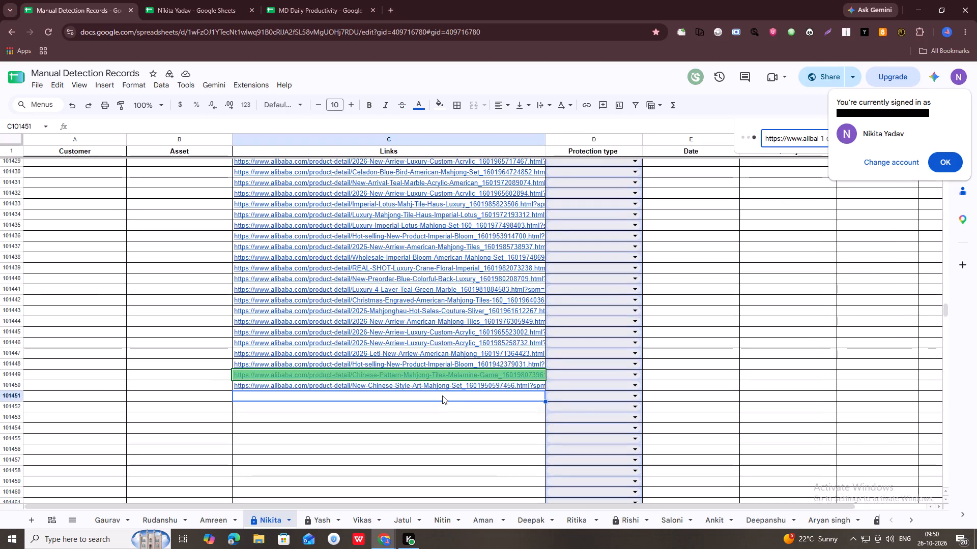
{"action": "key", "text": "ctrl+v"}
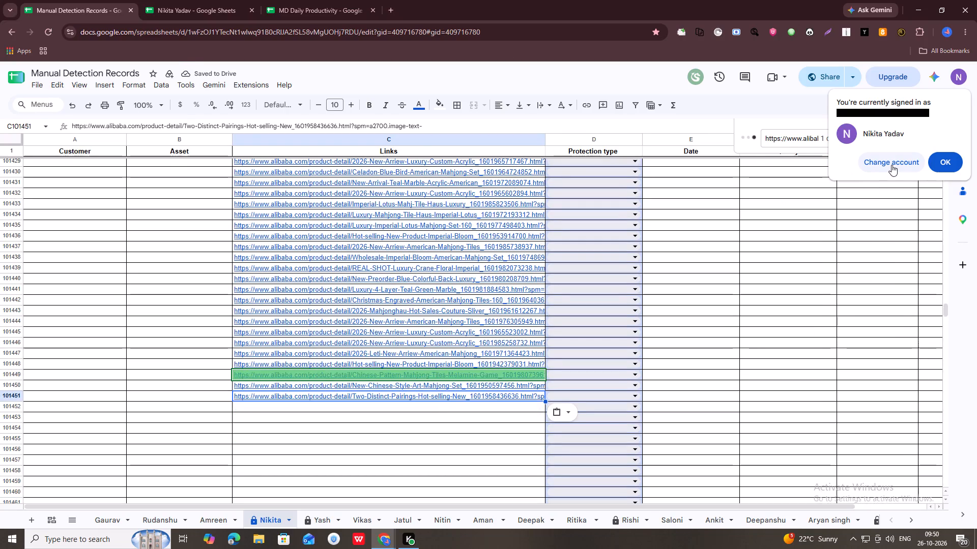
{"action": "left_click", "coordinate": [943, 163]}
{"action": "left_click", "coordinate": [917, 140]}
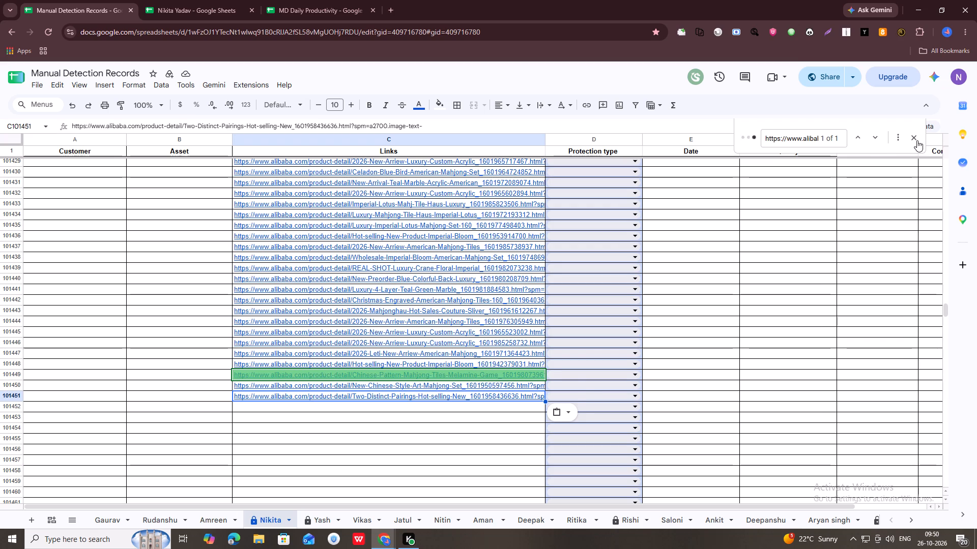
Record the link of the unmarked REAL SHOT Luxury Crane Floral Imperial Lotus listing in row 101452.
{"action": "left_click", "coordinate": [474, 407]}
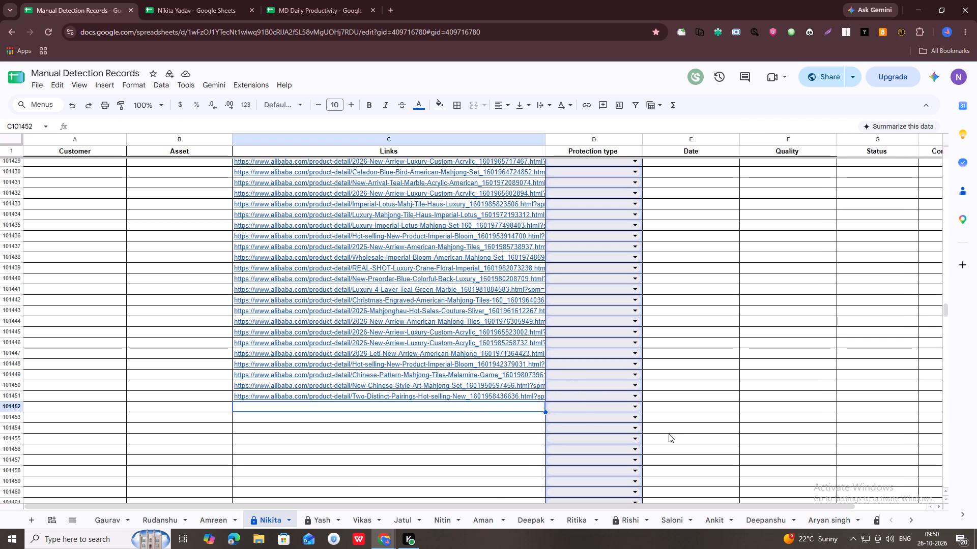
{"action": "key", "text": "alt+Tab"}
{"action": "key", "text": "Right"}
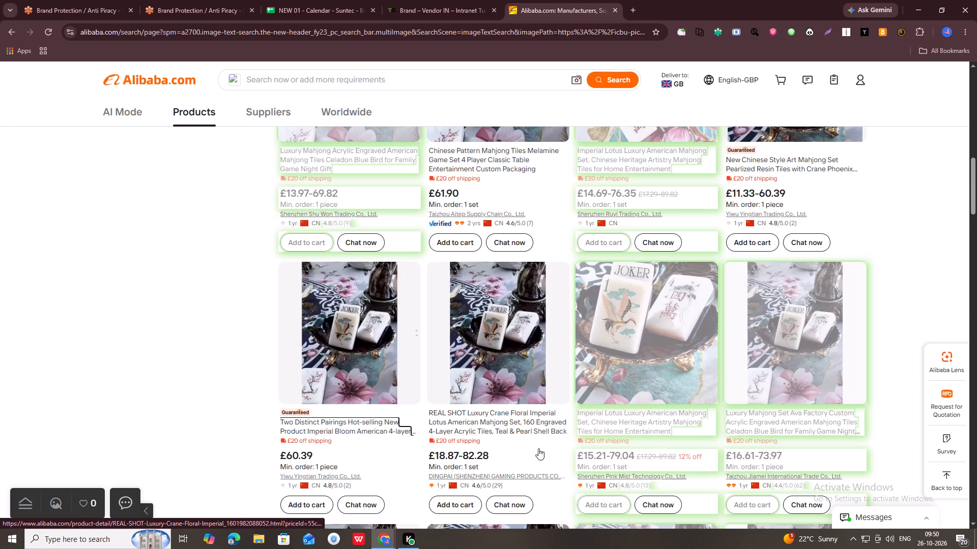
{"action": "right_click", "coordinate": [522, 431]}
{"action": "left_click", "coordinate": [549, 361]}
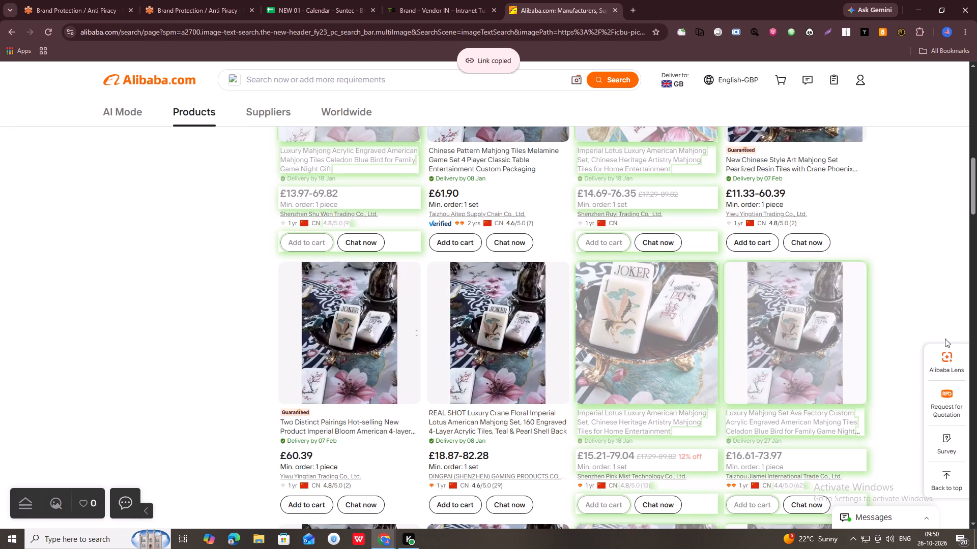
{"action": "key", "text": "alt+Tab"}
{"action": "key", "text": "ctrl+v"}
{"action": "key", "text": "Down"}
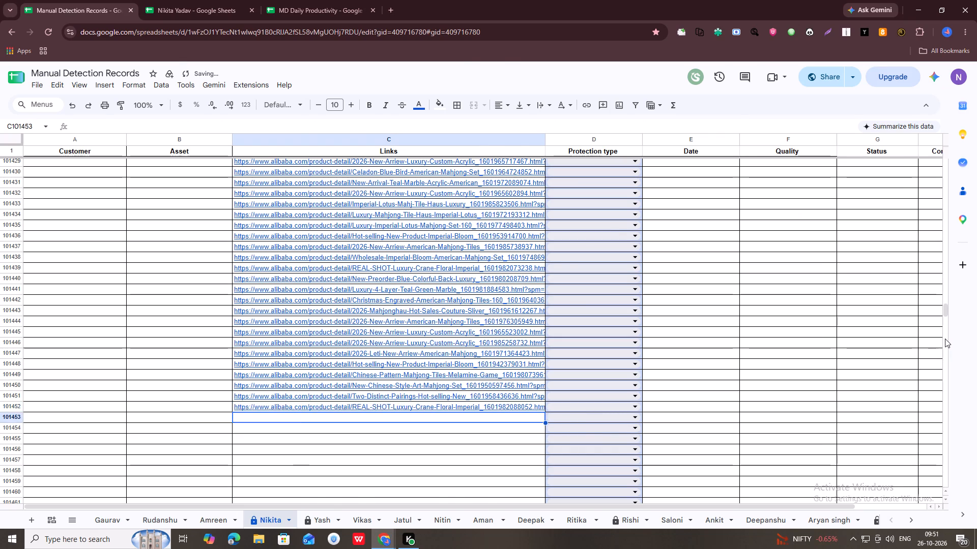
Record the link of the unmarked Luxury Mahjong Set Acrylic Tiles Teal Patterned Backs listing in row 101453.
{"action": "key", "text": "alt+Tab"}
{"action": "key", "text": "Down"}
{"action": "scroll", "coordinate": [945, 339], "scroll_direction": "down", "scroll_amount": 5}
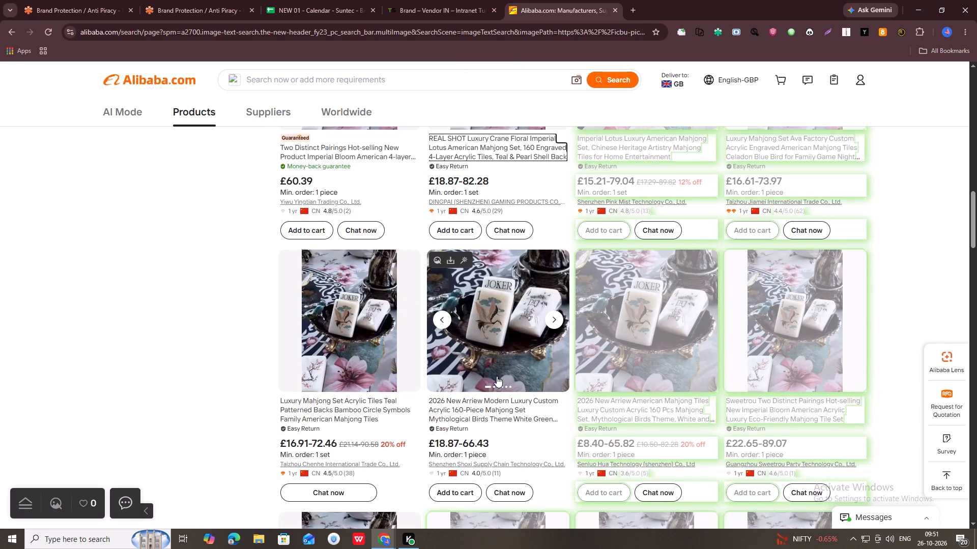
{"action": "scroll", "coordinate": [498, 375], "scroll_direction": "down", "scroll_amount": 1}
{"action": "right_click", "coordinate": [373, 364]}
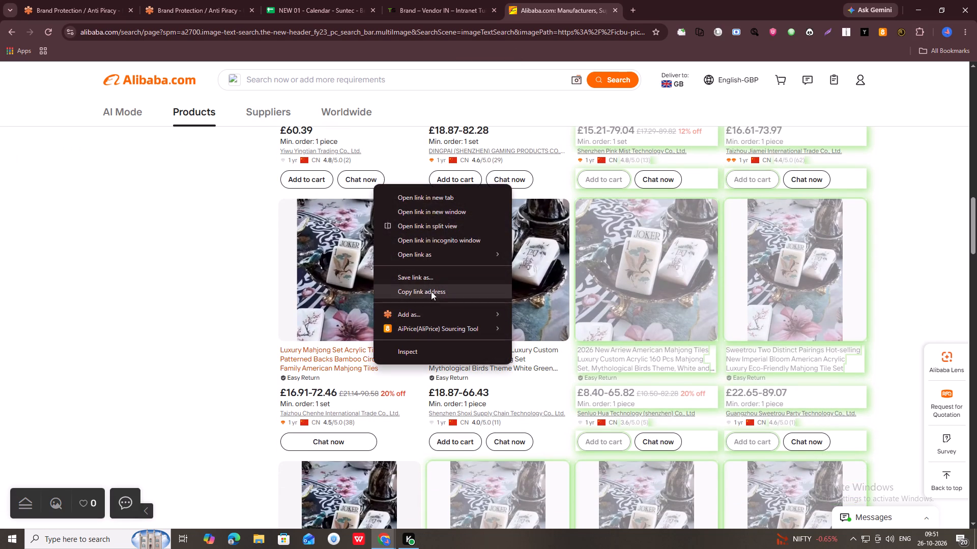
{"action": "left_click", "coordinate": [431, 291]}
{"action": "key", "text": "alt+Tab"}
{"action": "key", "text": "ctrl+v"}
{"action": "key", "text": "Down"}
Record the link of the unmarked 2026 New Arriew Modern Luxury Custom Acrylic listing in row 101454.
{"action": "key", "text": "alt+Tab"}
{"action": "key", "text": "Right"}
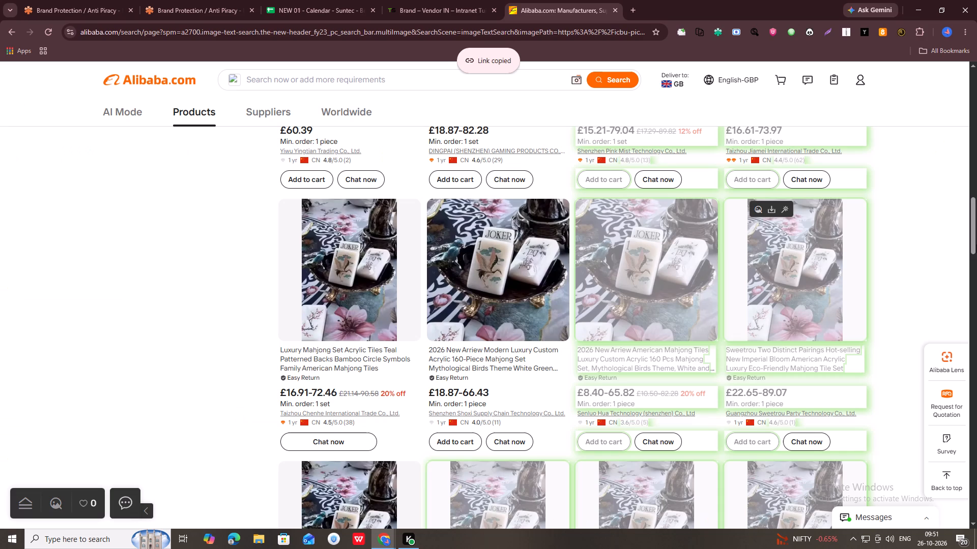
{"action": "right_click", "coordinate": [515, 366]}
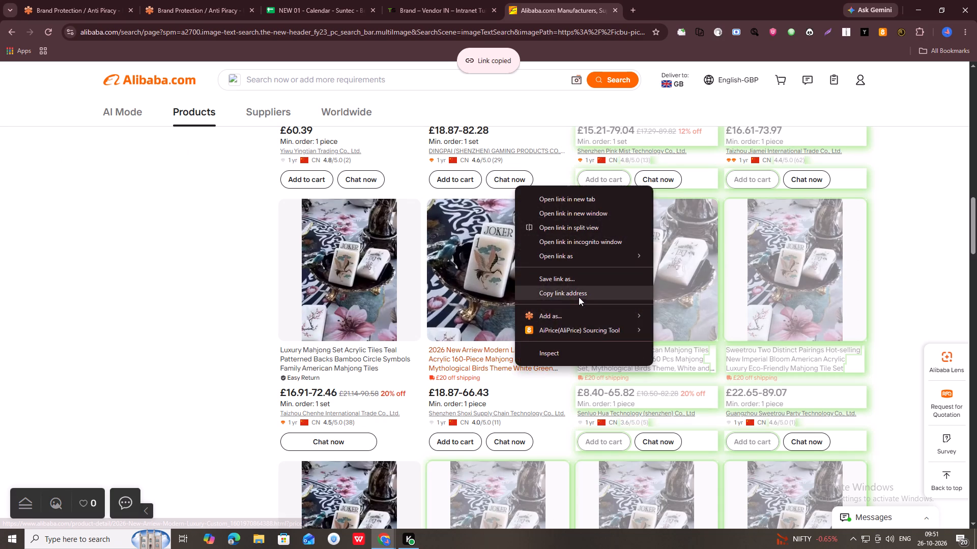
{"action": "left_click", "coordinate": [580, 293]}
{"action": "key", "text": "alt+Tab"}
{"action": "key", "text": "ctrl+v"}
{"action": "key", "text": "Down"}
Record the link of the unmarked 2026 Leti New Arriew listing by Shenzhen SiyuHuanyan Cosmetics Trading in row 101455.
{"action": "key", "text": "alt+Tab"}
{"action": "key", "text": "Down"}
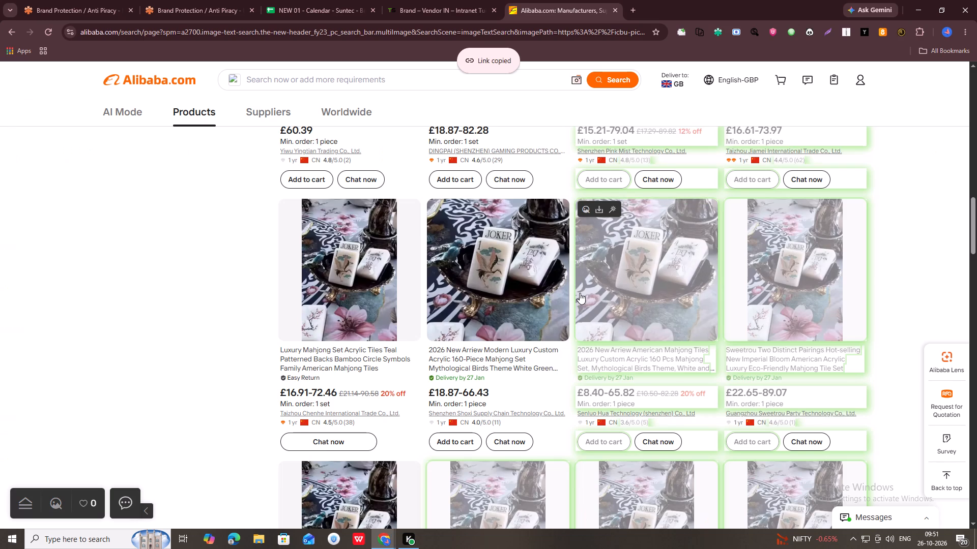
{"action": "scroll", "coordinate": [580, 293], "scroll_direction": "down", "scroll_amount": 4}
{"action": "right_click", "coordinate": [347, 398]}
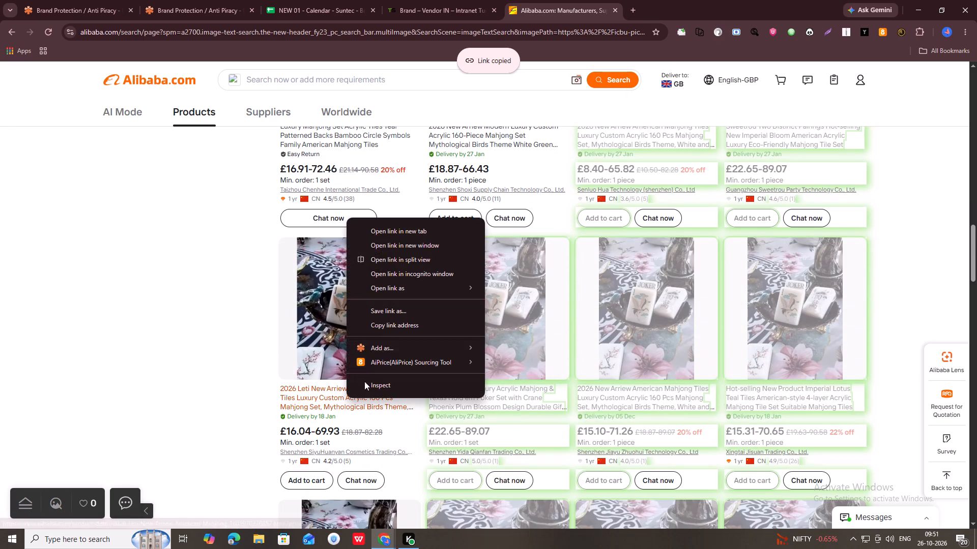
{"action": "left_click", "coordinate": [396, 323]}
{"action": "key", "text": "alt+Tab"}
{"action": "key", "text": "ctrl+v"}
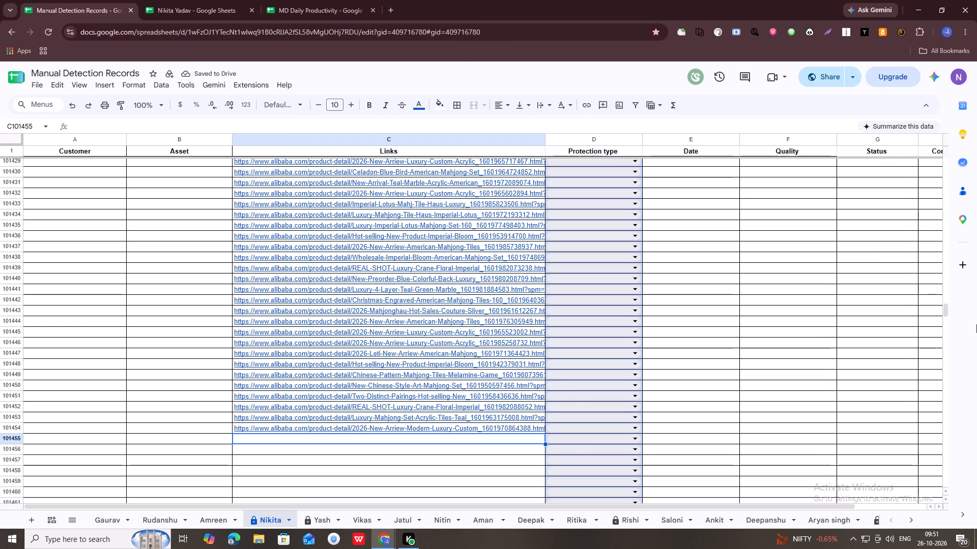
Record the link of the unmarked 2026 Leti New Arriew listing by Shenzhen Yuanchenghui Trading priced £16.99-74.05 in row 101456.
{"action": "key", "text": "Down"}
{"action": "key", "text": "alt+Tab"}
{"action": "key", "text": "Down"}
{"action": "scroll", "coordinate": [939, 330], "scroll_direction": "down", "scroll_amount": 6}
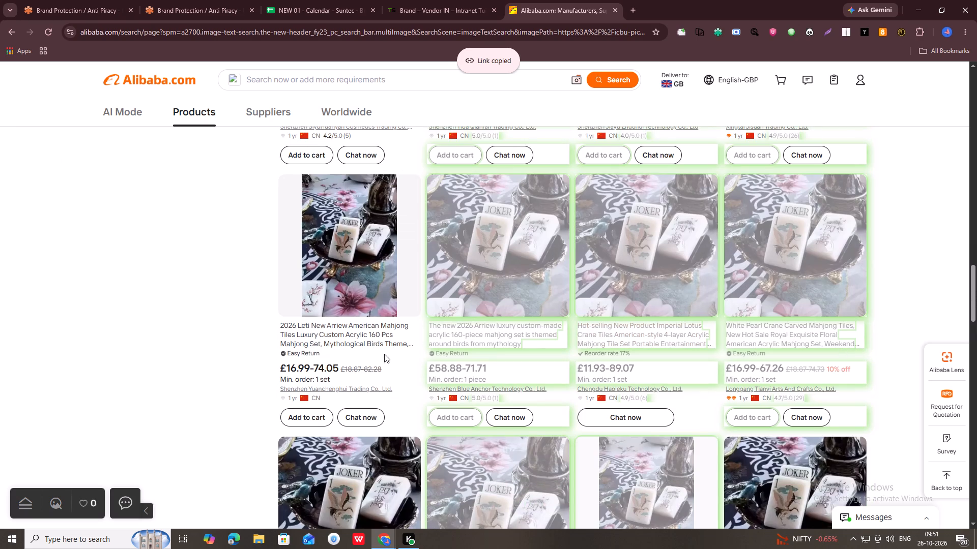
{"action": "right_click", "coordinate": [354, 331]}
{"action": "left_click", "coordinate": [392, 439]}
{"action": "key", "text": "alt+Tab"}
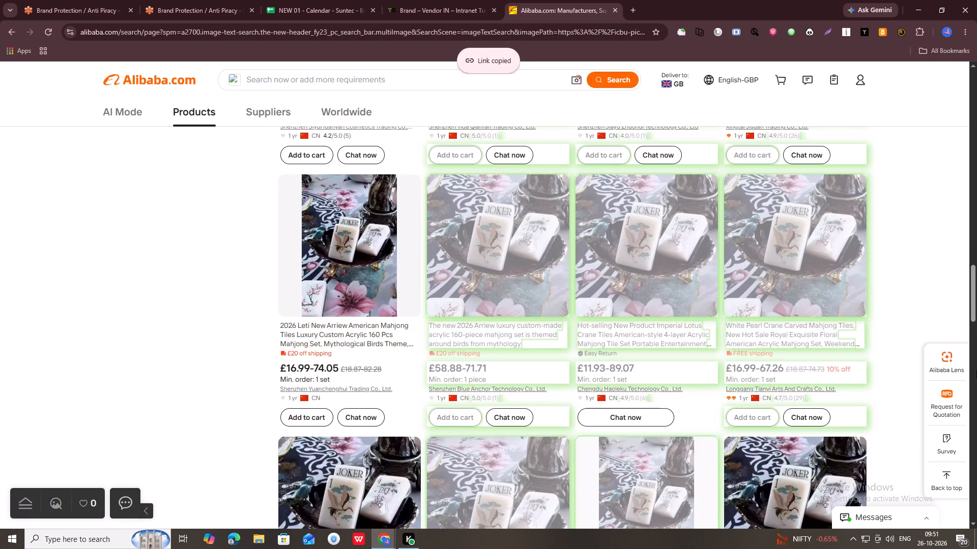
{"action": "key", "text": "ctrl+v"}
{"action": "key", "text": "Down"}
Record the link of the unmarked 2026 New Arriew Luxury Modern Custom Acrylic listing in row 101457.
{"action": "key", "text": "alt+Tab"}
{"action": "key", "text": "Down"}
{"action": "scroll", "coordinate": [967, 378], "scroll_direction": "down", "scroll_amount": 5}
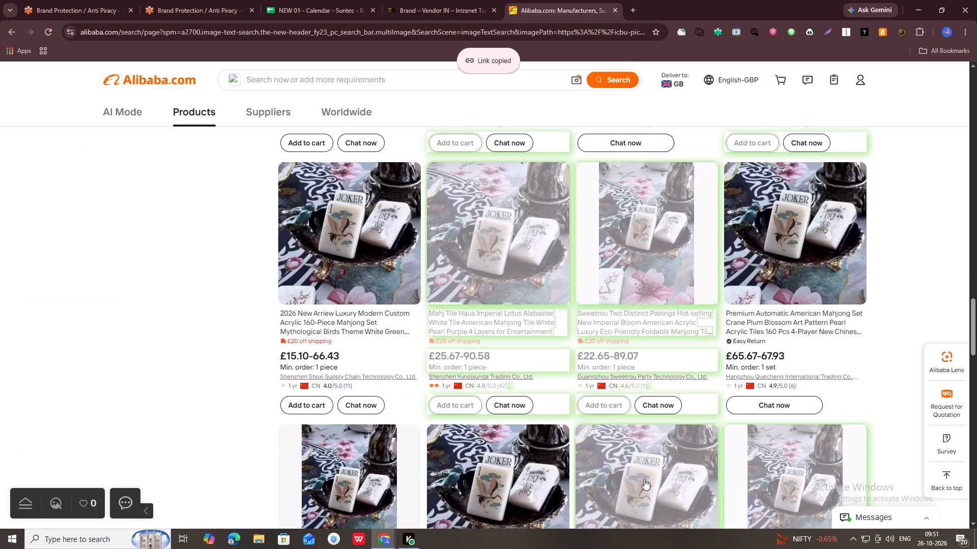
{"action": "right_click", "coordinate": [360, 326]}
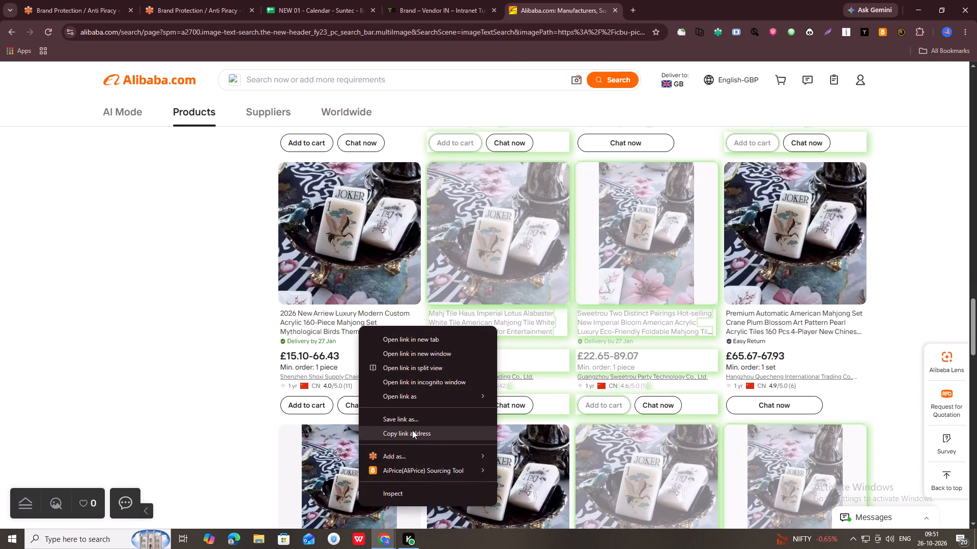
{"action": "left_click", "coordinate": [412, 430]}
{"action": "key", "text": "alt+Tab"}
{"action": "key", "text": "ctrl+v"}
{"action": "key", "text": "Down"}
Record the link of the unmarked Premium Automatic American Mahjong Set Crane Plum Blossom listing in row 101458.
{"action": "key", "text": "alt+Tab"}
{"action": "key", "text": "Right"}
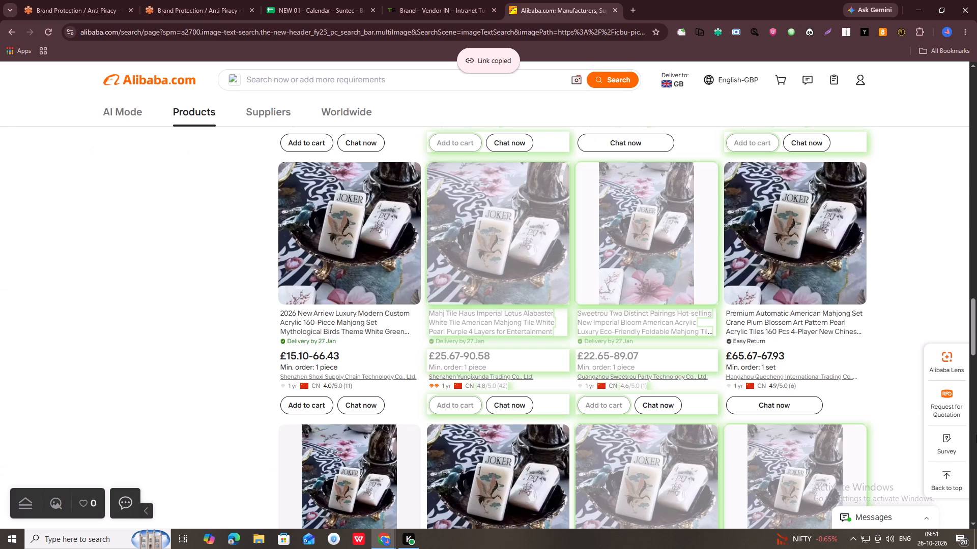
{"action": "right_click", "coordinate": [801, 328]}
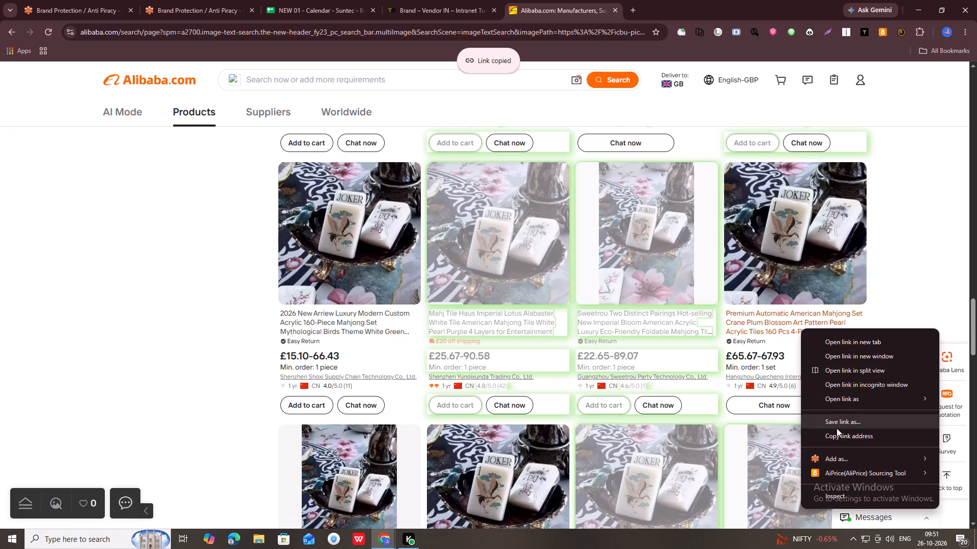
{"action": "left_click", "coordinate": [839, 432]}
{"action": "key", "text": "alt+Tab"}
{"action": "key", "text": "ctrl+b"}
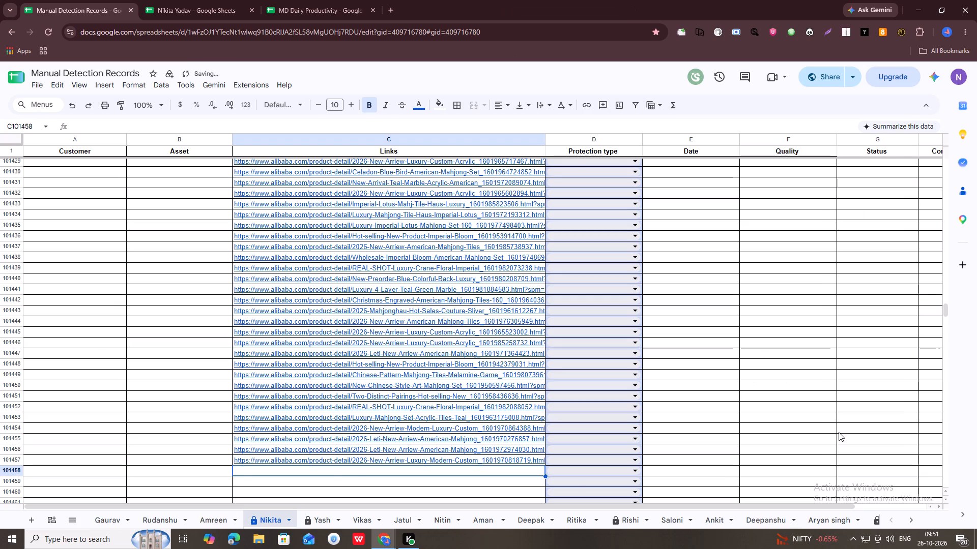
{"action": "key", "text": "ctrl+v"}
{"action": "key", "text": "Down"}
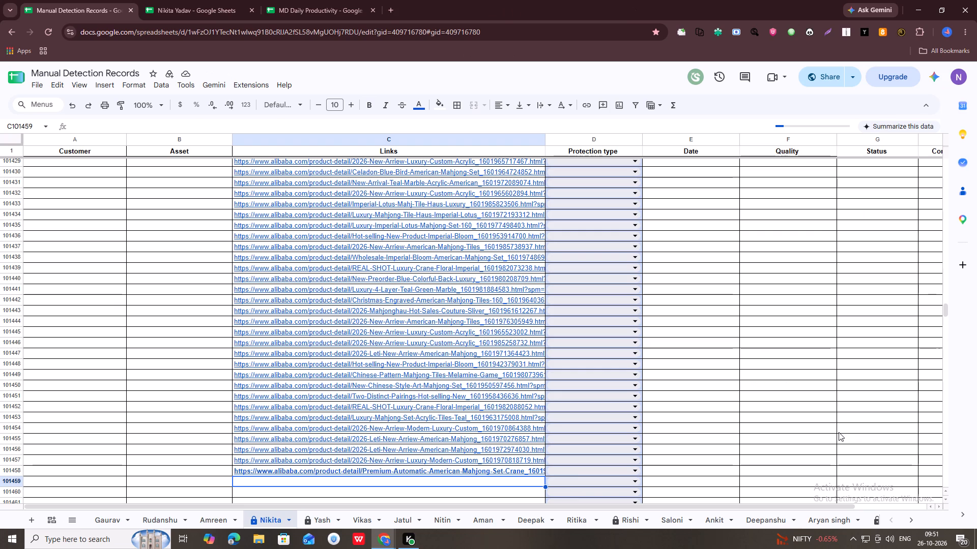
Record the link of the unmarked Two Distinct Pairings listing by Shenzhen Xinweisheng E-commerce in row 101459.
{"action": "key", "text": "alt+Tab"}
{"action": "key", "text": "Right"}
{"action": "scroll", "coordinate": [704, 352], "scroll_direction": "down", "scroll_amount": 4}
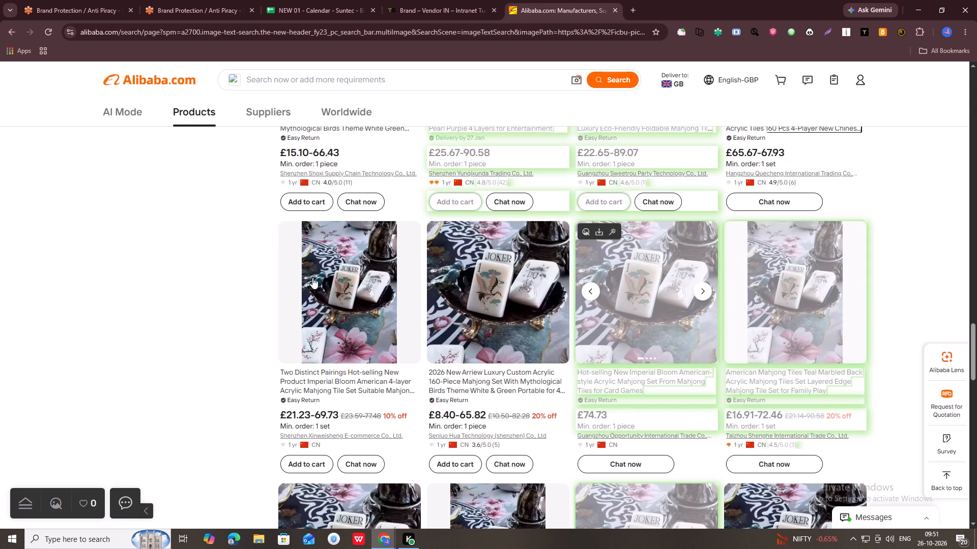
{"action": "right_click", "coordinate": [363, 380]}
{"action": "left_click", "coordinate": [435, 306]}
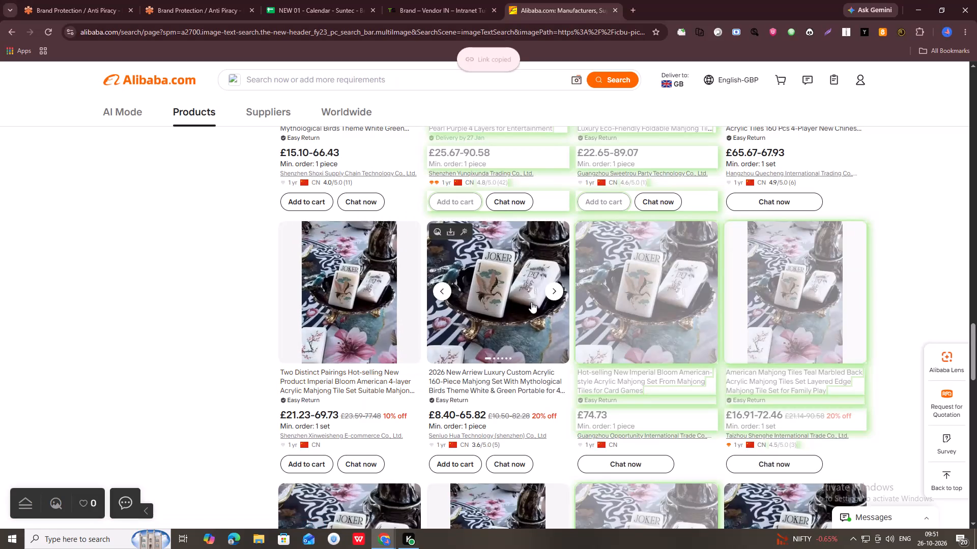
{"action": "key", "text": "alt+Tab"}
{"action": "key", "text": "ctrl+v"}
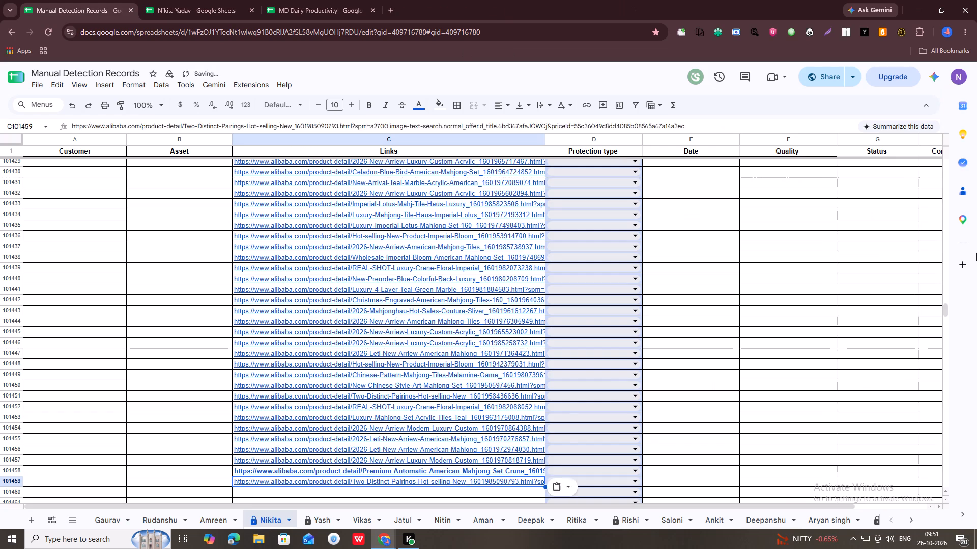
{"action": "key", "text": "Down"}
Record the link of the unmarked 2026 New Arriew Luxury Custom Acrylic listing beside the Two Distinct Pairings listing in row 101460.
{"action": "key", "text": "alt+Tab"}
{"action": "key", "text": "Right"}
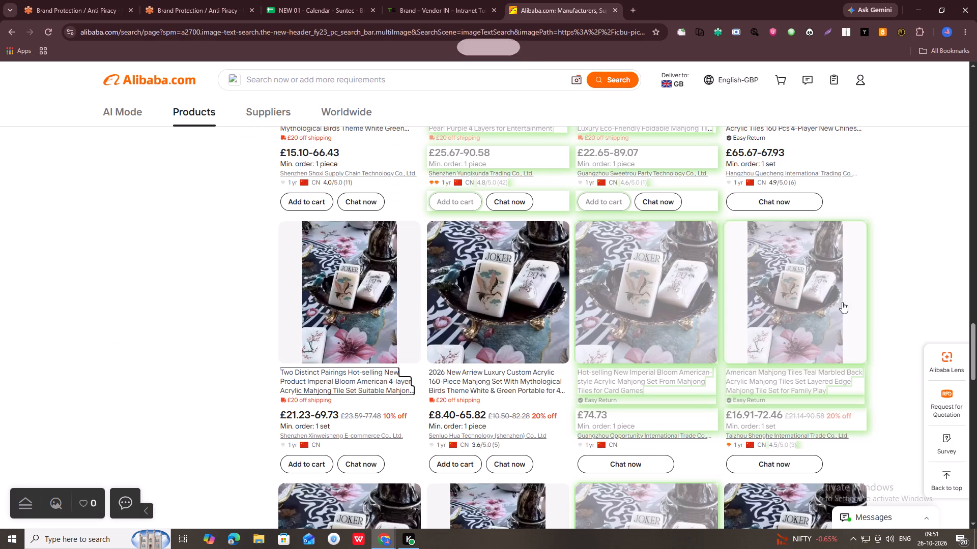
{"action": "right_click", "coordinate": [516, 384]}
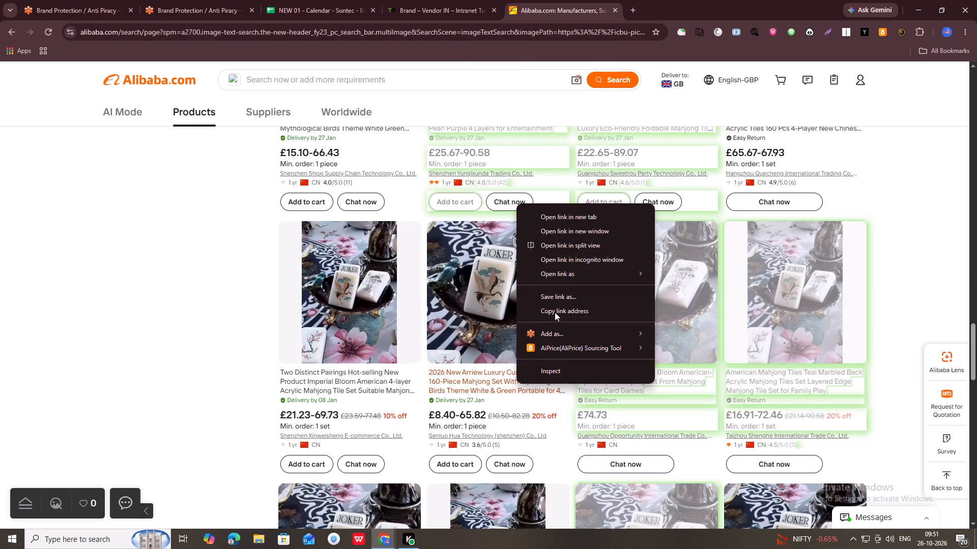
{"action": "left_click", "coordinate": [555, 312]}
{"action": "key", "text": "alt+Tab"}
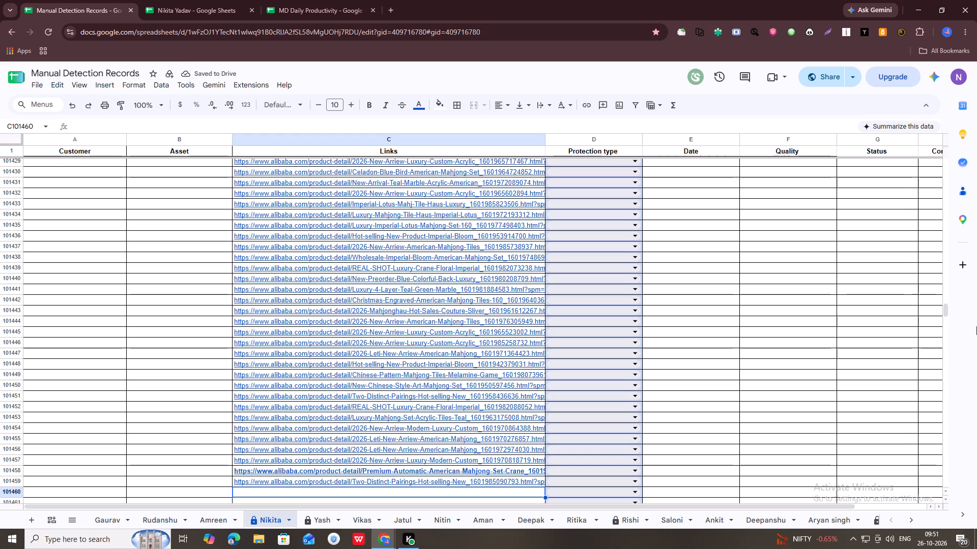
{"action": "key", "text": "ctrl+v"}
{"action": "key", "text": "ctrl+shift+Up"}
{"action": "key", "text": "Down"}
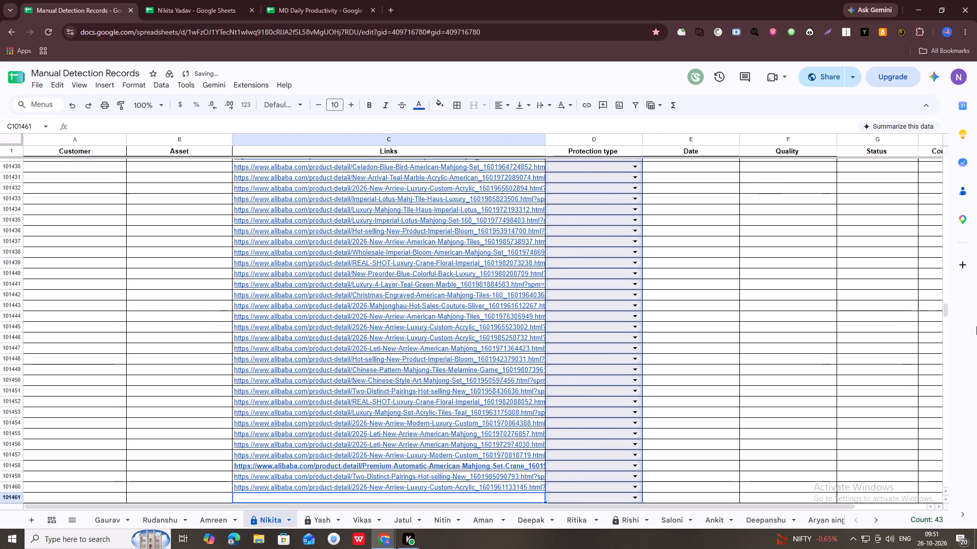
Record the link of the unmarked 2026 Best-Selling Crystal American Mahjong Set listing in row 101461.
{"action": "key", "text": "alt+Tab"}
{"action": "key", "text": "Down"}
{"action": "key", "text": "Down"}
{"action": "key", "text": "Down"}
{"action": "key", "text": "Down"}
{"action": "key", "text": "Down"}
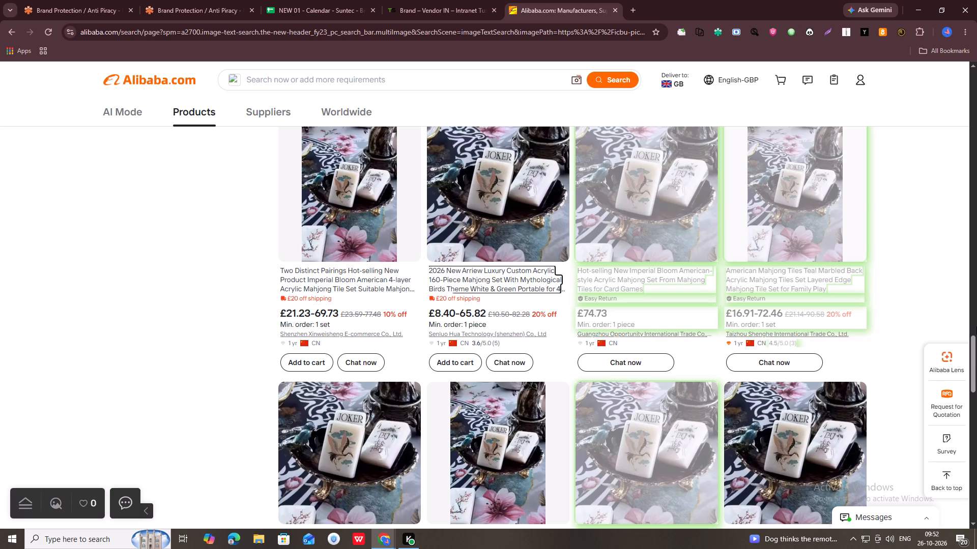
{"action": "scroll", "coordinate": [621, 279], "scroll_direction": "down", "scroll_amount": 3}
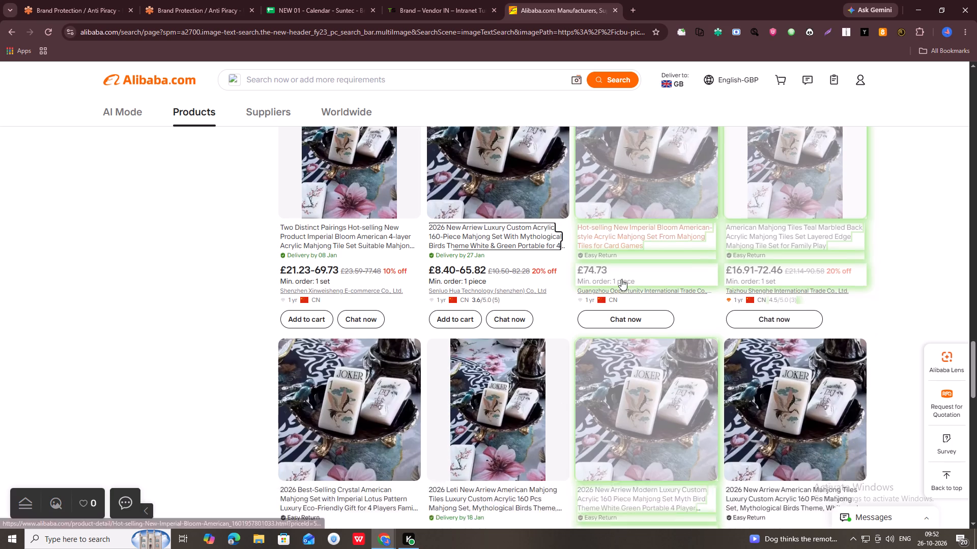
{"action": "right_click", "coordinate": [363, 394]}
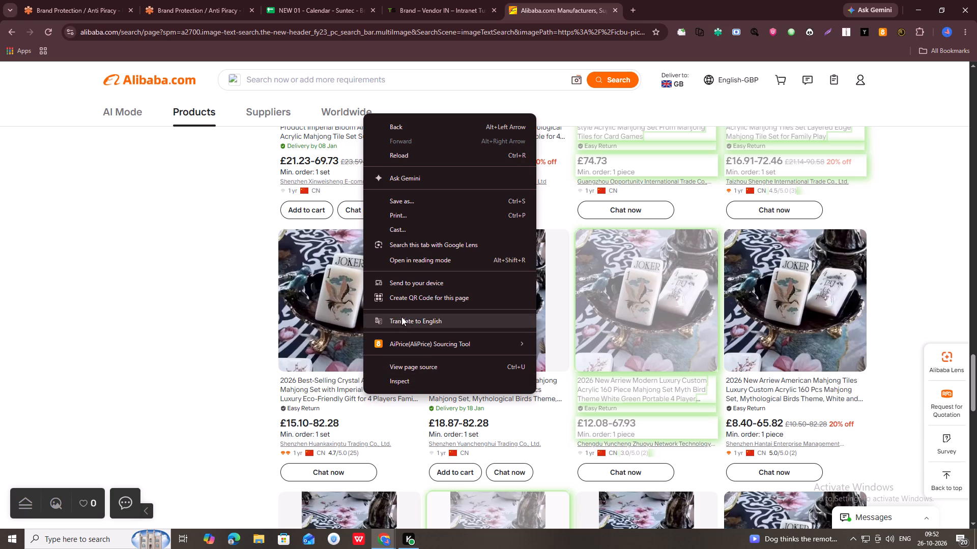
{"action": "right_click", "coordinate": [339, 386]}
{"action": "left_click", "coordinate": [392, 315]}
{"action": "key", "text": "alt+Tab"}
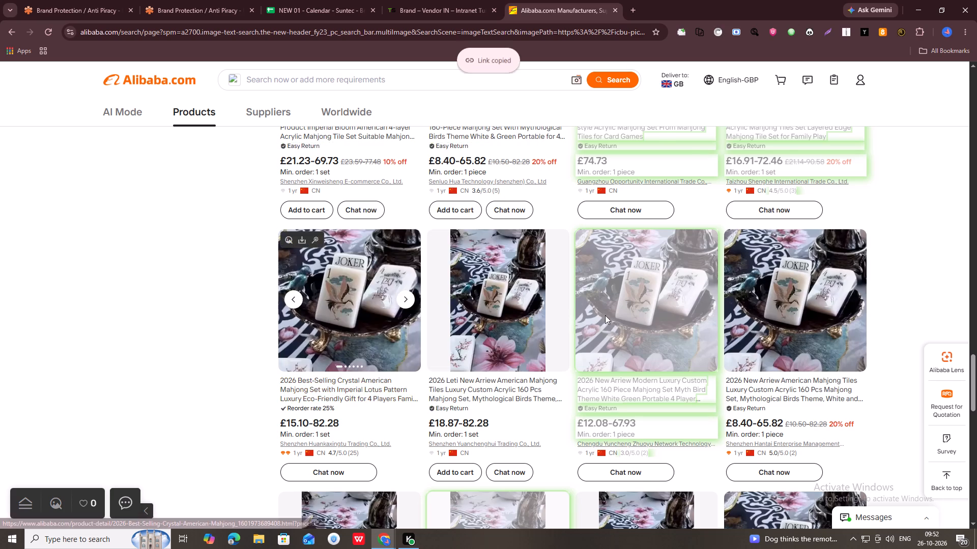
{"action": "key", "text": "ctrl+v"}
{"action": "key", "text": "Down"}
Record the link of the unmarked 2026 Leti New Arriew listing by Shenzhen Yuanchenghui Trading priced £18.87-82.28 in row 101462.
{"action": "key", "text": "alt+Tab"}
{"action": "key", "text": "Right"}
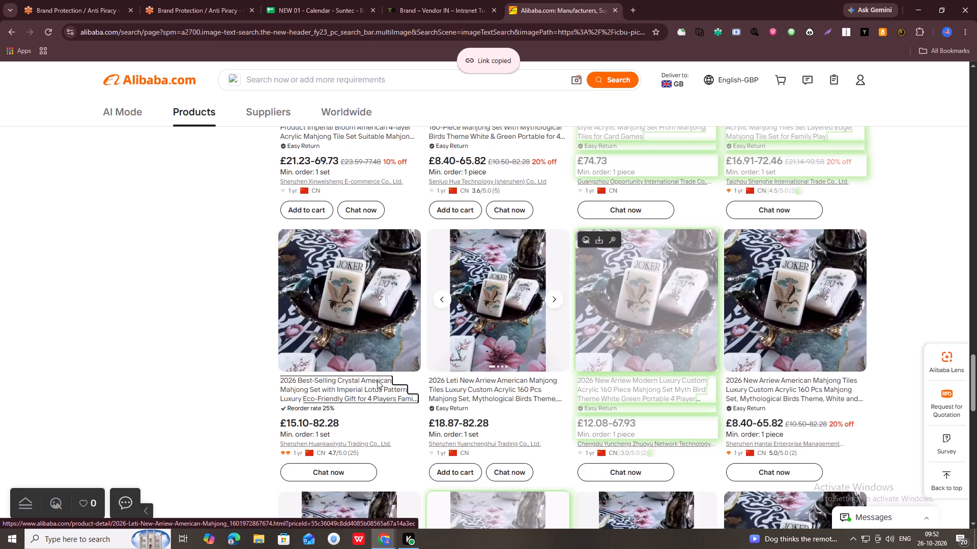
{"action": "right_click", "coordinate": [475, 382]}
{"action": "left_click", "coordinate": [524, 308]}
{"action": "key", "text": "alt+Tab"}
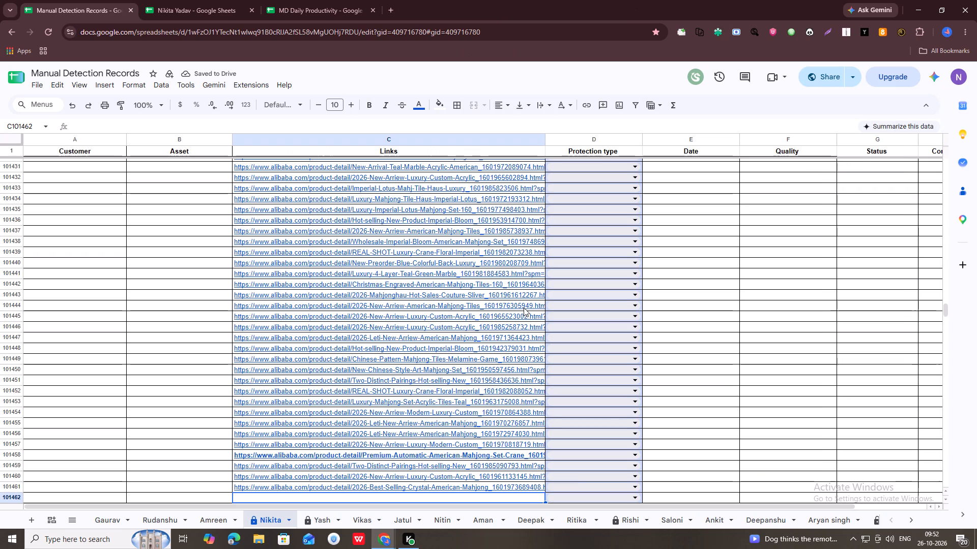
{"action": "key", "text": "ctrl+v"}
{"action": "key", "text": "Down"}
Record the link of the unmarked 2026 New Arriew American Mahjong Tiles listing by Shenzhen Hantai Enterprise Management in row 101463.
{"action": "key", "text": "alt+Tab"}
{"action": "key", "text": "Right"}
{"action": "right_click", "coordinate": [785, 393]}
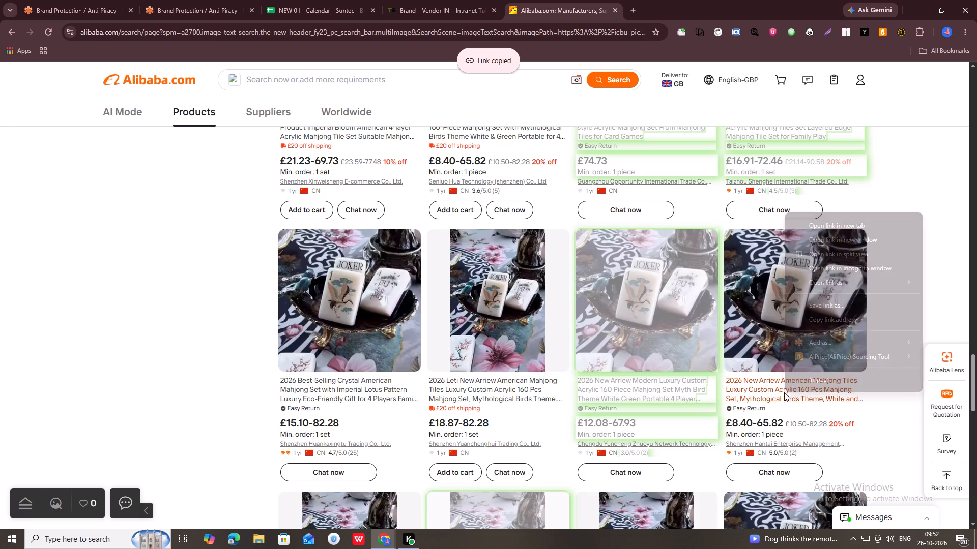
{"action": "left_click", "coordinate": [824, 317]}
{"action": "key", "text": "alt+Tab"}
{"action": "key", "text": "ctrl+v"}
{"action": "key", "text": "Down"}
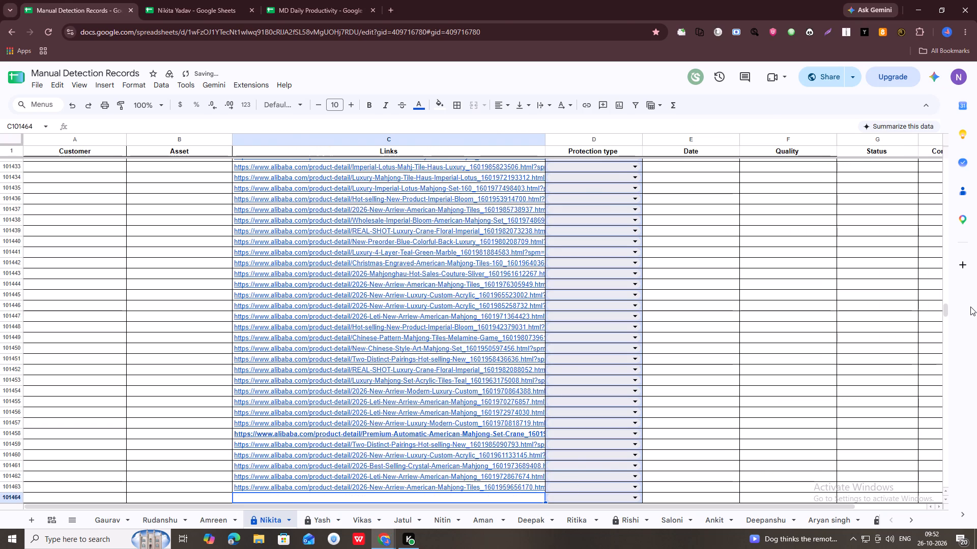
Record the link of the unmarked Hot-selling Imperial Lotus Teal 4-Layer listing in row 101464.
{"action": "key", "text": "alt+Tab"}
{"action": "key", "text": "Down"}
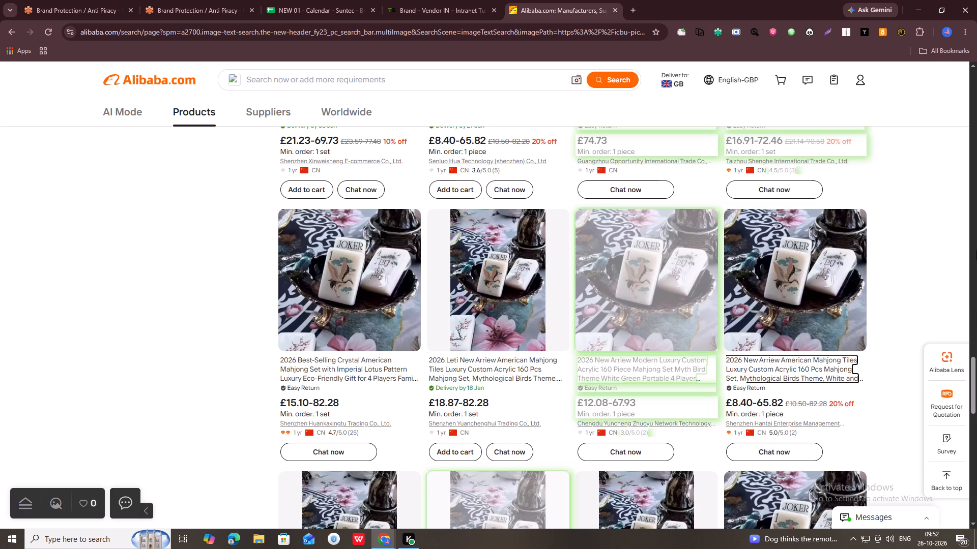
{"action": "key", "text": "Down"}
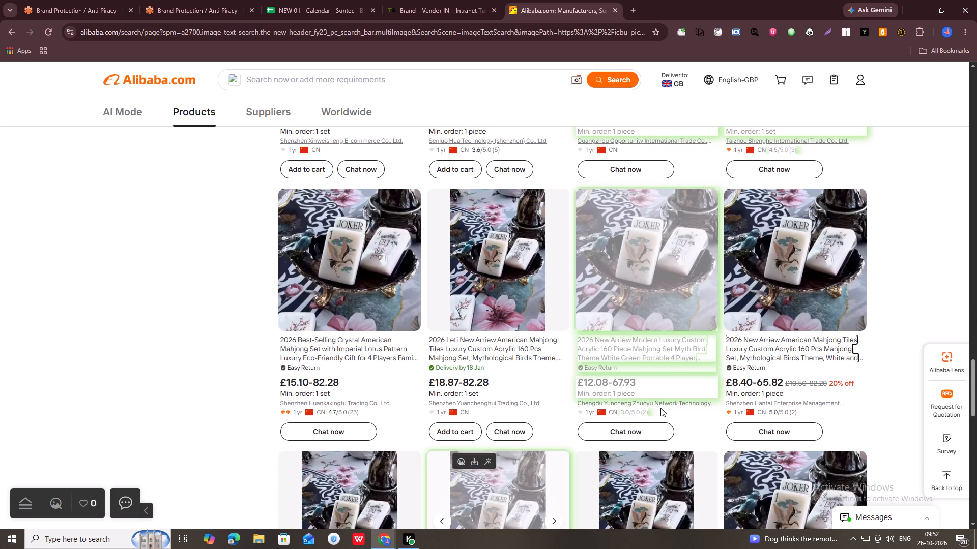
{"action": "scroll", "coordinate": [660, 408], "scroll_direction": "down", "scroll_amount": 5}
{"action": "right_click", "coordinate": [355, 354]}
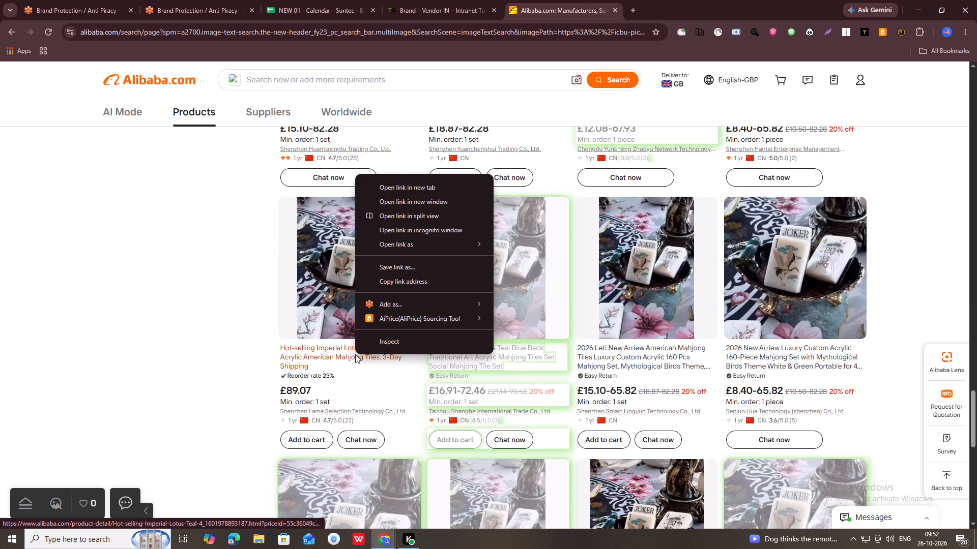
{"action": "left_click", "coordinate": [390, 281]}
{"action": "key", "text": "alt+Tab"}
{"action": "key", "text": "ctrl+v"}
{"action": "key", "text": "Down"}
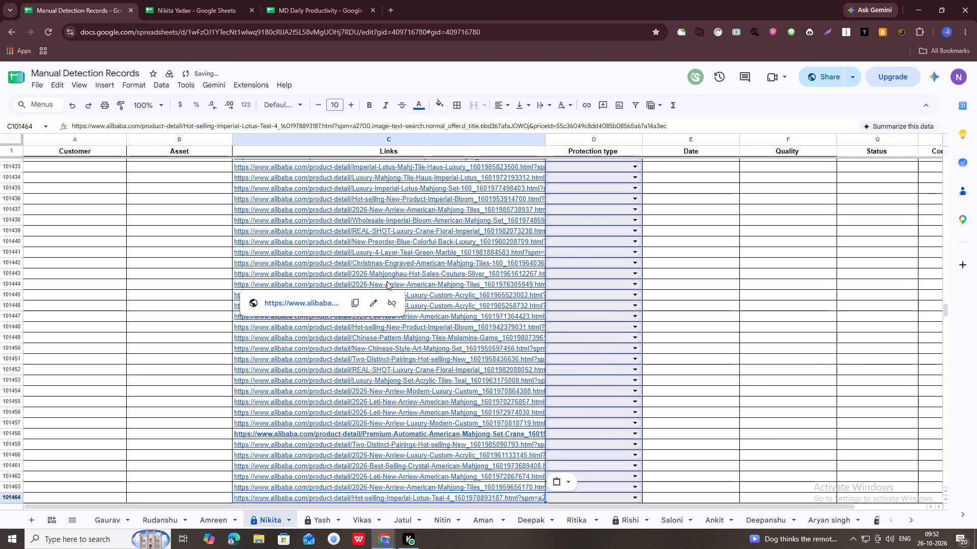
Record the link of the unmarked 2026 Leti New Arriew listing by Shenzhen Smart Lingyun Technology in row 101465.
{"action": "key", "text": "alt+Tab"}
{"action": "key", "text": "Right"}
{"action": "right_click", "coordinate": [627, 348]}
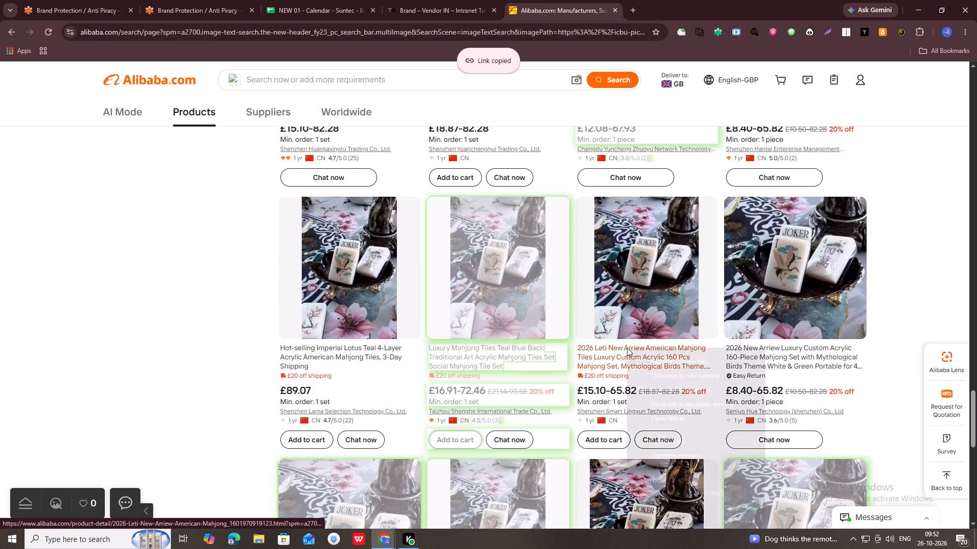
{"action": "left_click", "coordinate": [671, 456]}
{"action": "key", "text": "alt+Tab"}
{"action": "key", "text": "ctrl+v"}
{"action": "key", "text": "Down"}
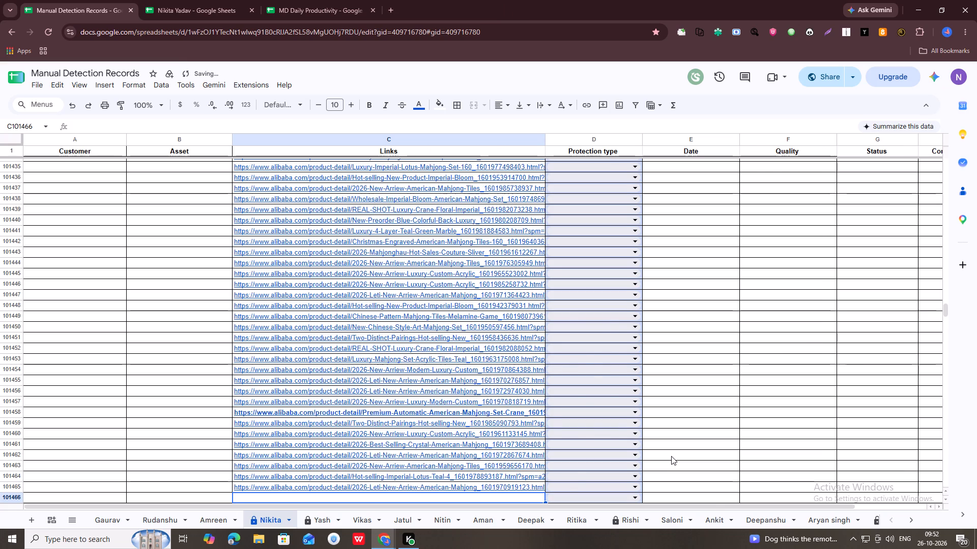
Record the link of the unmarked 2026 New Arriew Luxury Custom Acrylic listing by Senluo Hua Technology in row 101466.
{"action": "key", "text": "alt+Tab"}
{"action": "key", "text": "Down"}
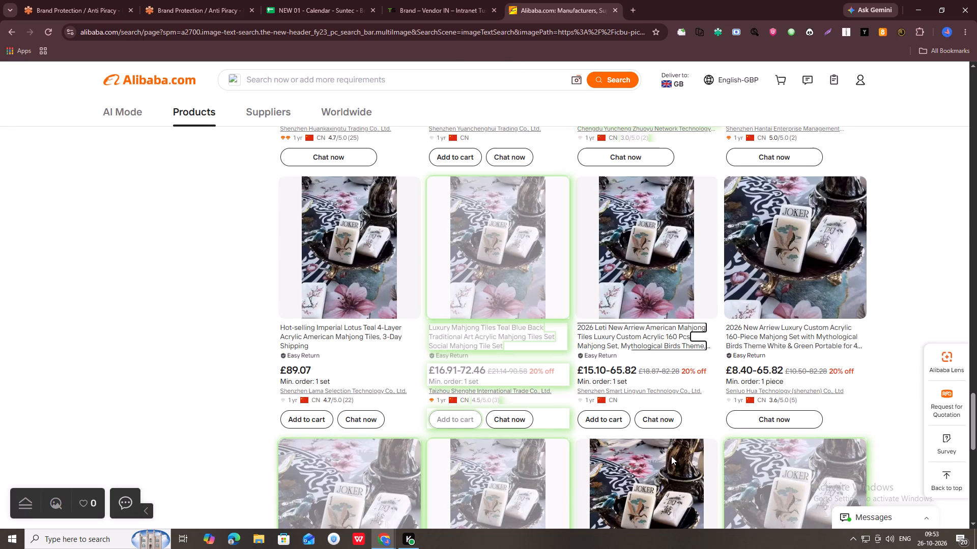
{"action": "right_click", "coordinate": [778, 342]}
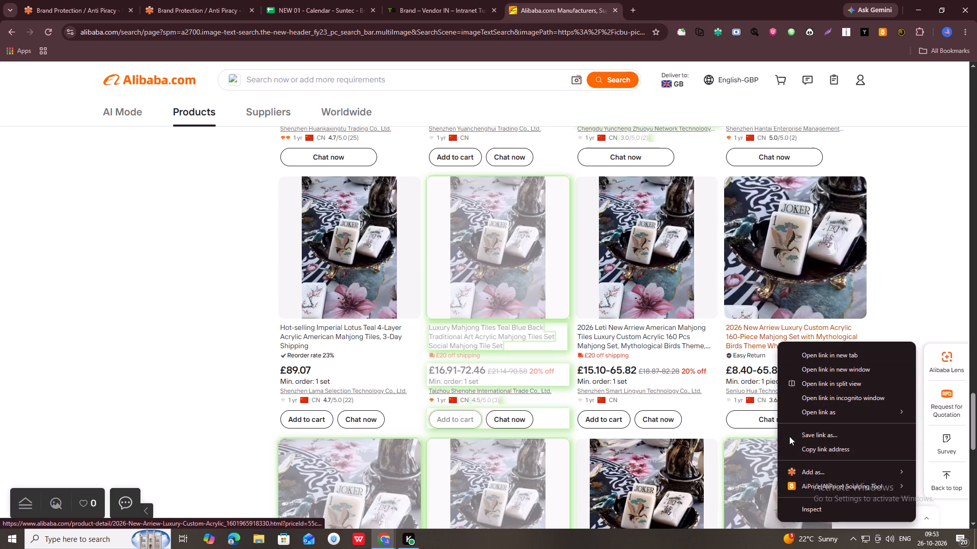
{"action": "left_click", "coordinate": [801, 446]}
{"action": "key", "text": "alt+Tab"}
{"action": "key", "text": "ctrl+v"}
{"action": "key", "text": "Down"}
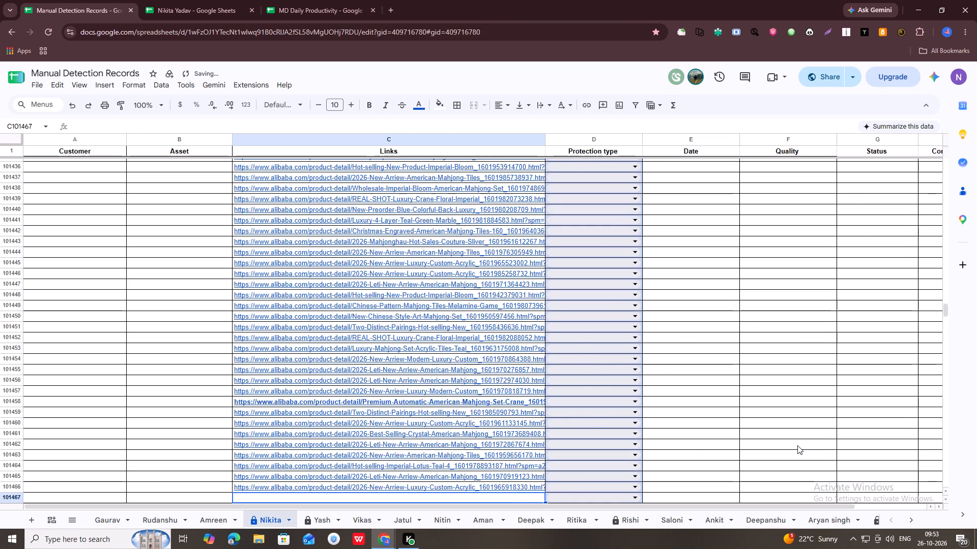
Record the link of the unmarked Imperial Lotus Luxury American Mahjong Set listing by Shenzhen Jiuyue Huyu Technology in row 101467.
{"action": "key", "text": "alt+Tab"}
{"action": "key", "text": "Down"}
{"action": "scroll", "coordinate": [615, 455], "scroll_direction": "down", "scroll_amount": 5}
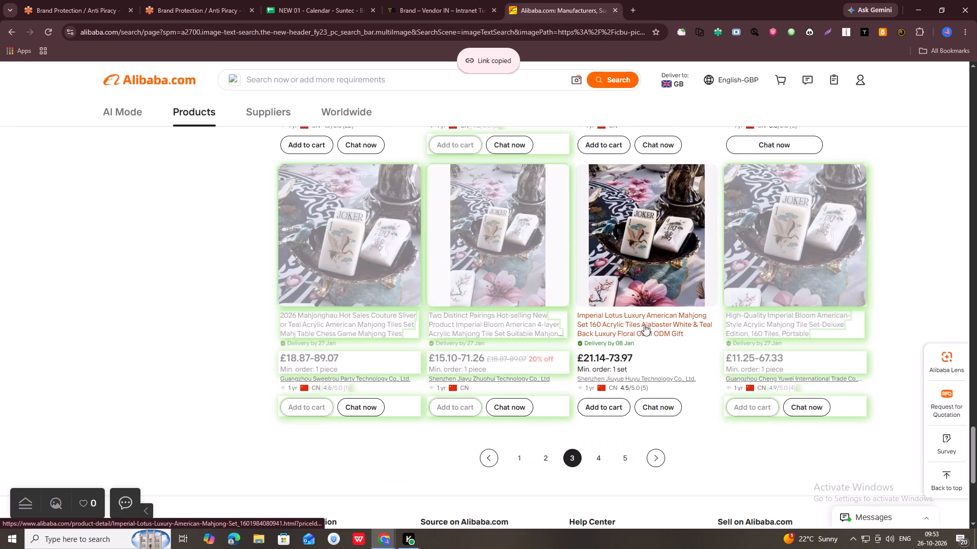
{"action": "right_click", "coordinate": [642, 324]}
{"action": "left_click", "coordinate": [674, 432]}
{"action": "key", "text": "alt+Tab"}
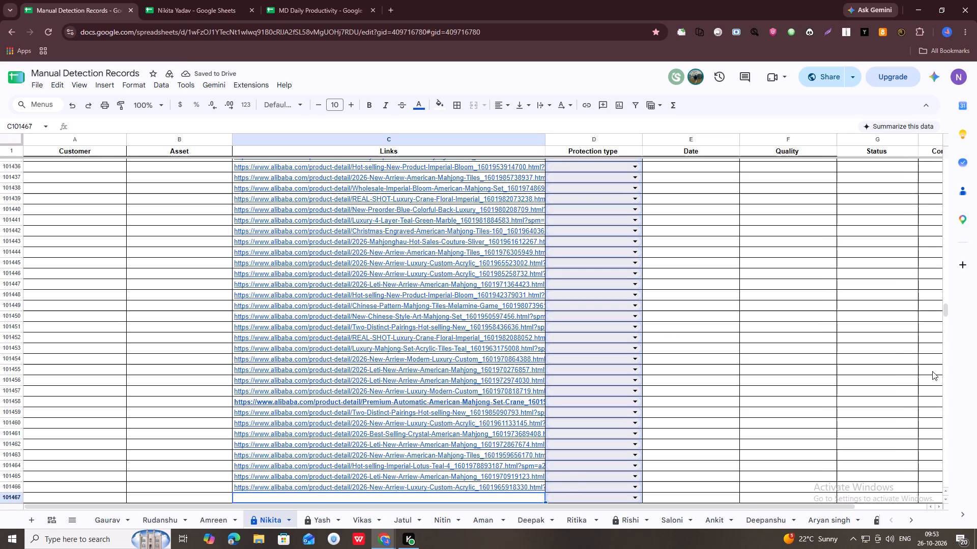
{"action": "key", "text": "ctrl+v"}
{"action": "key", "text": "ctrl+shift+Up"}
{"action": "key", "text": "Down"}
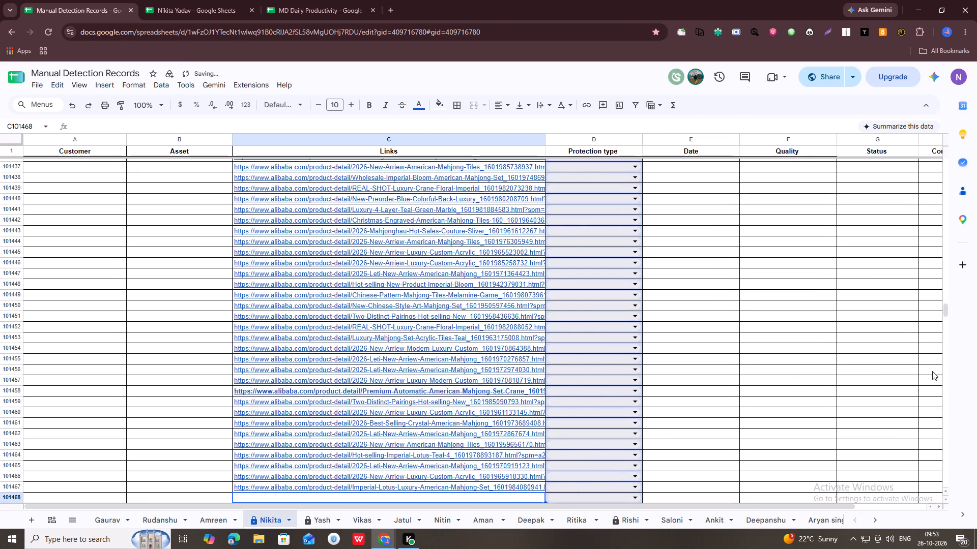
Open results page 4 and record the link of the unmarked Hot-selling New Product Imperial Bloom listing in row 101468.
{"action": "key", "text": "alt+Tab"}
{"action": "key", "text": "Down"}
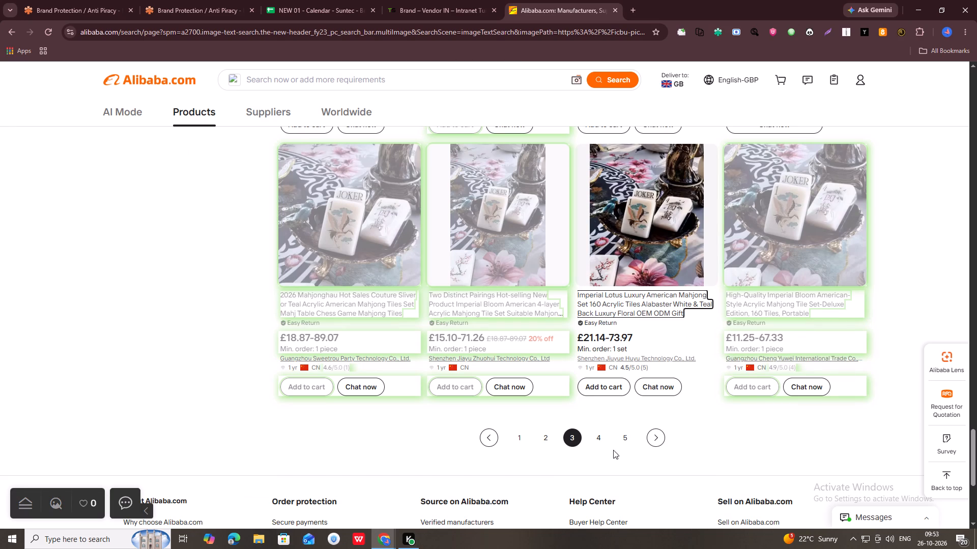
{"action": "left_click", "coordinate": [601, 438]}
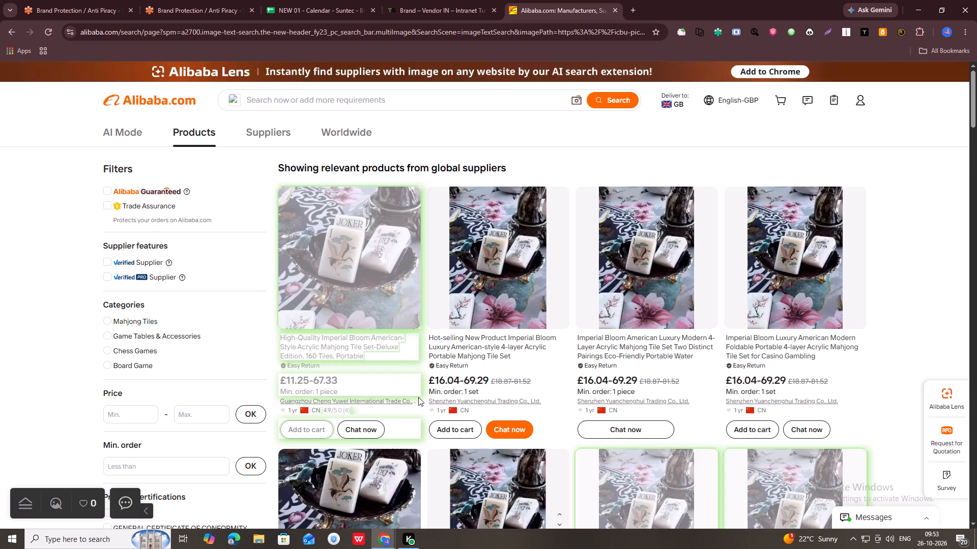
{"action": "right_click", "coordinate": [504, 345]}
{"action": "left_click", "coordinate": [534, 451]}
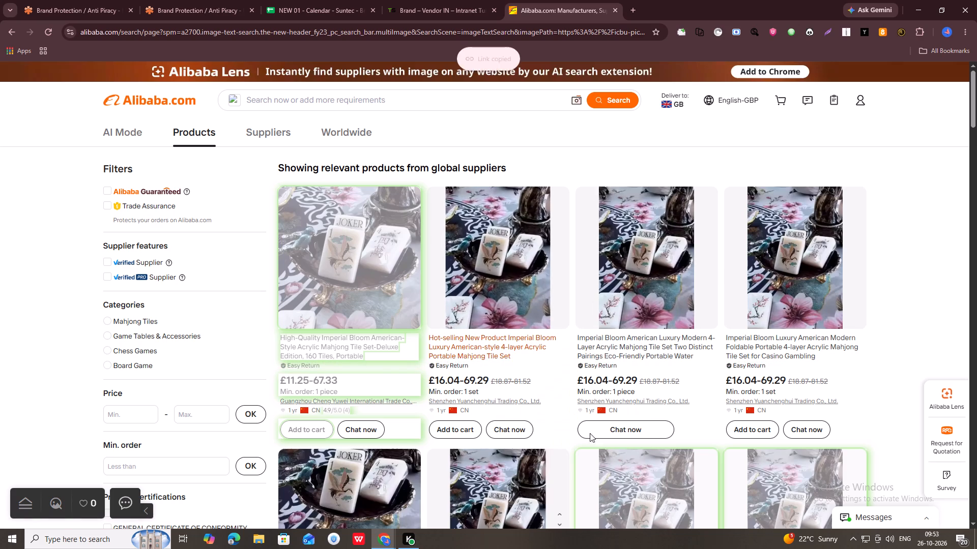
{"action": "key", "text": "alt+Tab"}
{"action": "key", "text": "ctrl+v"}
{"action": "key", "text": "ctrl+shift+Up"}
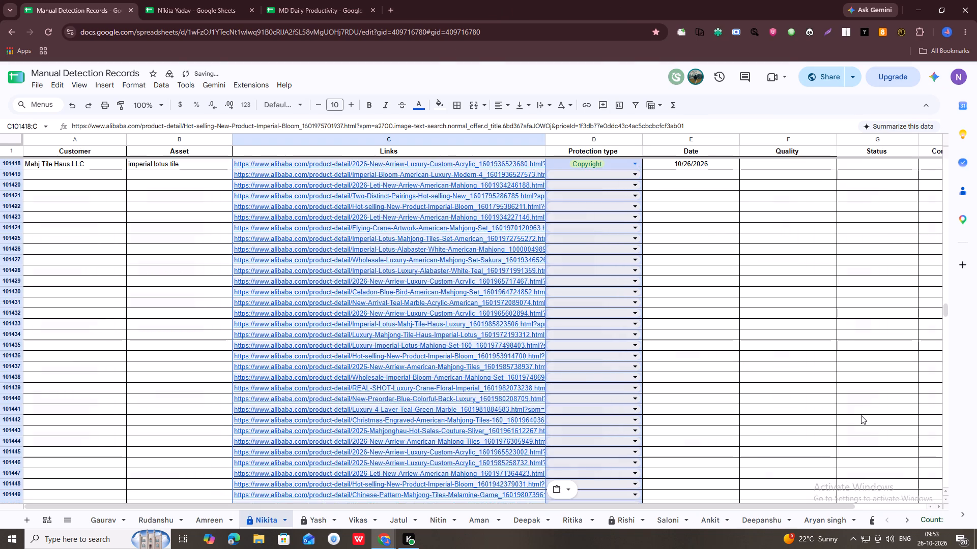
{"action": "key", "text": "Down"}
Record the link of the unmarked Imperial Bloom American Luxury Modern 4-Layer listing in row 101469.
{"action": "key", "text": "alt+Tab"}
{"action": "key", "text": "Right"}
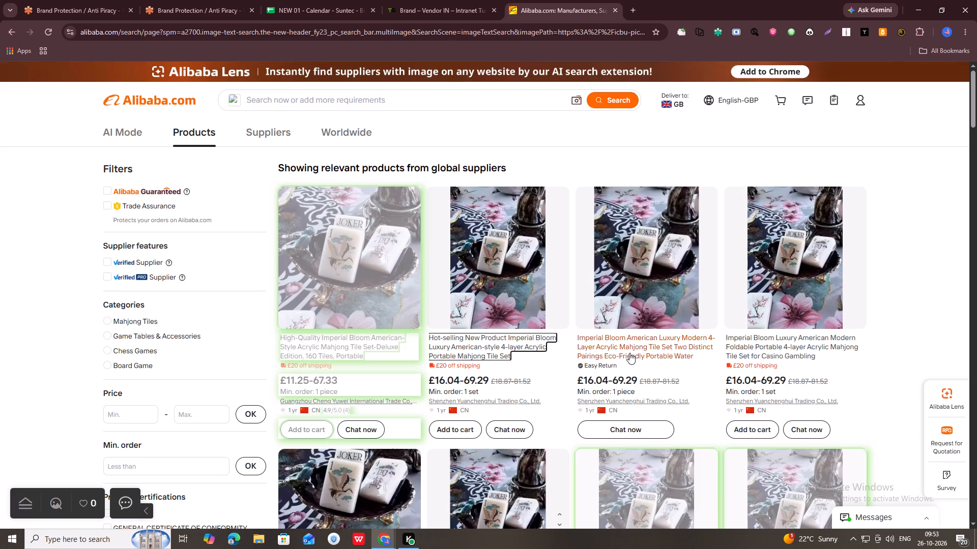
{"action": "right_click", "coordinate": [629, 353]}
{"action": "left_click", "coordinate": [671, 280]}
{"action": "key", "text": "alt+Tab"}
{"action": "key", "text": "ctrl+v"}
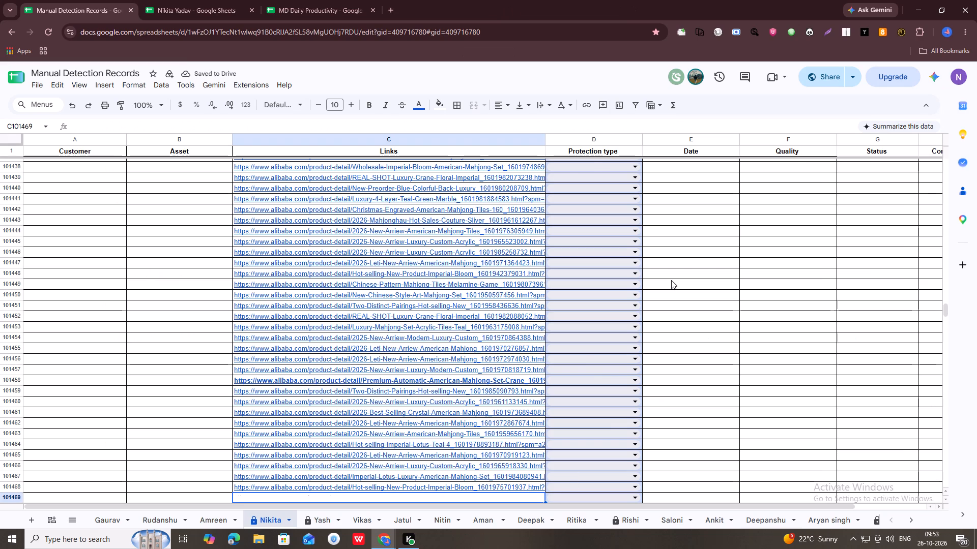
{"action": "key", "text": "Down"}
Record the link of the unmarked Imperial Bloom Luxury American Modern Foldable Portable listing in row 101470.
{"action": "key", "text": "alt+Tab"}
{"action": "key", "text": "Right"}
{"action": "right_click", "coordinate": [782, 347]}
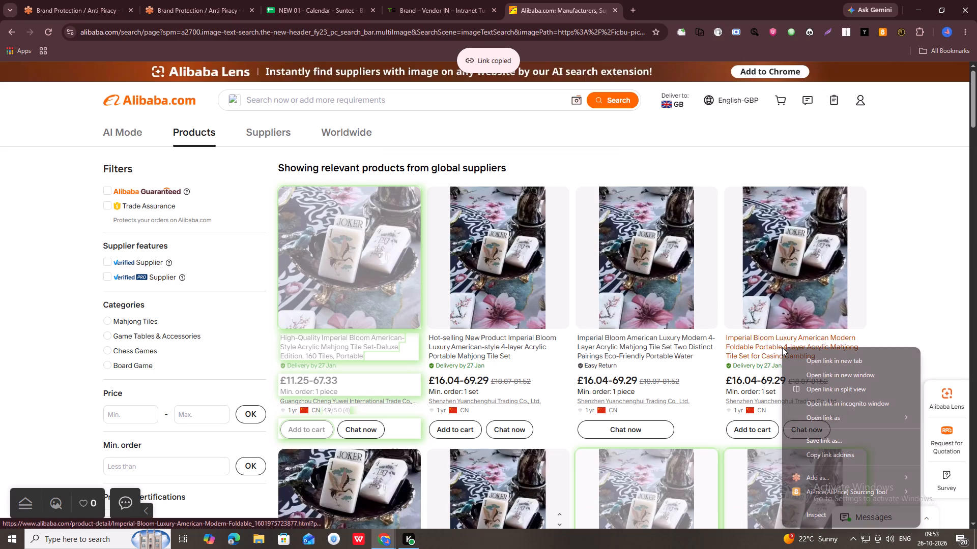
{"action": "left_click", "coordinate": [816, 450]}
{"action": "key", "text": "alt+Tab"}
{"action": "key", "text": "ctrl+v"}
{"action": "key", "text": "Down"}
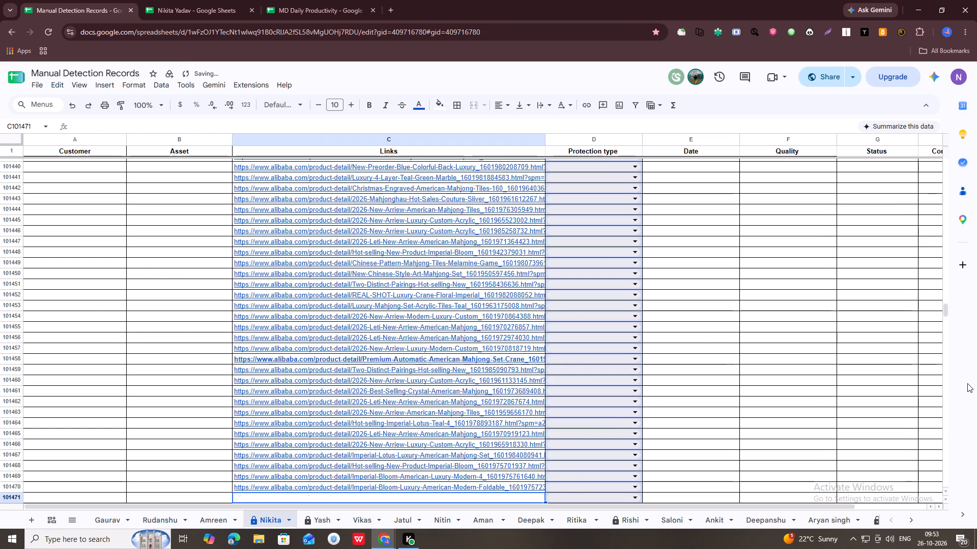
Record the link of the unmarked Flying Crane Artwork American Mahjong Set listing by Shenzhen Yuanchenghui Trading in row 101471.
{"action": "key", "text": "alt+Tab"}
{"action": "key", "text": "Down"}
{"action": "scroll", "coordinate": [514, 376], "scroll_direction": "down", "scroll_amount": 6}
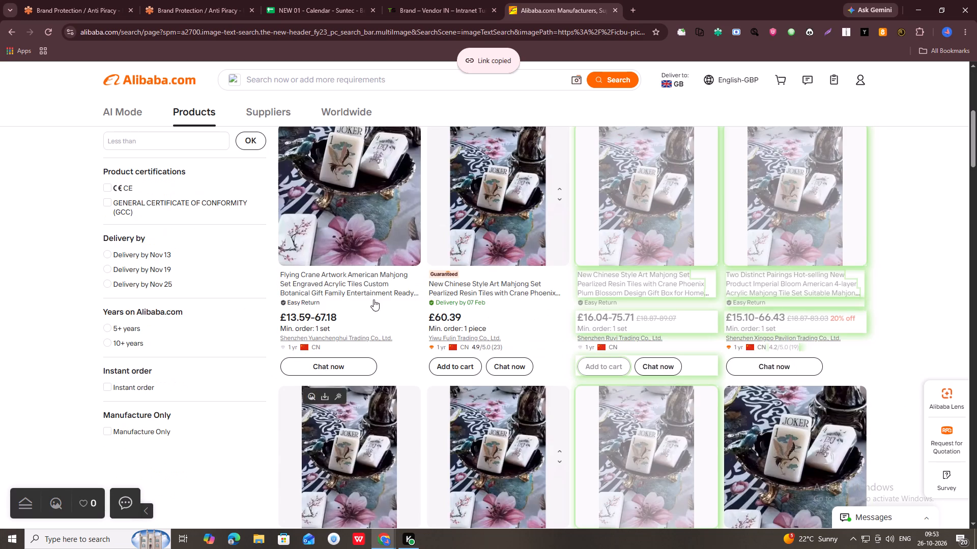
{"action": "right_click", "coordinate": [367, 291]}
{"action": "left_click", "coordinate": [413, 391]}
{"action": "key", "text": "alt+Tab"}
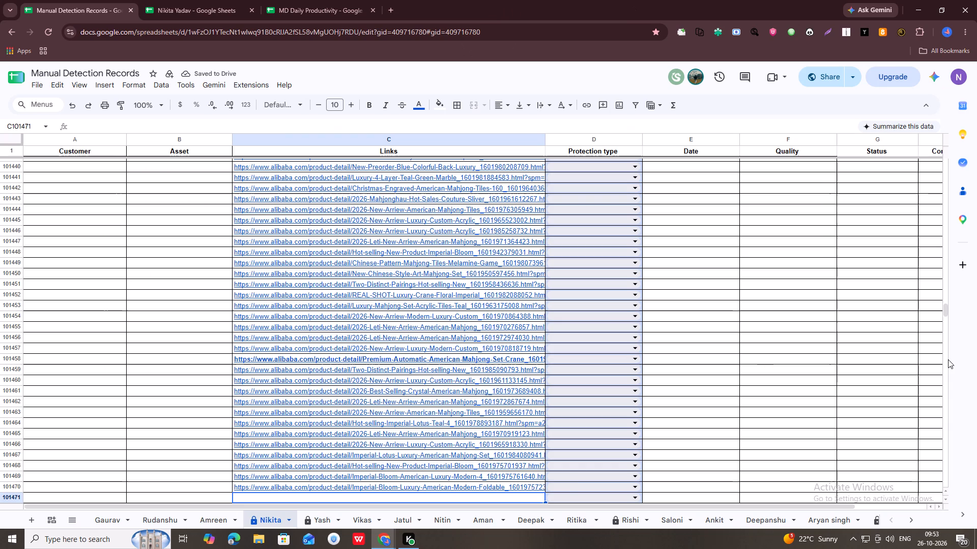
{"action": "key", "text": "ctrl+v"}
{"action": "key", "text": "Down"}
Record the link of the unmarked New Chinese Style Art Mahjong Set listing by Yiwu Fulin Trading in row 101472.
{"action": "key", "text": "alt+Tab"}
{"action": "key", "text": "Right"}
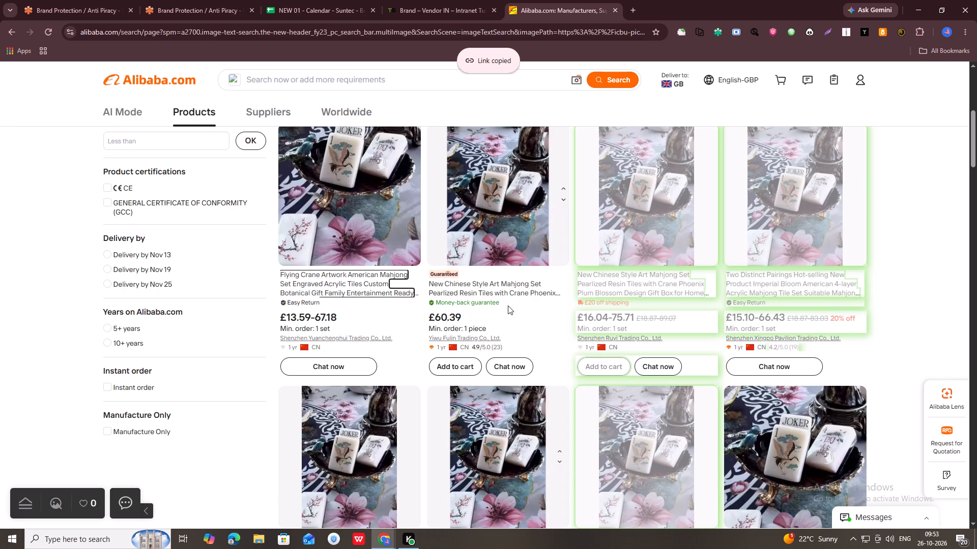
{"action": "right_click", "coordinate": [503, 292]}
{"action": "left_click", "coordinate": [544, 401]}
{"action": "key", "text": "alt+Tab"}
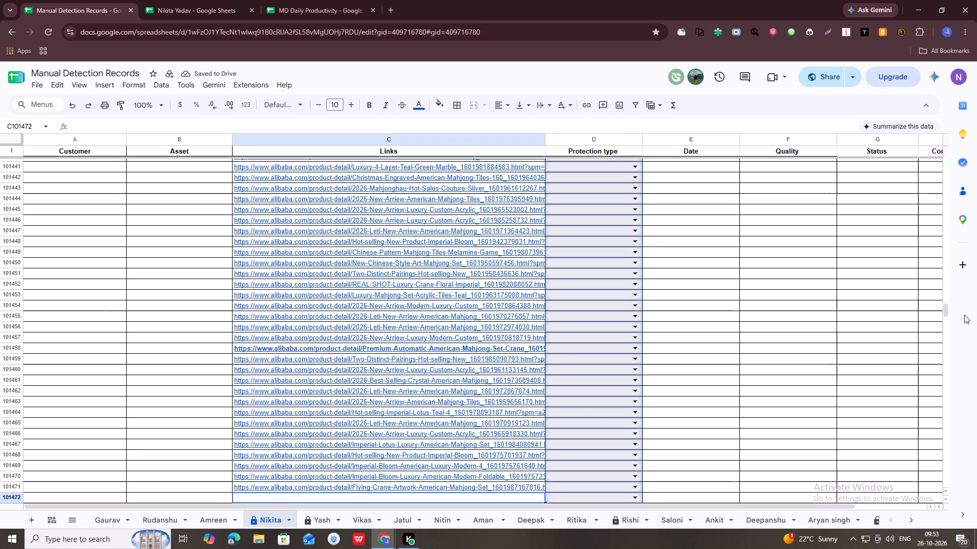
{"action": "key", "text": "ctrl+v"}
{"action": "key", "text": "Down"}
Record the link of the unmarked Imperial Bloom American Mahjong Set listing by Xiamen Jimei Heze Trading Firm in row 101473.
{"action": "key", "text": "alt+Tab"}
{"action": "key", "text": "Down"}
{"action": "scroll", "coordinate": [597, 337], "scroll_direction": "down", "scroll_amount": 3}
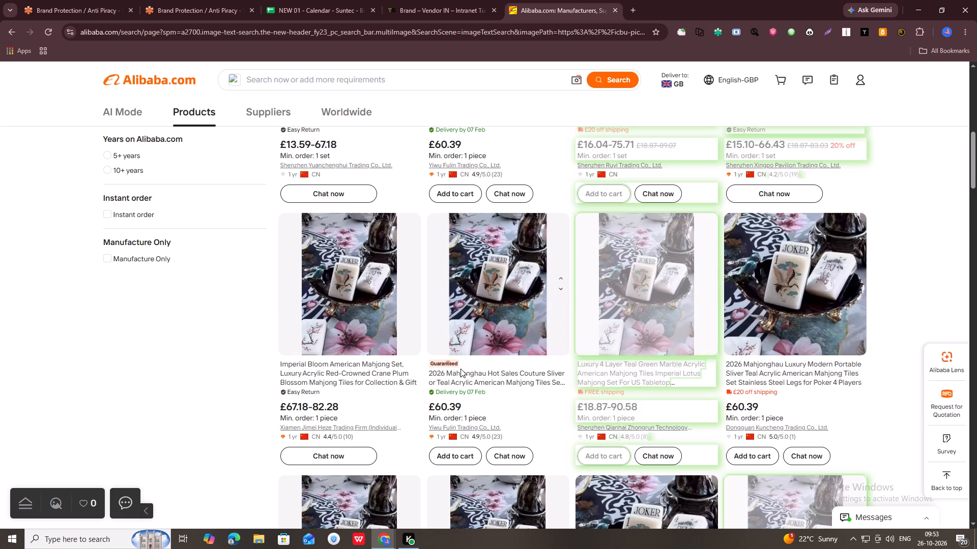
{"action": "scroll", "coordinate": [471, 383], "scroll_direction": "up", "scroll_amount": 4}
{"action": "scroll", "coordinate": [471, 383], "scroll_direction": "down", "scroll_amount": 4}
{"action": "right_click", "coordinate": [374, 377]}
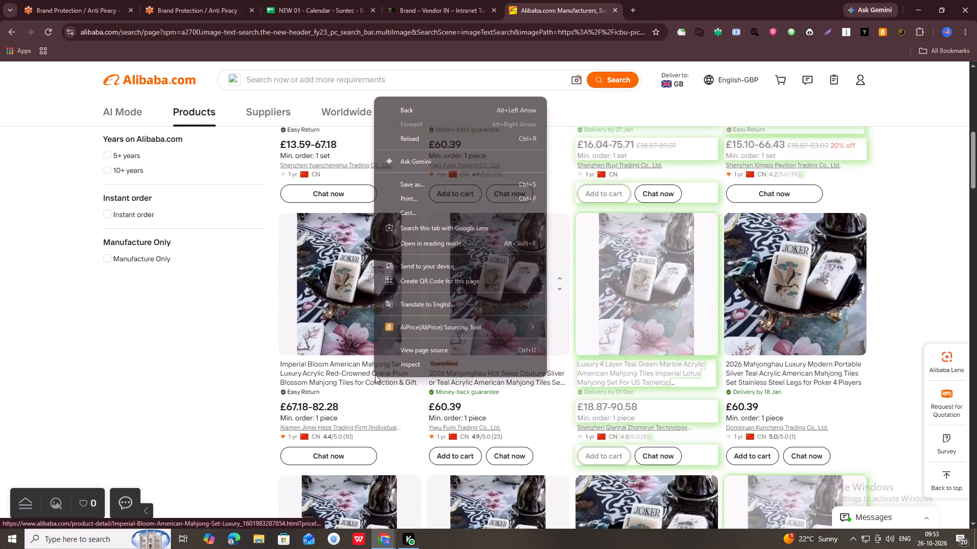
{"action": "right_click", "coordinate": [350, 376]}
{"action": "left_click", "coordinate": [400, 302]}
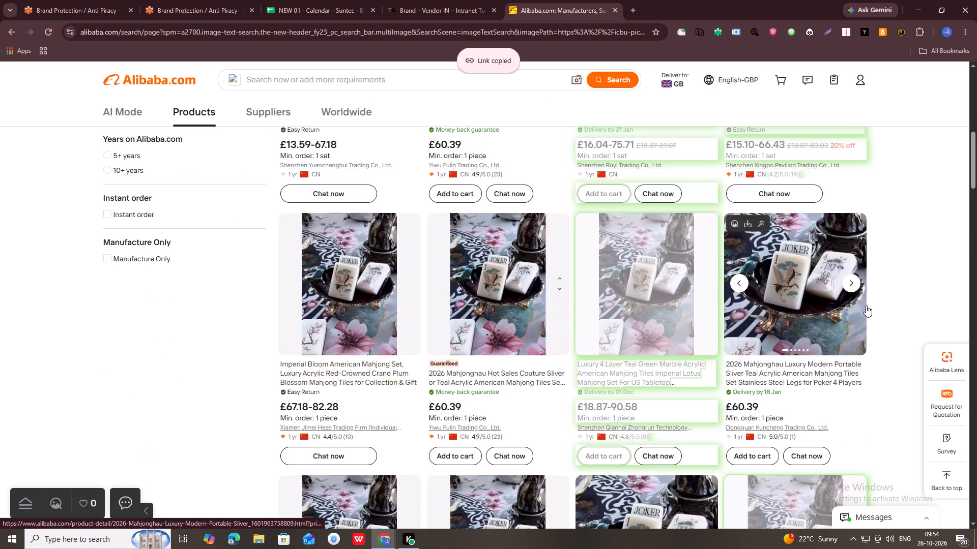
{"action": "key", "text": "alt+Tab"}
{"action": "key", "text": "ctrl+v"}
{"action": "key", "text": "Down"}
Record the link of the unmarked 2026 Mahjonghau Hot Sales Couture listing by Yiwu Fulin Trading in row 101474.
{"action": "key", "text": "alt+Tab"}
{"action": "key", "text": "Right"}
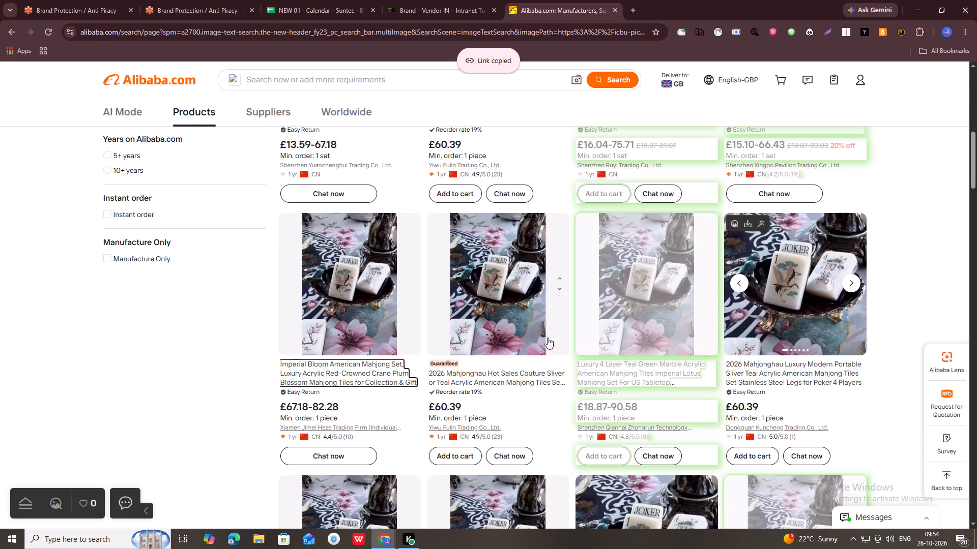
{"action": "right_click", "coordinate": [476, 378]}
{"action": "left_click", "coordinate": [543, 304]}
{"action": "key", "text": "alt+Tab"}
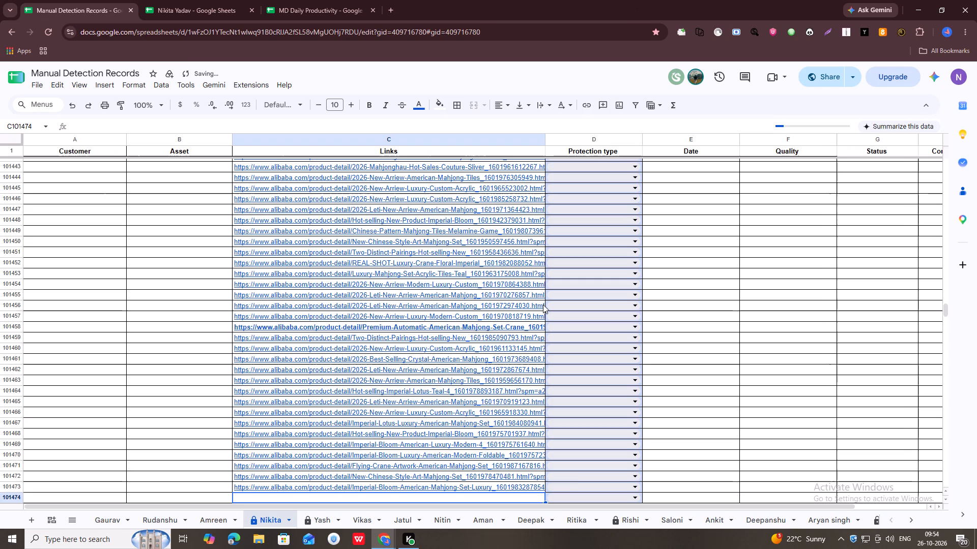
{"action": "key", "text": "ctrl+v"}
{"action": "key", "text": "Down"}
Record the link of the unmarked 2026 Mahjonghau Luxury Modern Portable listing by Dongguan Kuncheng Trading in row 101475.
{"action": "key", "text": "alt+Tab"}
{"action": "key", "text": "Right"}
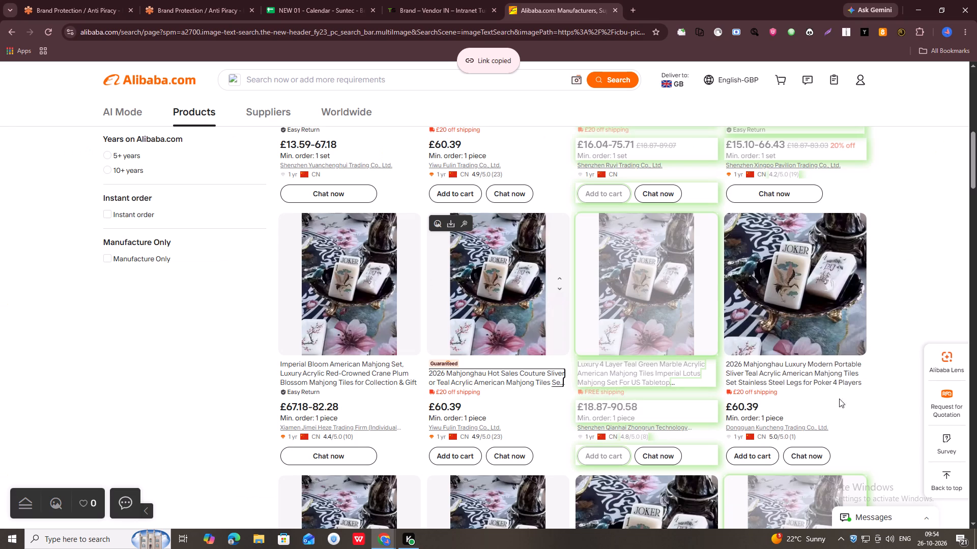
{"action": "right_click", "coordinate": [817, 384]}
{"action": "left_click", "coordinate": [859, 306]}
{"action": "key", "text": "alt+Tab"}
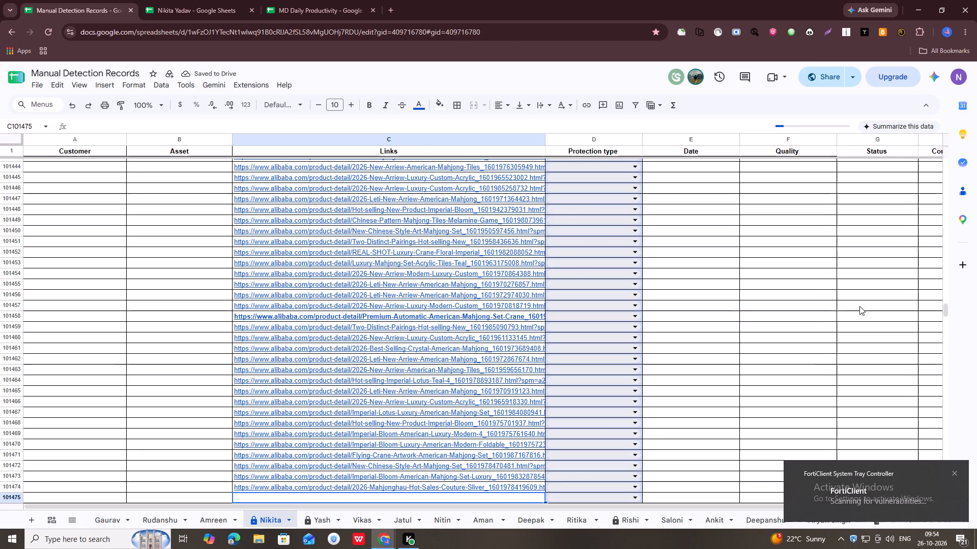
{"action": "key", "text": "ctrl+v"}
{"action": "key", "text": "Down"}
Record the link of the first unmarked Luxury 4 Layer Teal Green Marble listing by Shenzhen Qianhai Zhongrun Technology in row 101476.
{"action": "key", "text": "alt+Tab"}
{"action": "key", "text": "Down"}
{"action": "scroll", "coordinate": [671, 368], "scroll_direction": "down", "scroll_amount": 5}
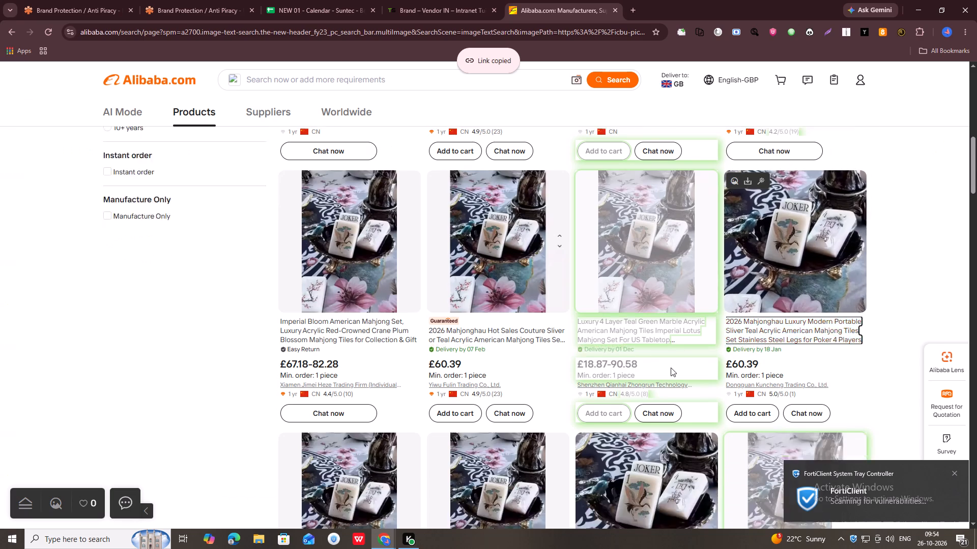
{"action": "right_click", "coordinate": [355, 365]}
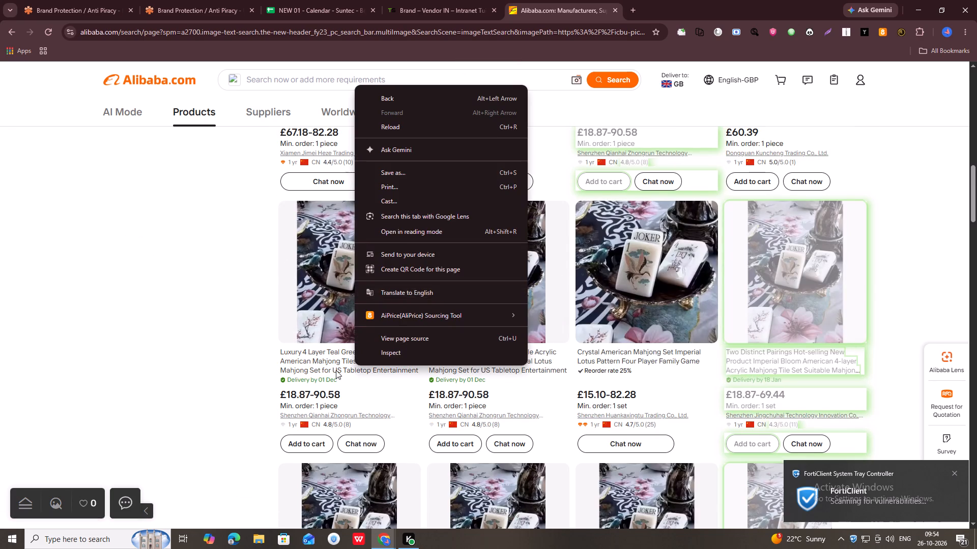
{"action": "right_click", "coordinate": [336, 370]}
{"action": "left_click", "coordinate": [375, 298]}
{"action": "key", "text": "alt+Tab"}
{"action": "key", "text": "ctrl+v"}
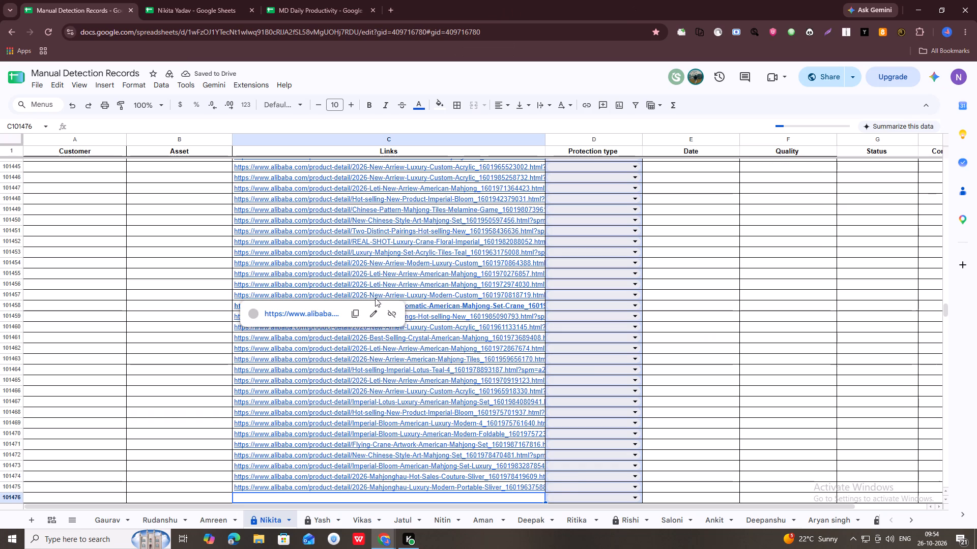
{"action": "key", "text": "ctrl+shift+Up"}
{"action": "key", "text": "Down"}
Record the link of the second unmarked Luxury 4 Layer Teal Green Marble listing by Shenzhen Qianhai Zhongrun Technology in row 101477.
{"action": "key", "text": "alt+Tab"}
{"action": "key", "text": "Right"}
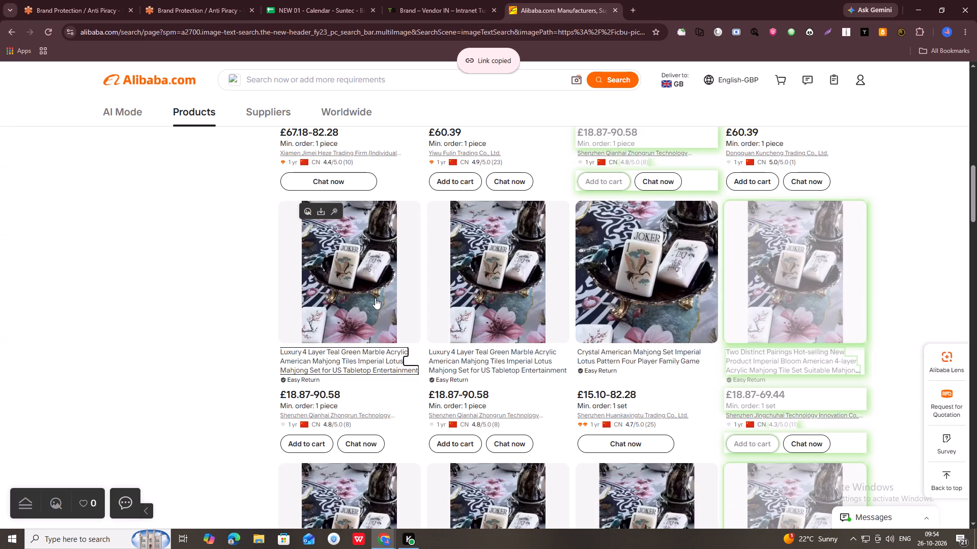
{"action": "right_click", "coordinate": [500, 359]}
{"action": "left_click", "coordinate": [558, 287]}
{"action": "key", "text": "alt+Tab"}
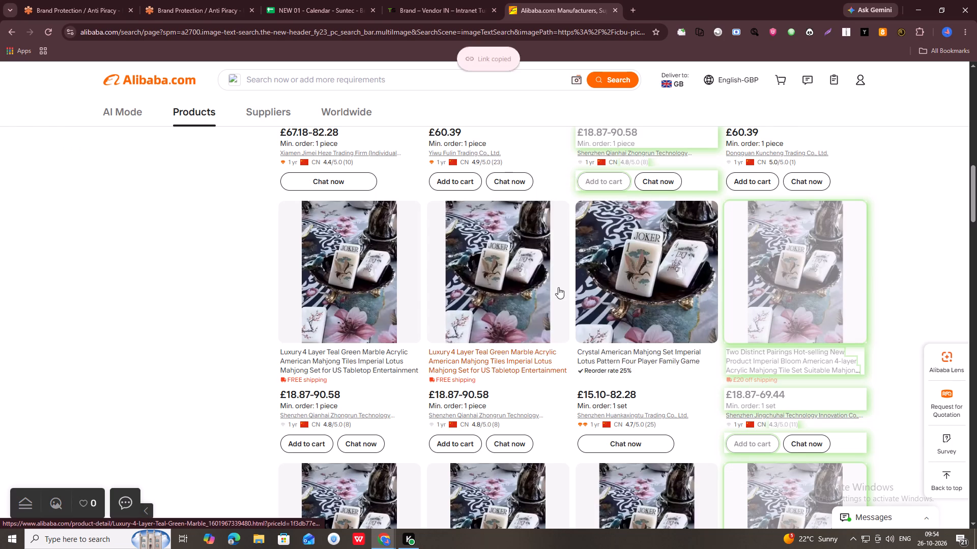
{"action": "key", "text": "ctrl+v"}
{"action": "key", "text": "Down"}
Record the link of the unmarked Crystal American Mahjong Set Imperial Lotus Pattern listing in row 101478.
{"action": "key", "text": "alt+Tab"}
{"action": "right_click", "coordinate": [619, 357]}
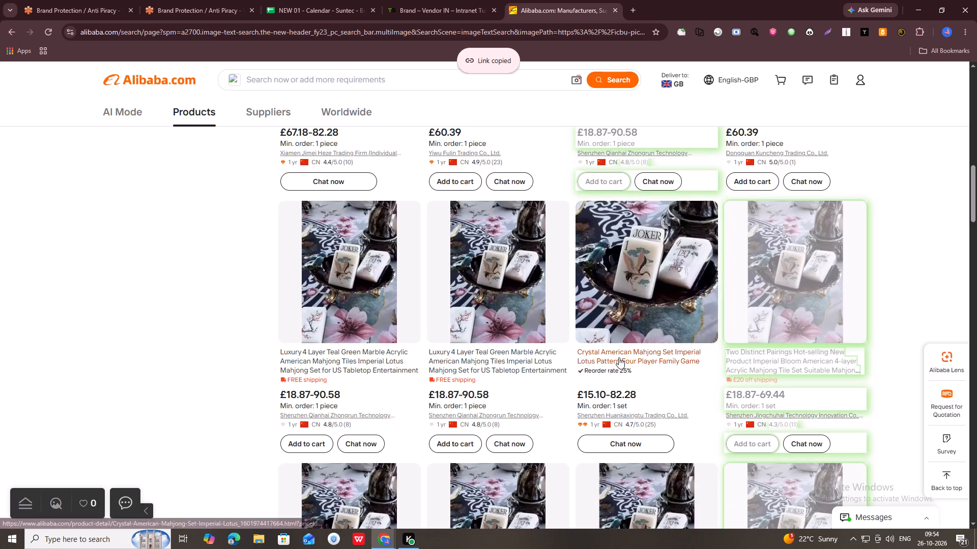
{"action": "left_click", "coordinate": [665, 285]}
{"action": "key", "text": "alt+Tab"}
{"action": "key", "text": "ctrl+v"}
{"action": "key", "text": "Down"}
Record the link of the unmarked New Blue Green White American Mahjong listing by Shenzhen Linyuntong Technology in row 101479.
{"action": "key", "text": "alt+Tab"}
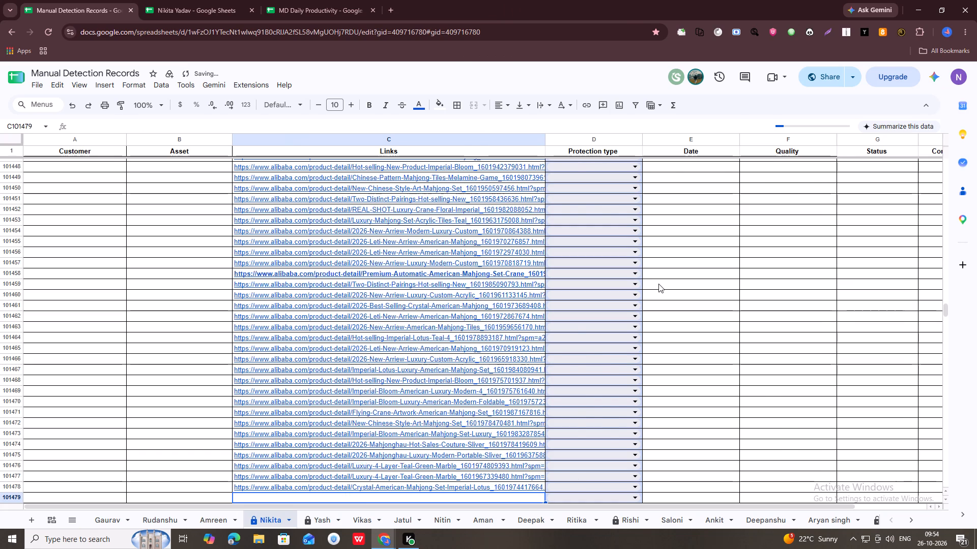
{"action": "key", "text": "Down"}
{"action": "scroll", "coordinate": [657, 324], "scroll_direction": "down", "scroll_amount": 6}
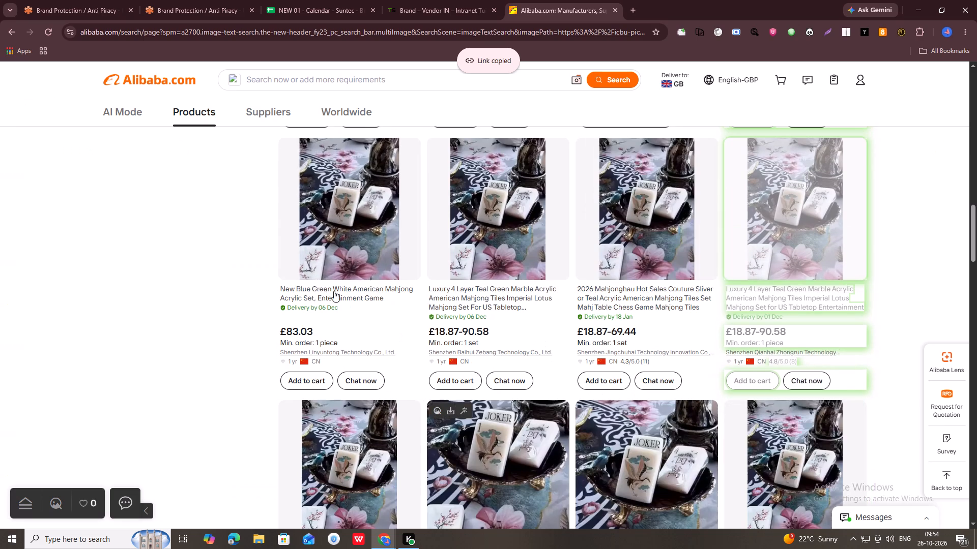
{"action": "right_click", "coordinate": [333, 290]}
{"action": "left_click", "coordinate": [364, 398]}
{"action": "key", "text": "alt+Tab"}
{"action": "key", "text": "ctrl+v"}
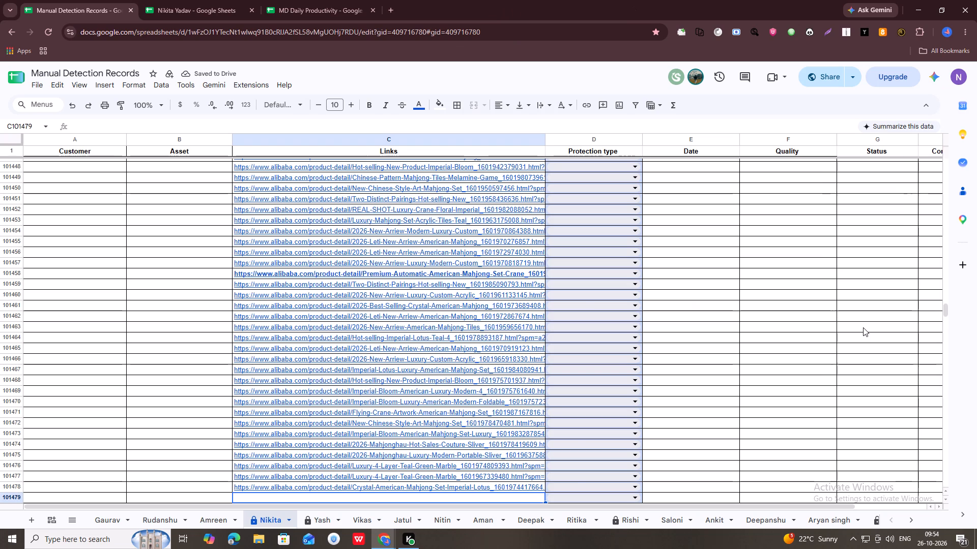
{"action": "key", "text": "Down"}
Record the link of the unmarked Luxury 4 Layer Teal Green Marble listing by Shenzhen Baihui Zebang Technology in row 101480.
{"action": "key", "text": "alt+Tab"}
{"action": "key", "text": "Right"}
{"action": "right_click", "coordinate": [485, 301]}
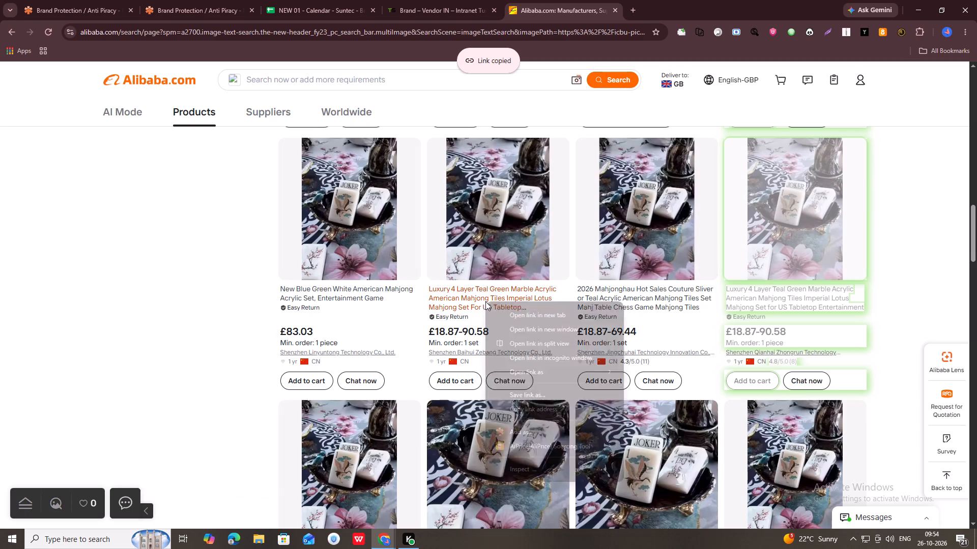
{"action": "left_click", "coordinate": [521, 410]}
{"action": "key", "text": "alt+Tab"}
{"action": "key", "text": "ctrl+v"}
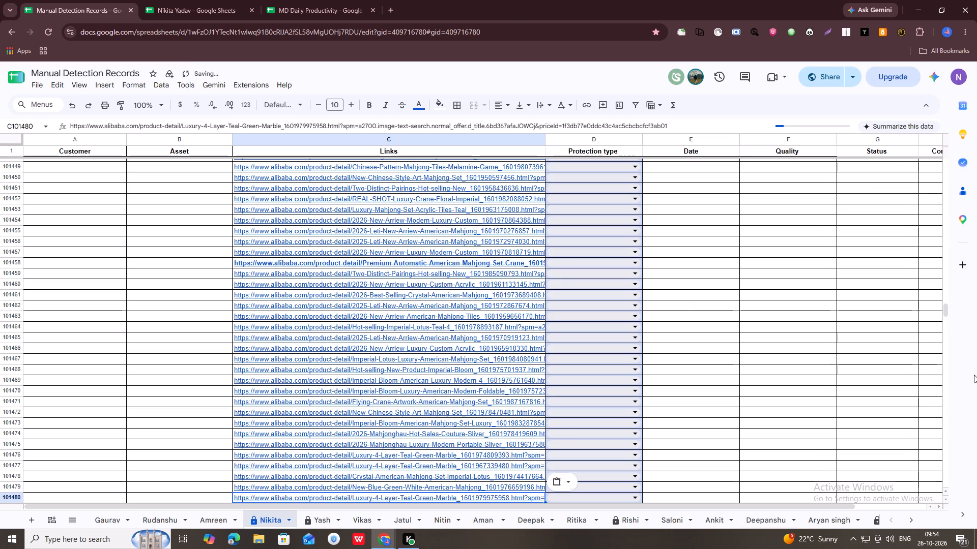
{"action": "key", "text": "Down"}
Record the link of the unmarked 2026 Mahjonghau Hot Sales Couture listing by Shenzhen Jingchuhai Technology in the next empty row.
{"action": "key", "text": "alt+Tab"}
{"action": "key", "text": "Right"}
{"action": "right_click", "coordinate": [647, 302]}
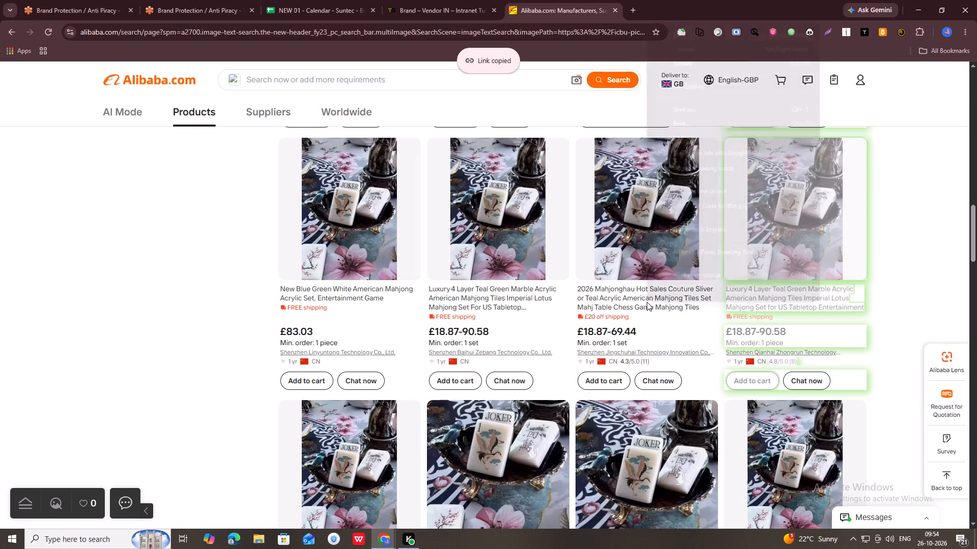
{"action": "right_click", "coordinate": [641, 298]}
{"action": "left_click", "coordinate": [662, 403]}
{"action": "key", "text": "alt+Tab"}
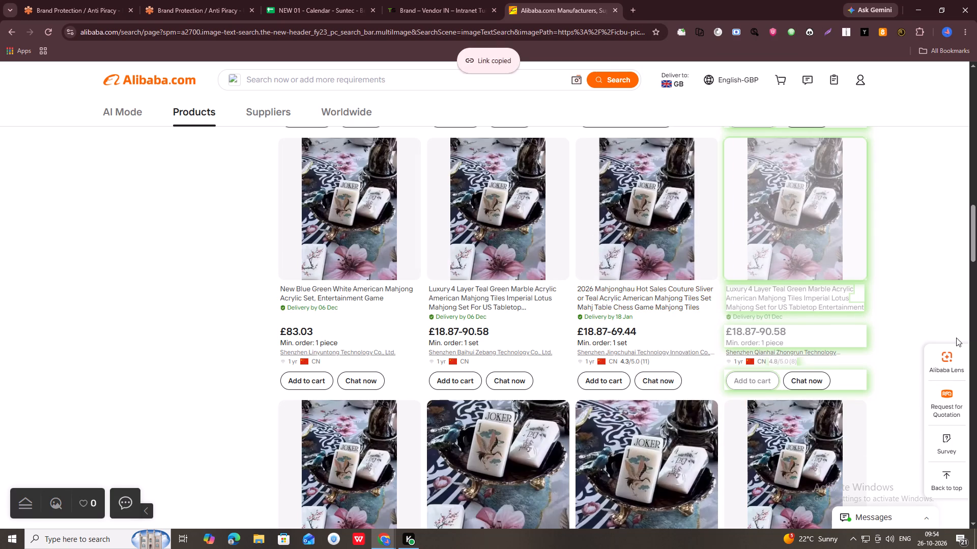
{"action": "key", "text": "ctrl+v"}
{"action": "key", "text": "Down"}
Record the link of the unmarked 2026 Leti New Arriew American Mahjong Tiles listing in row 101482.
{"action": "key", "text": "alt+Tab"}
{"action": "key", "text": "Down"}
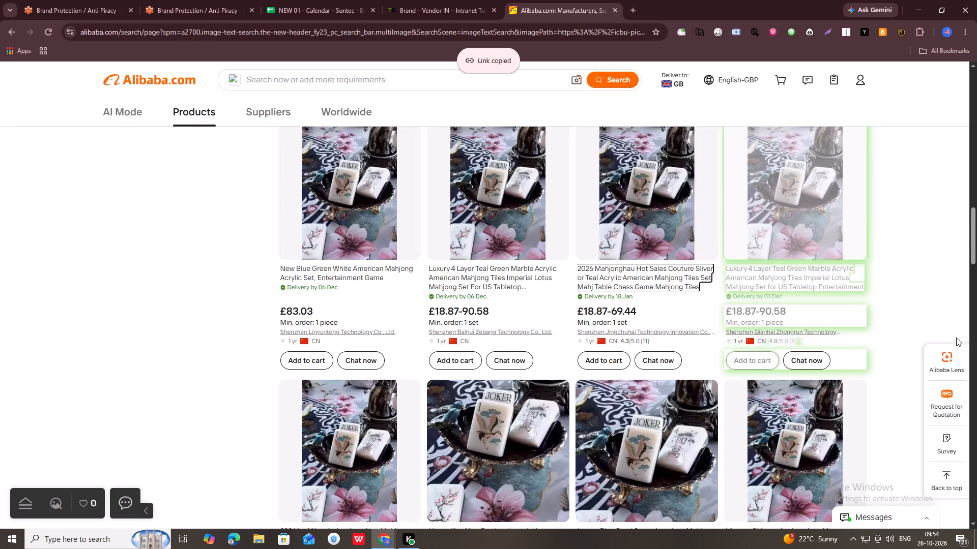
{"action": "scroll", "coordinate": [707, 305], "scroll_direction": "down", "scroll_amount": 4}
{"action": "right_click", "coordinate": [346, 341]}
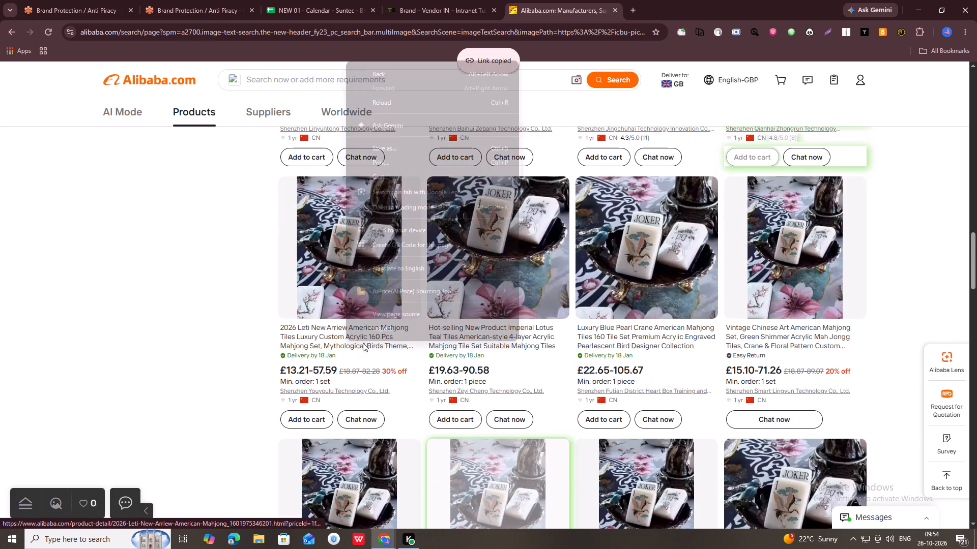
{"action": "right_click", "coordinate": [336, 335]}
{"action": "left_click", "coordinate": [362, 445]}
{"action": "key", "text": "alt+Tab"}
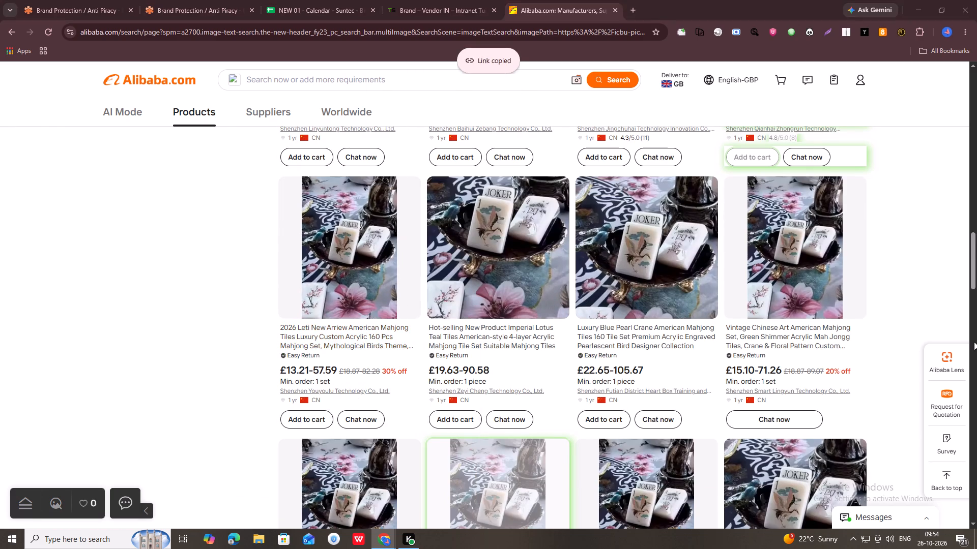
{"action": "key", "text": "ctrl+v"}
{"action": "key", "text": "Down"}
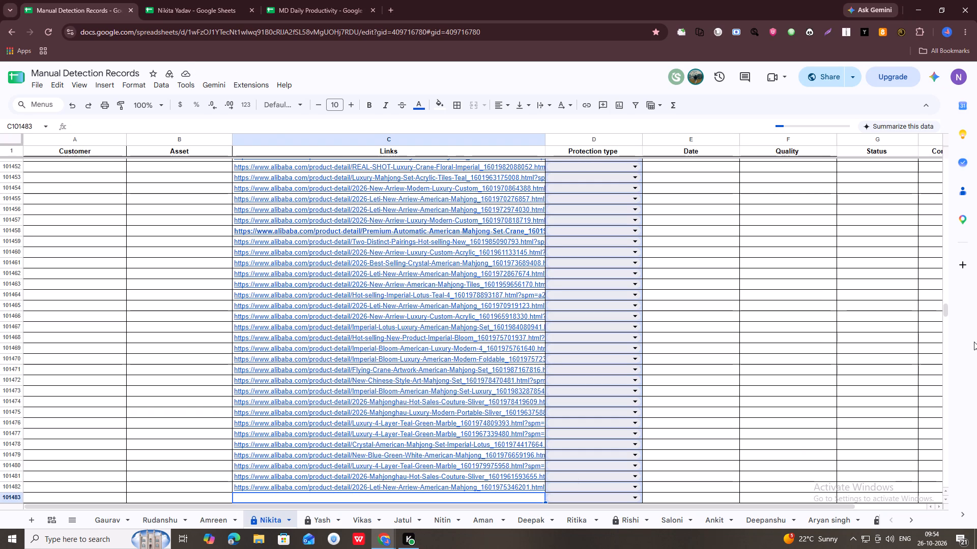
Record the link of the unmarked Hot-selling New Product Imperial Lotus listing by Shenzhen Zeyi Cheng Technology in row 101483.
{"action": "key", "text": "alt+Tab"}
{"action": "key", "text": "Right"}
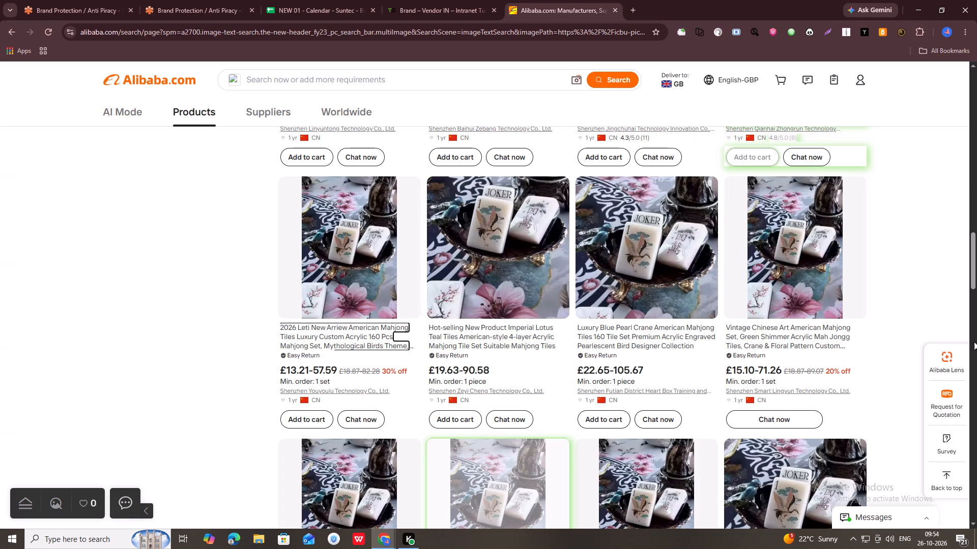
{"action": "right_click", "coordinate": [510, 328]}
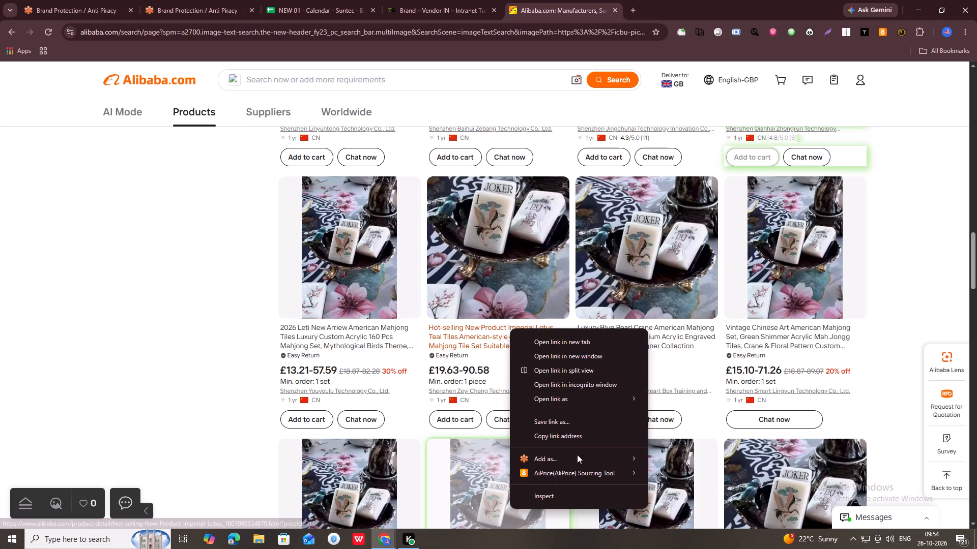
{"action": "left_click", "coordinate": [574, 439]}
{"action": "key", "text": "alt+Tab"}
{"action": "key", "text": "ctrl+v"}
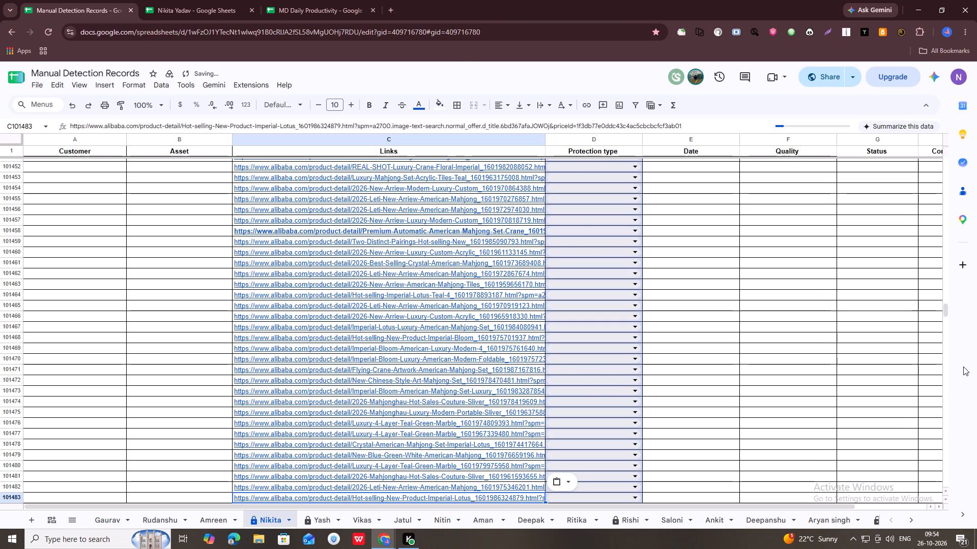
{"action": "key", "text": "Down"}
Record the link of the unmarked Luxury Blue Pearl Crane American Mahjong Tiles listing in row 101484.
{"action": "key", "text": "alt+Tab"}
{"action": "key", "text": "Right"}
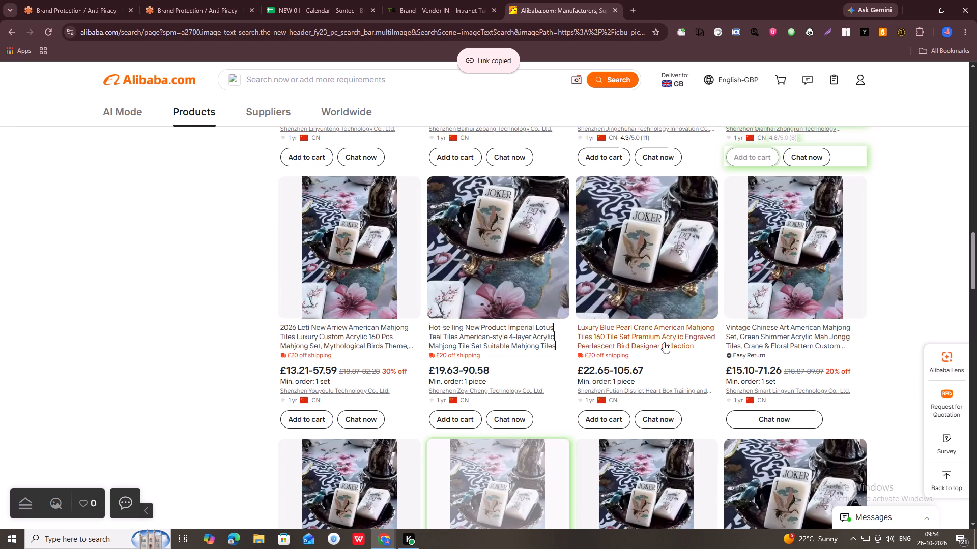
{"action": "right_click", "coordinate": [664, 342]}
{"action": "left_click", "coordinate": [693, 448]}
{"action": "key", "text": "alt+Tab"}
{"action": "key", "text": "ctrl+v"}
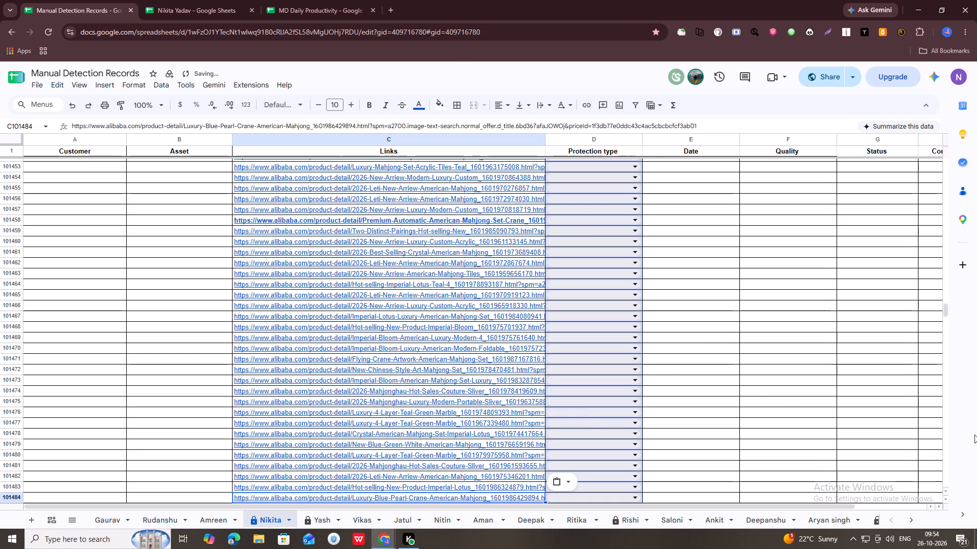
{"action": "key", "text": "Down"}
Record the link of the unmarked Vintage Chinese Art American Mahjong Set listing by Shenzhen Smart Lingyun Technology in row 101485.
{"action": "key", "text": "alt+Tab"}
{"action": "key", "text": "Down"}
{"action": "right_click", "coordinate": [797, 320]}
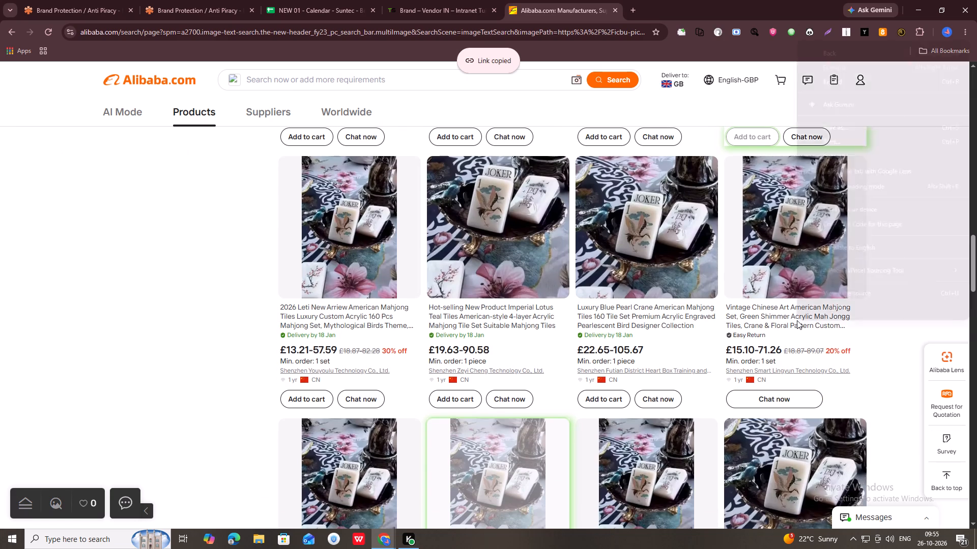
{"action": "right_click", "coordinate": [784, 319]}
{"action": "left_click", "coordinate": [813, 424]}
{"action": "key", "text": "alt+Tab"}
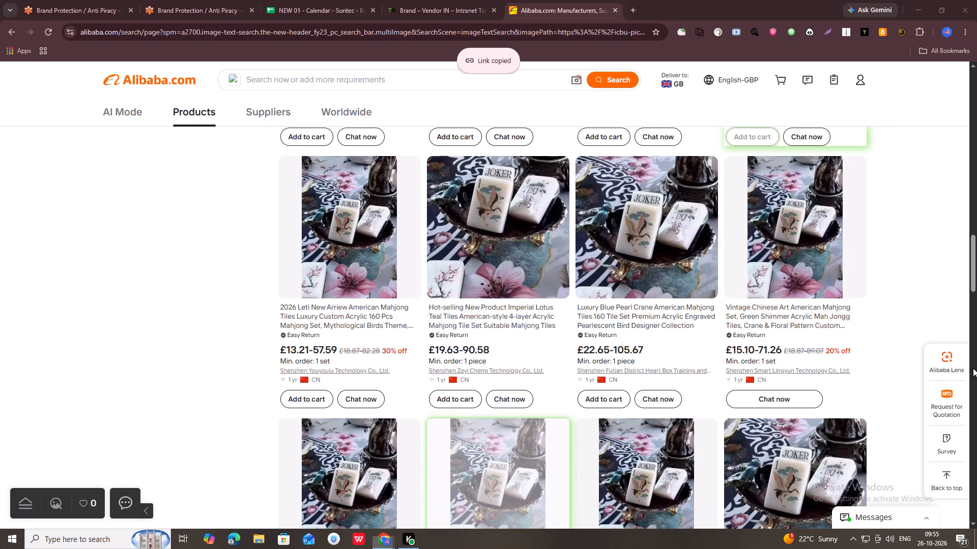
{"action": "key", "text": "ctrl+v"}
{"action": "key", "text": "ctrl+shift+Up"}
{"action": "key", "text": "Down"}
Record the link of the unmarked Hot-selling New Product Imperial Bloom listing by Shenzhen Ruyi Trading in row 101486.
{"action": "key", "text": "alt+Tab"}
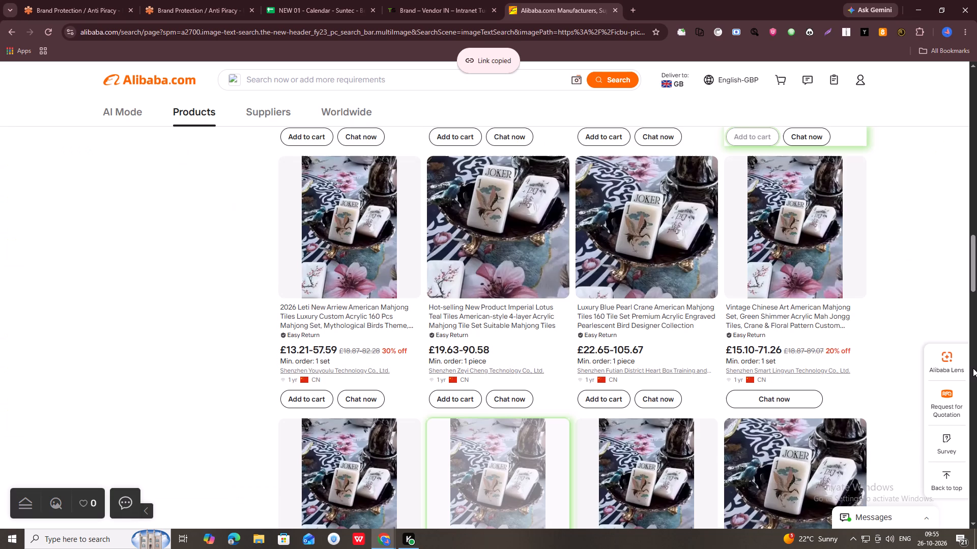
{"action": "key", "text": "Down"}
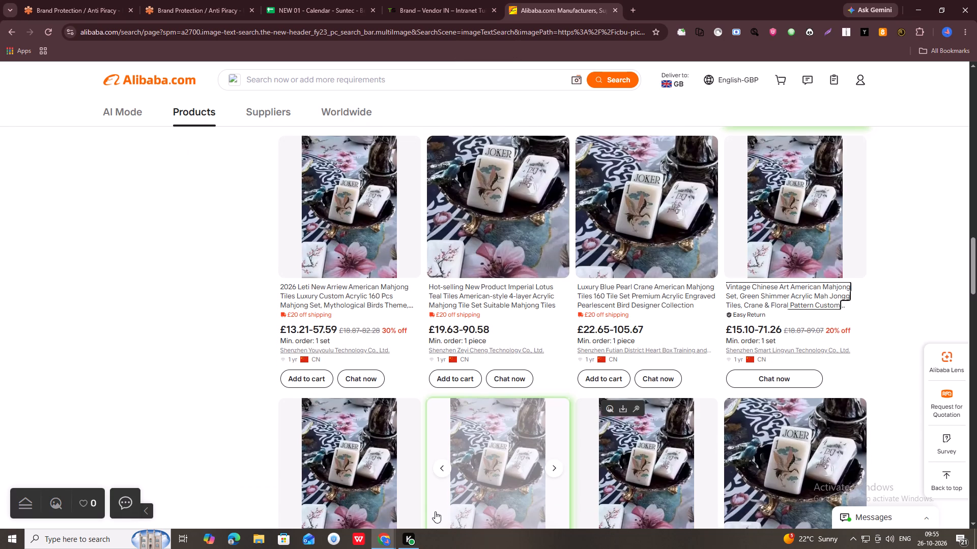
{"action": "scroll", "coordinate": [325, 468], "scroll_direction": "down", "scroll_amount": 4}
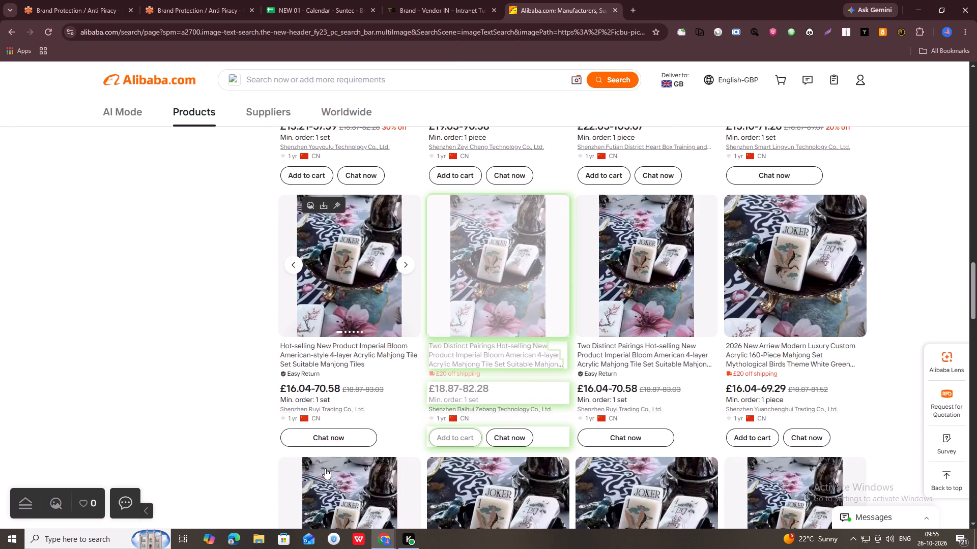
{"action": "right_click", "coordinate": [340, 351]}
{"action": "left_click", "coordinate": [381, 279]}
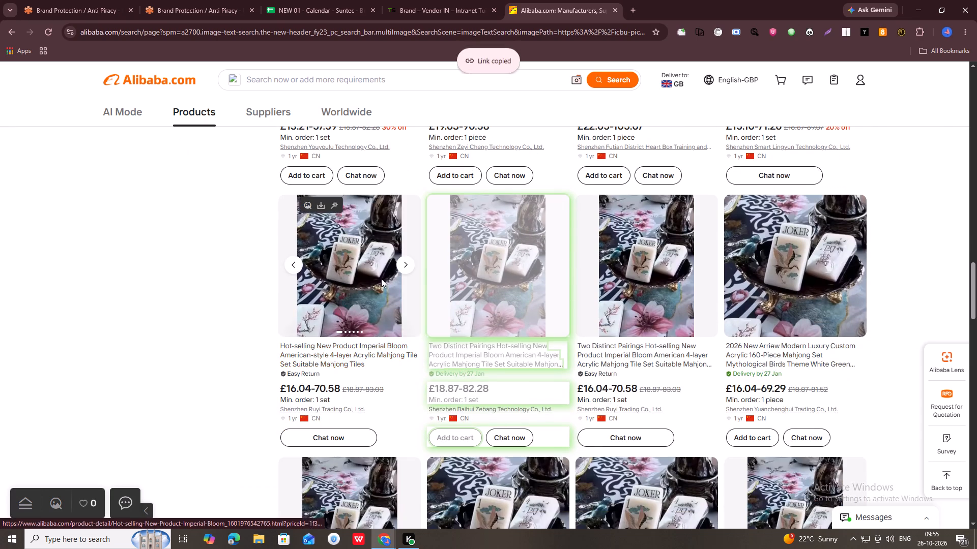
{"action": "key", "text": "alt+Tab"}
{"action": "key", "text": "ctrl+v"}
{"action": "key", "text": "Down"}
Record the link of the unmarked Two Distinct Pairings listing by Shenzhen Ruyi Trading in row 101487.
{"action": "key", "text": "alt+Tab"}
{"action": "key", "text": "Right"}
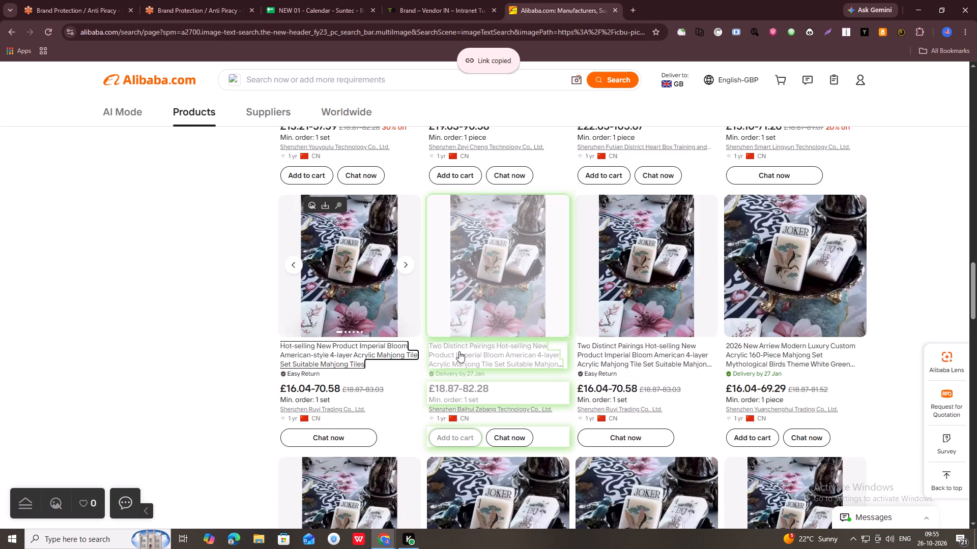
{"action": "right_click", "coordinate": [633, 355]}
{"action": "left_click", "coordinate": [675, 283]}
{"action": "key", "text": "alt+Tab"}
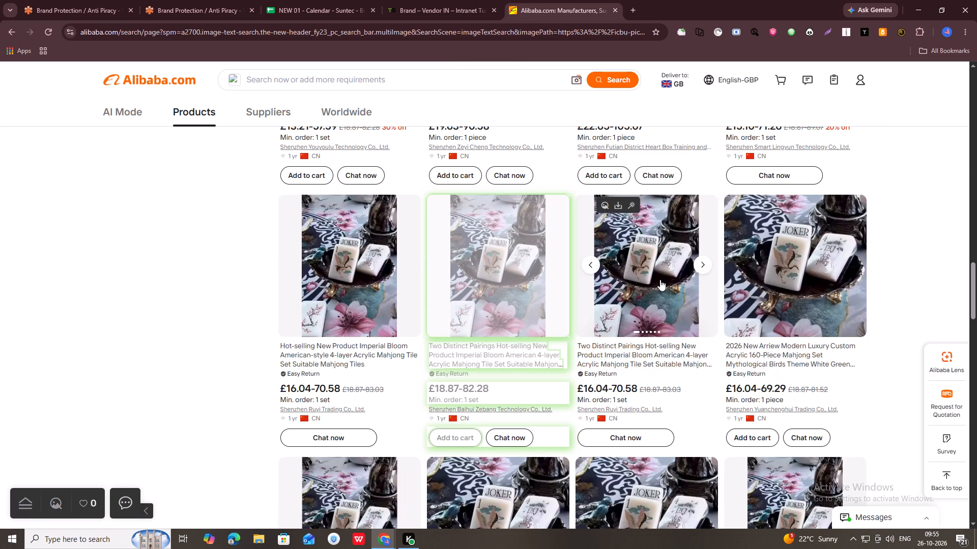
{"action": "key", "text": "ctrl+v"}
{"action": "key", "text": "Down"}
Record the link of the £16.04-69.29 2026 New Arriew Modern Luxury Custom listing by Shenzhen Yuanchenghui Trading in row 101488.
{"action": "key", "text": "alt+Tab"}
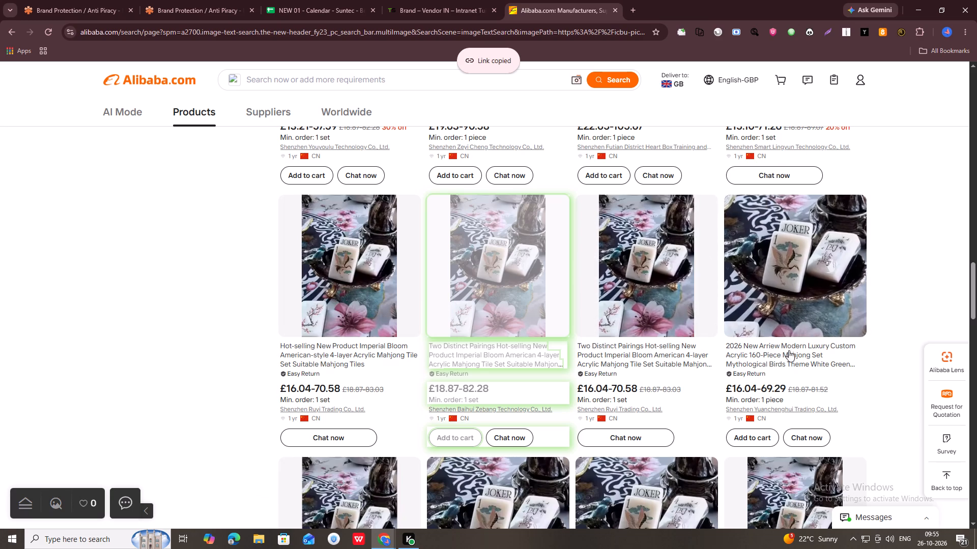
{"action": "right_click", "coordinate": [786, 361]}
{"action": "left_click", "coordinate": [827, 289]}
{"action": "key", "text": "alt+Tab"}
{"action": "key", "text": "ctrl+v"}
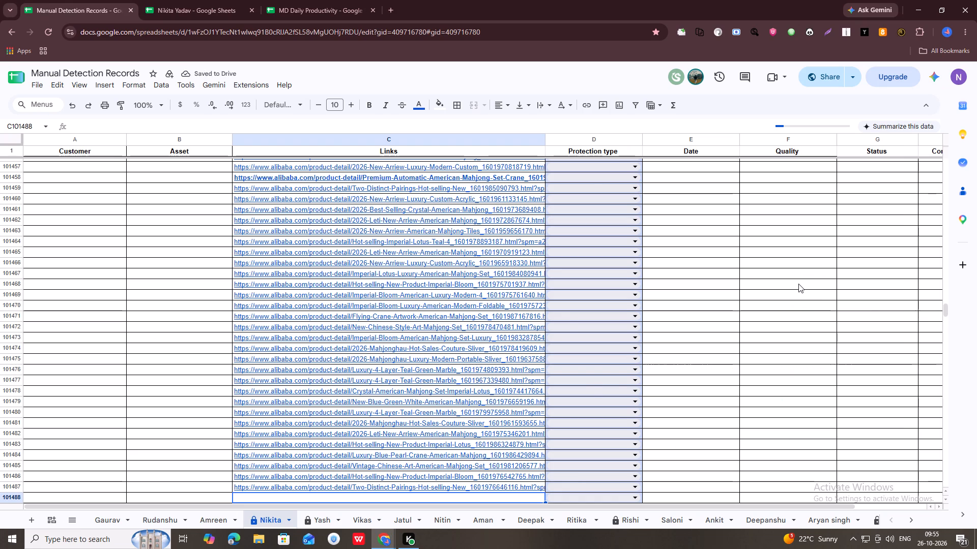
{"action": "key", "text": "Down"}
Record the link of the unmarked New Chinese Style Art Mahjong Set listing by Shenzhen Zhongyixin Supply Chain in row 101489.
{"action": "key", "text": "alt+Tab"}
{"action": "key", "text": "Down"}
{"action": "scroll", "coordinate": [727, 301], "scroll_direction": "down", "scroll_amount": 5}
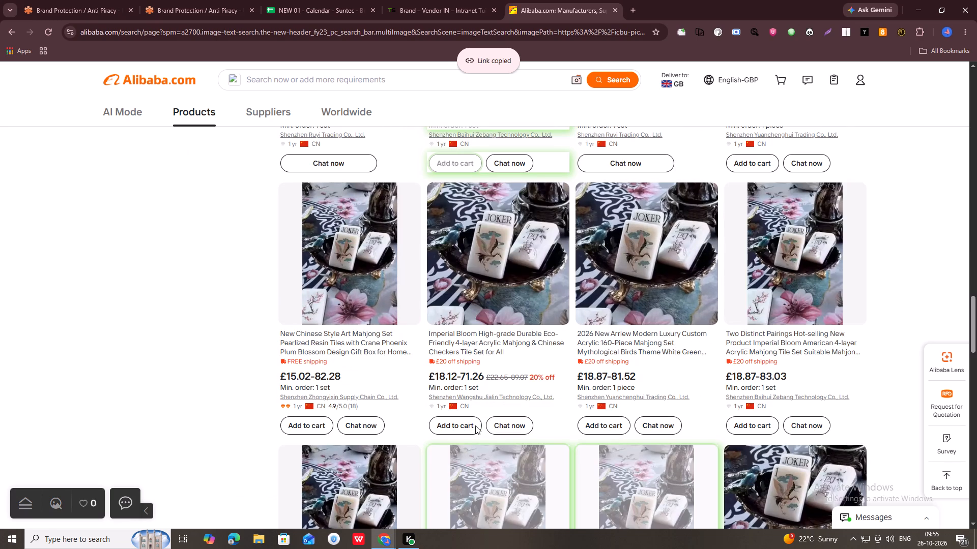
{"action": "right_click", "coordinate": [319, 343]}
{"action": "left_click", "coordinate": [342, 452]}
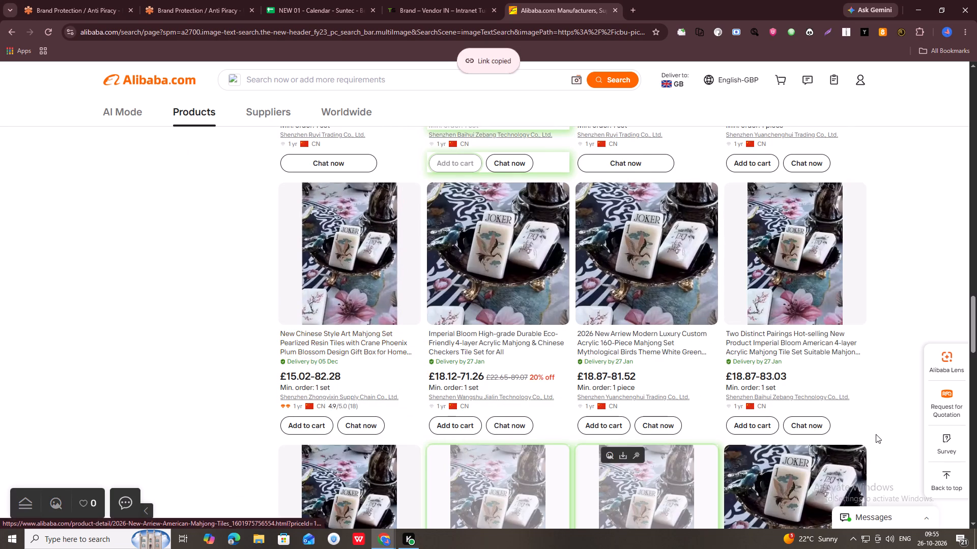
{"action": "key", "text": "alt+Tab"}
{"action": "key", "text": "ctrl+v"}
{"action": "key", "text": "Down"}
Record the link of the unmarked Imperial Bloom High-grade Durable listing by Shenzhen Wangshu Jialin Technology in row 101490.
{"action": "key", "text": "alt+Tab"}
{"action": "key", "text": "Right"}
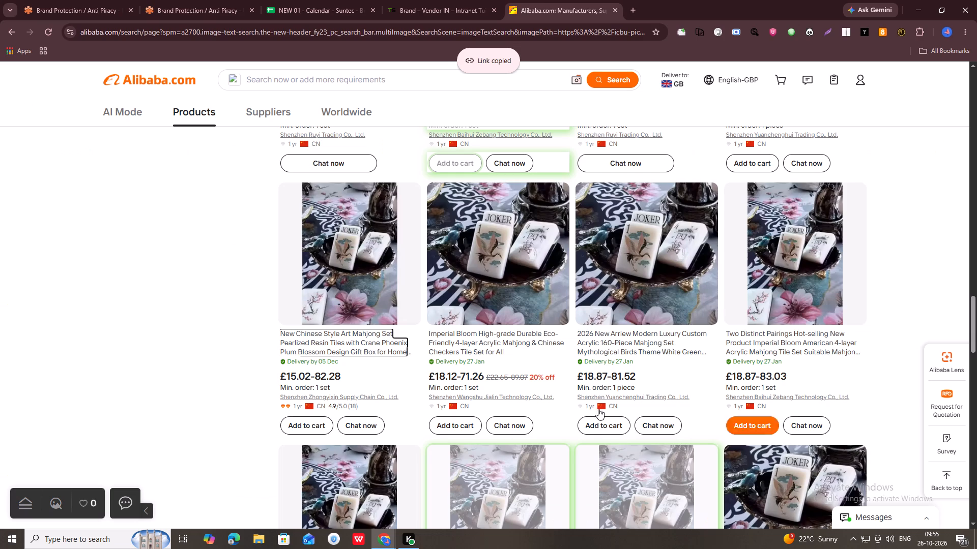
{"action": "right_click", "coordinate": [516, 343]}
{"action": "left_click", "coordinate": [556, 447]}
{"action": "key", "text": "alt+Tab"}
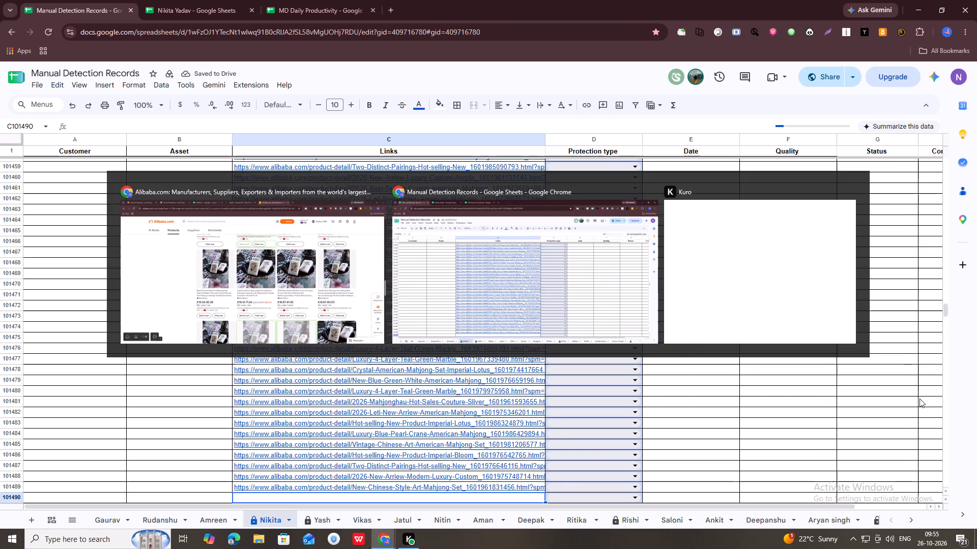
{"action": "key", "text": "ctrl+v"}
{"action": "key", "text": "Down"}
Record the link of the £18.87-81.52 2026 New Arriew Modern Luxury Custom listing by Shenzhen Yuanchenghui Trading in row 101491.
{"action": "key", "text": "alt+Tab"}
{"action": "key", "text": "Right"}
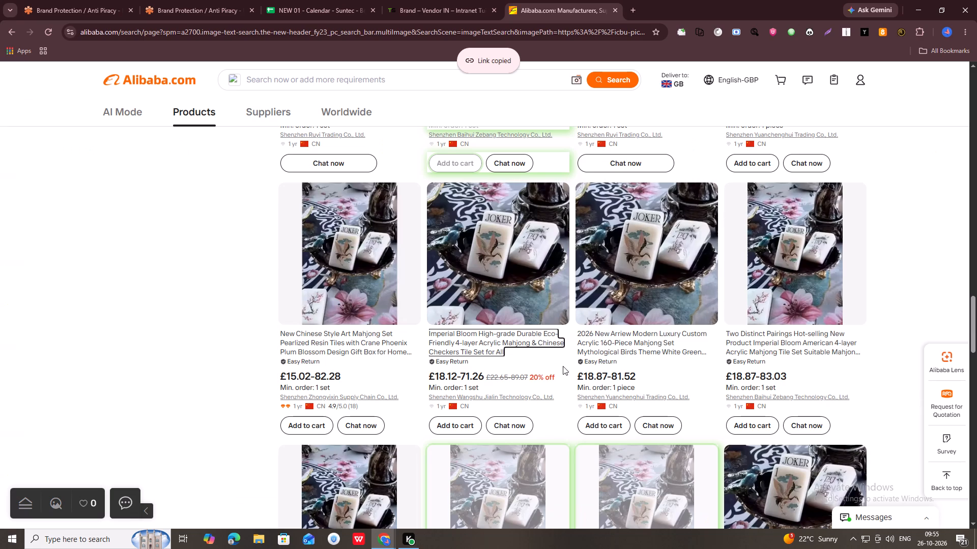
{"action": "right_click", "coordinate": [620, 344]}
{"action": "left_click", "coordinate": [648, 448]}
{"action": "key", "text": "alt+Tab"}
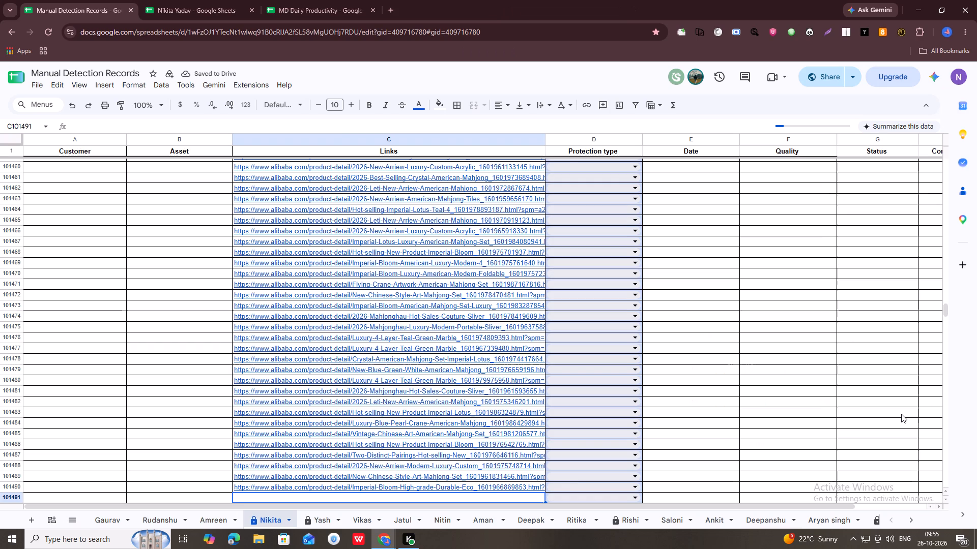
{"action": "key", "text": "ctrl+v"}
{"action": "key", "text": "Down"}
Record the link of the unmarked Two Distinct Pairings listing by Shenzhen Baihui Zebang Technology in row 101492.
{"action": "key", "text": "alt+Tab"}
{"action": "key", "text": "Right"}
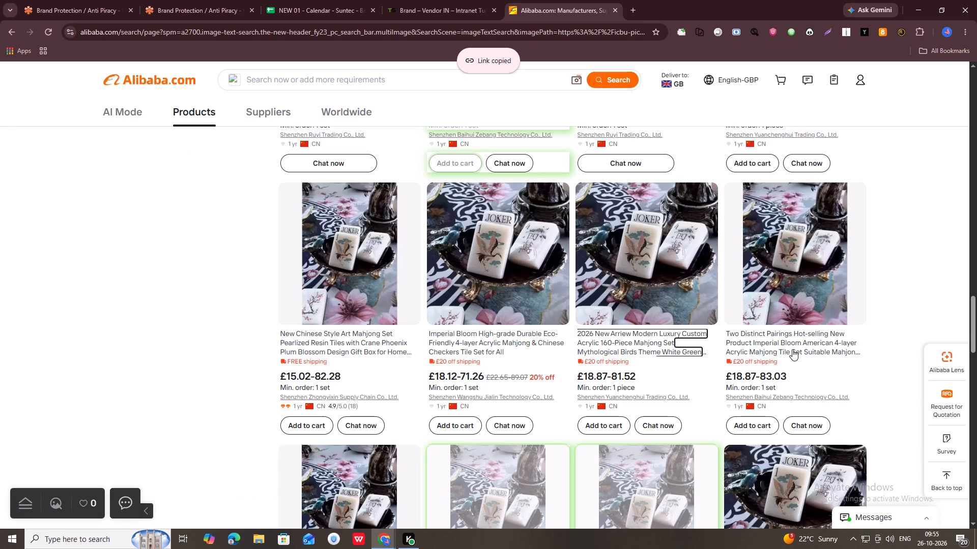
{"action": "right_click", "coordinate": [792, 349]}
{"action": "left_click", "coordinate": [834, 276]}
{"action": "key", "text": "alt+Tab"}
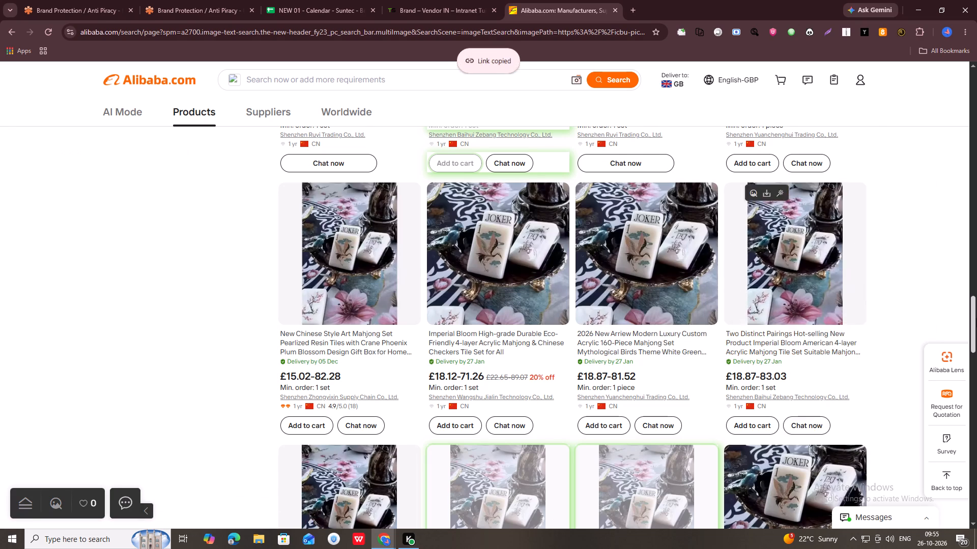
{"action": "key", "text": "ctrl+v"}
{"action": "key", "text": "Down"}
Record the link of the unmarked Hot-selling New Product Imperial Bloom listing by Shenzhen Yuanchenghui Trading in row 101493.
{"action": "key", "text": "alt+Tab"}
{"action": "key", "text": "Down"}
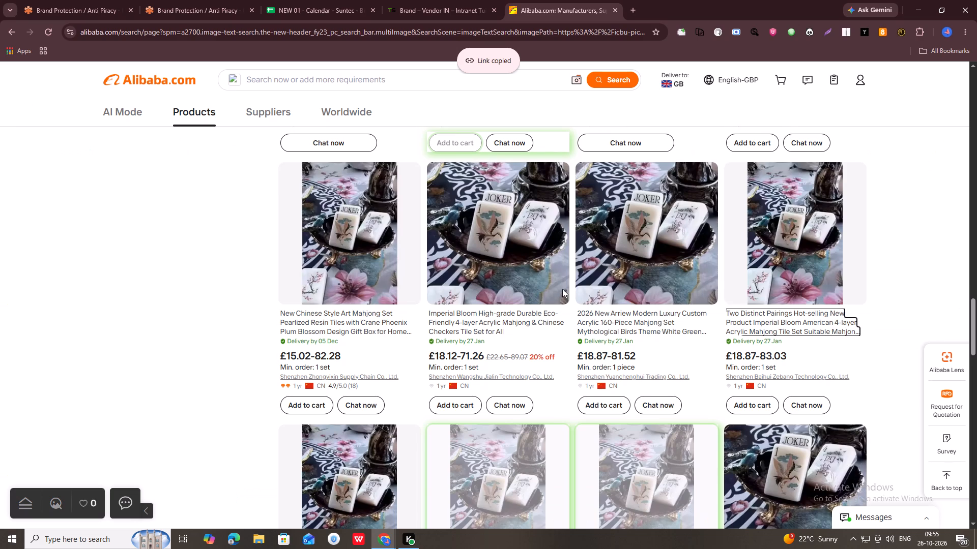
{"action": "scroll", "coordinate": [560, 278], "scroll_direction": "down", "scroll_amount": 5}
{"action": "right_click", "coordinate": [339, 335]}
{"action": "right_click", "coordinate": [332, 329]}
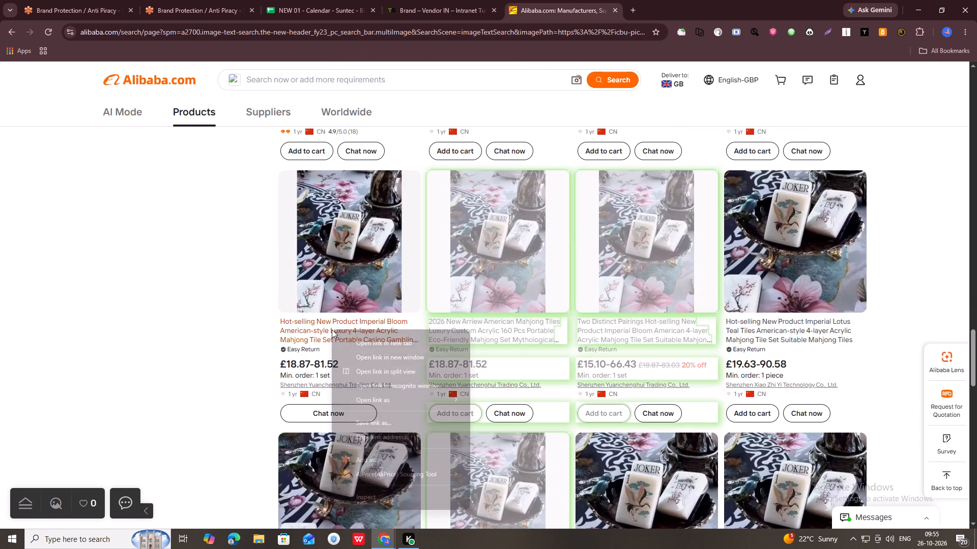
{"action": "left_click", "coordinate": [356, 437]}
{"action": "key", "text": "alt+Tab"}
{"action": "key", "text": "ctrl+v"}
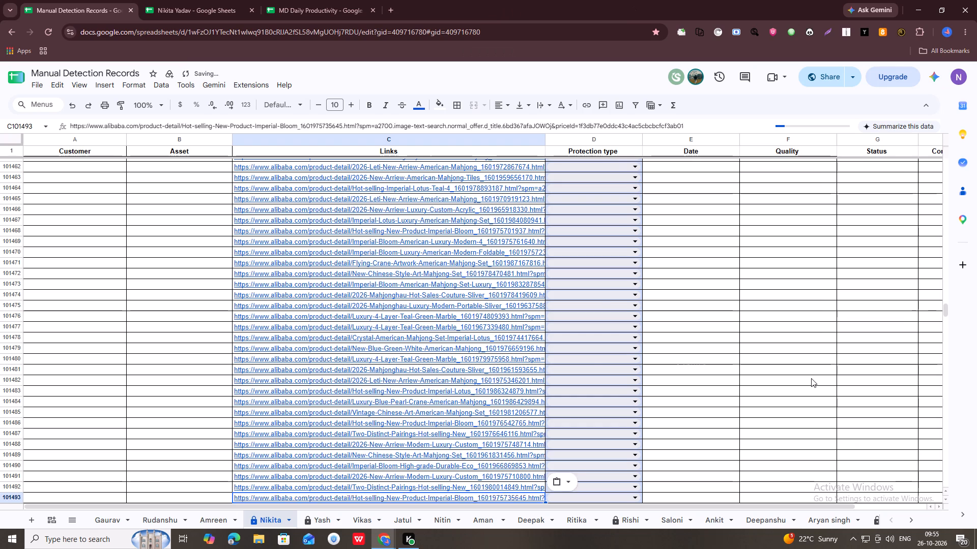
{"action": "key", "text": "Down"}
Record the link of the unmarked Hot-selling New Product Imperial Lotus listing by Shenzhen Xiao Zhi Yi Technology in row 101494.
{"action": "key", "text": "alt+Tab"}
{"action": "key", "text": "Right"}
{"action": "right_click", "coordinate": [790, 332]}
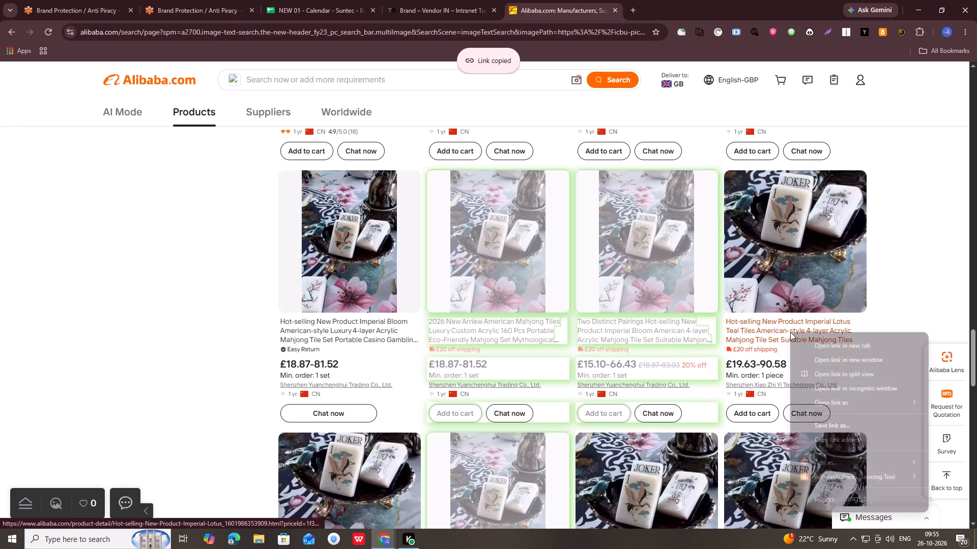
{"action": "left_click", "coordinate": [822, 435]}
{"action": "key", "text": "alt+Tab"}
{"action": "key", "text": "ctrl+v"}
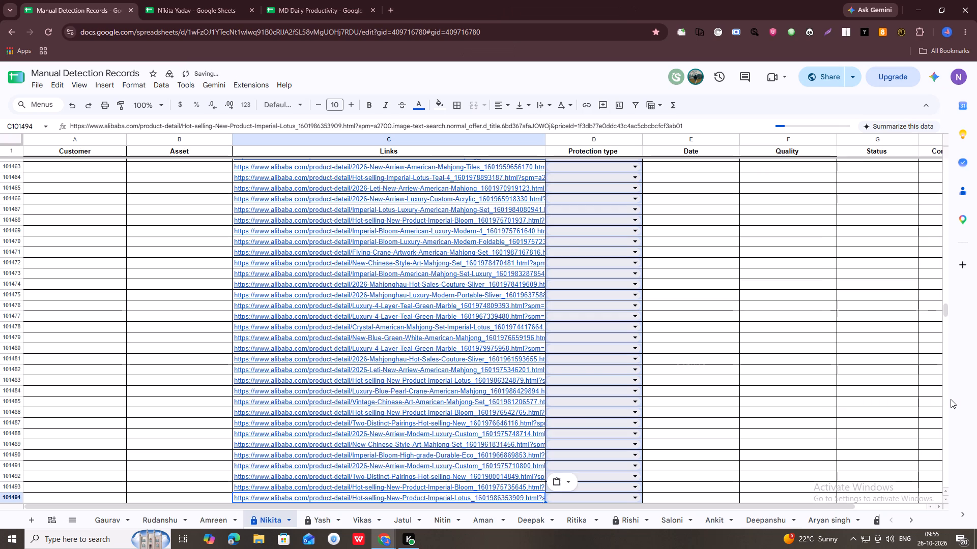
{"action": "key", "text": "Down"}
Record the link of the unmarked Luxurious Chinese Style Double Layer listing by Sichuan Hongyun Jiasheng Trading in row 101495.
{"action": "key", "text": "alt+Tab"}
{"action": "key", "text": "Down"}
{"action": "scroll", "coordinate": [623, 393], "scroll_direction": "down", "scroll_amount": 5}
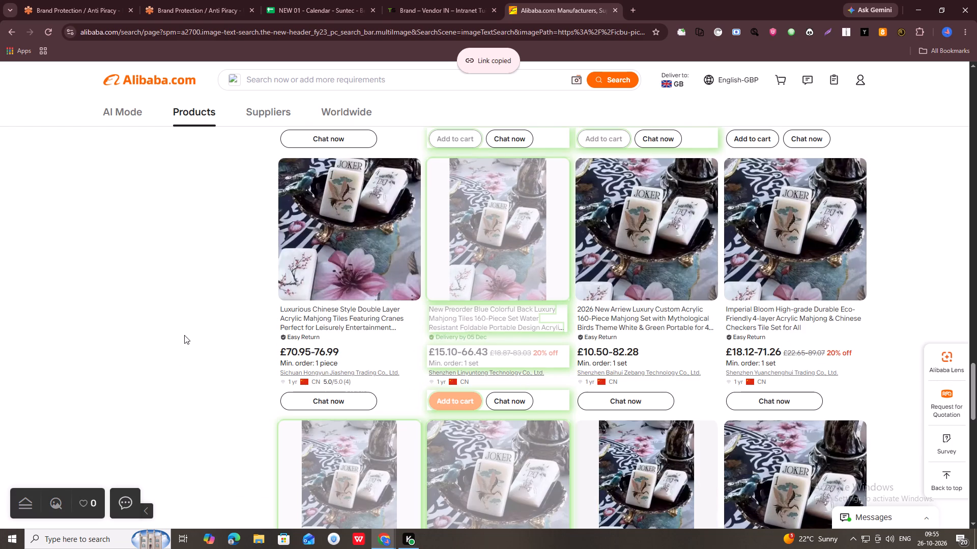
{"action": "right_click", "coordinate": [319, 317]}
{"action": "left_click", "coordinate": [342, 426]}
{"action": "key", "text": "alt+Tab"}
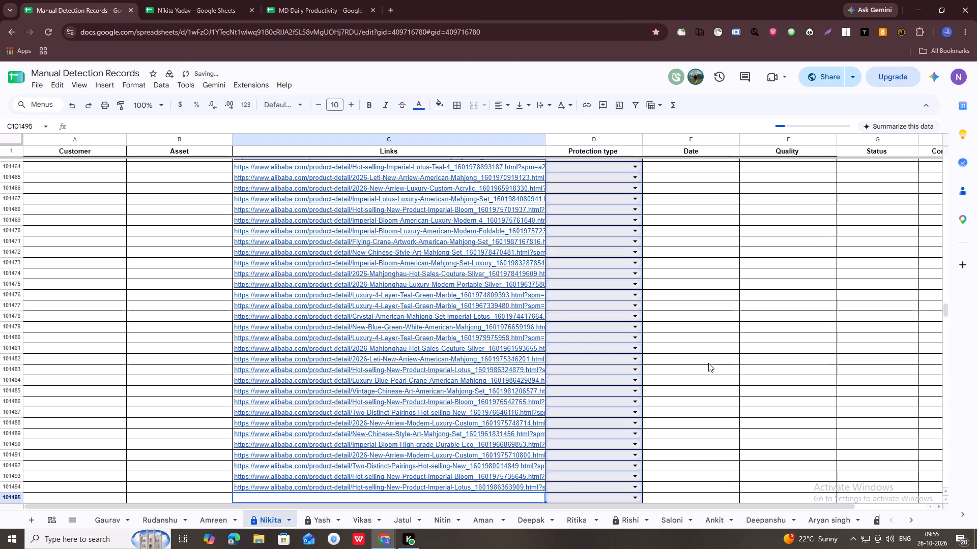
{"action": "key", "text": "ctrl+v"}
{"action": "key", "text": "Down"}
Record the link of the unmarked 2026 New Arriew Luxury Custom Acrylic listing by Shenzhen Baihui Zebang Technology in row 101496.
{"action": "key", "text": "alt+Tab"}
{"action": "key", "text": "Down"}
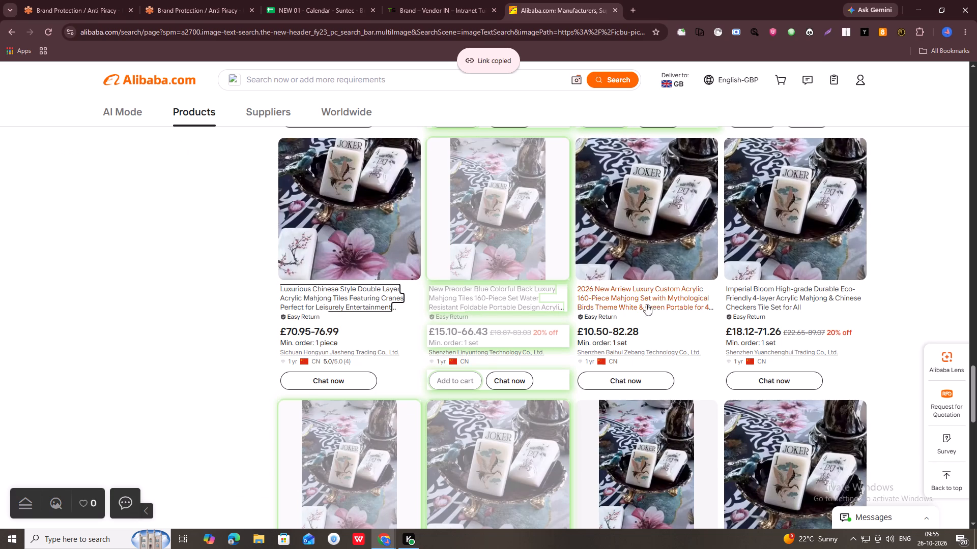
{"action": "right_click", "coordinate": [651, 302]}
{"action": "right_click", "coordinate": [640, 298]}
{"action": "left_click", "coordinate": [664, 408]}
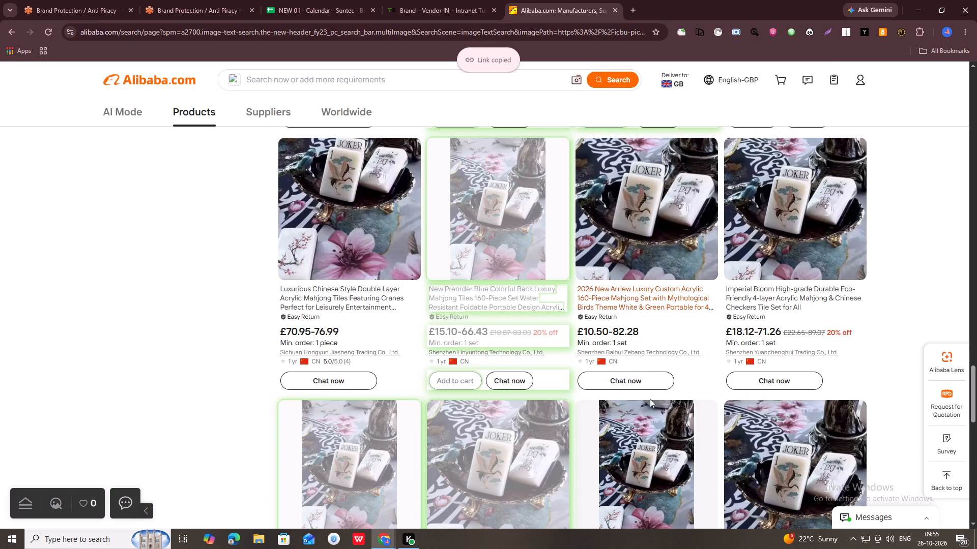
{"action": "key", "text": "alt+Tab"}
{"action": "key", "text": "ctrl+v"}
{"action": "key", "text": "Down"}
Record the link of the unmarked Imperial Bloom High-grade Durable listing by Shenzhen Yuanchenghui Trading in row 101497.
{"action": "key", "text": "alt+Tab"}
{"action": "key", "text": "Right"}
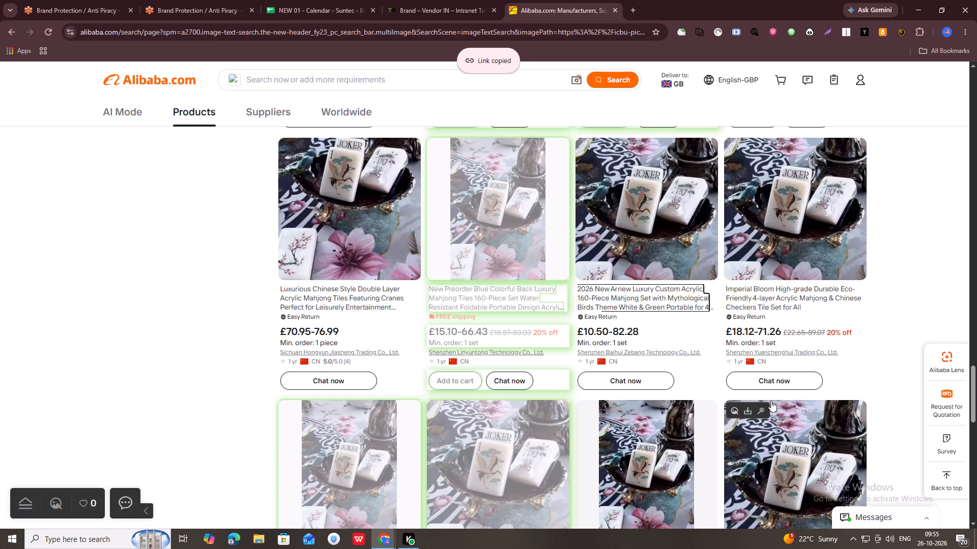
{"action": "right_click", "coordinate": [783, 290]}
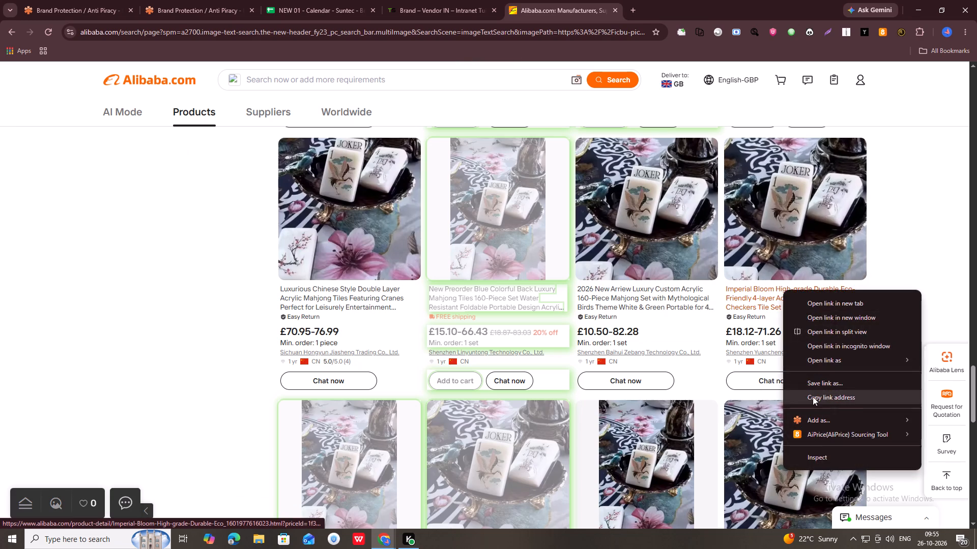
{"action": "left_click", "coordinate": [813, 396]}
{"action": "key", "text": "alt+Tab"}
{"action": "key", "text": "ctrl+v"}
{"action": "key", "text": "ctrl+shift+Up"}
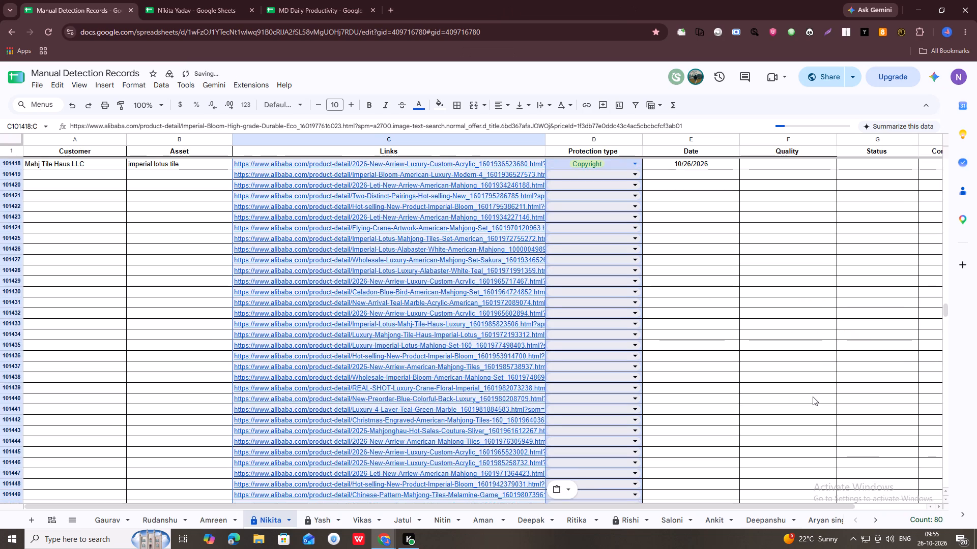
{"action": "key", "text": "Down"}
Record the link of the unmarked Wholesale Luxury American Mahjong Set Sakura listing by Shenzhen Ruyi Trading in row 101498.
{"action": "key", "text": "alt+Tab"}
{"action": "key", "text": "Down"}
{"action": "scroll", "coordinate": [811, 364], "scroll_direction": "down", "scroll_amount": 4}
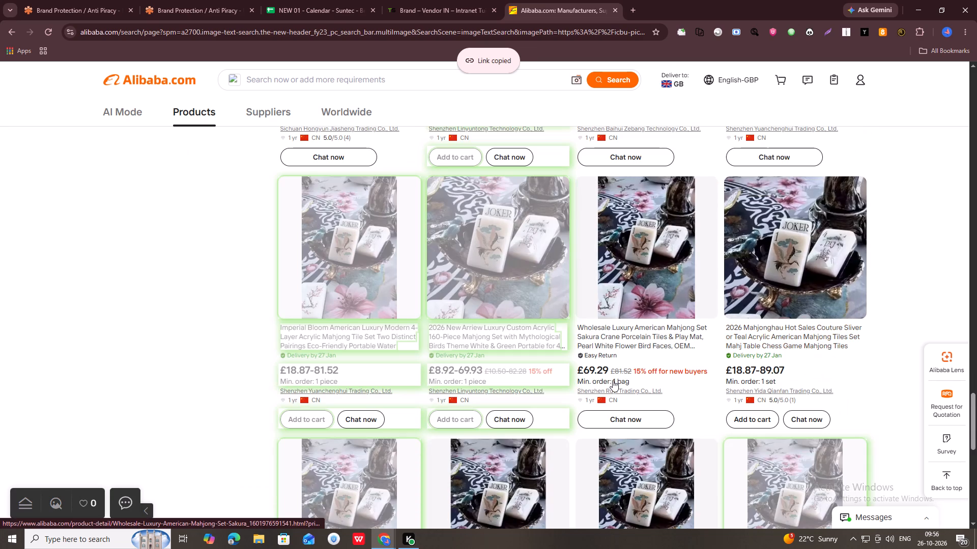
{"action": "right_click", "coordinate": [653, 331]}
{"action": "right_click", "coordinate": [652, 343]}
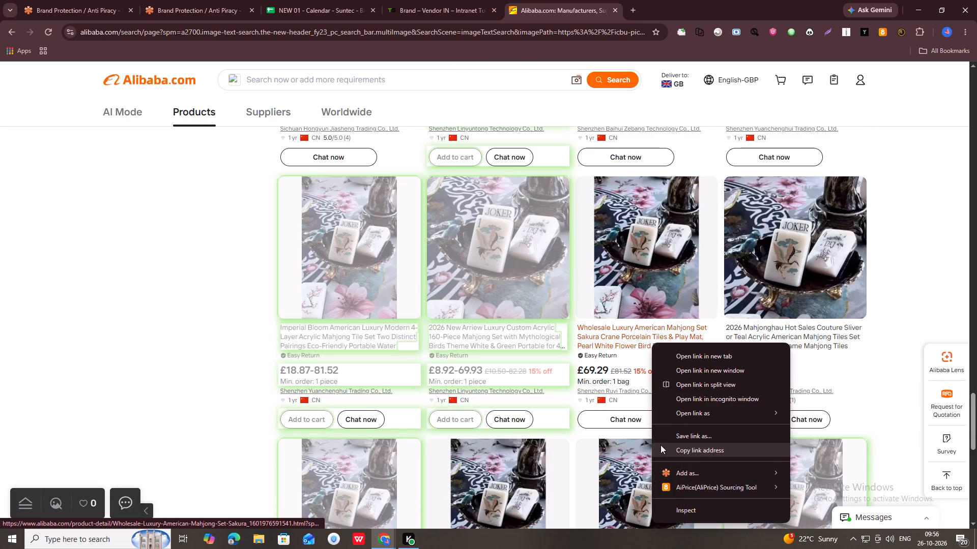
{"action": "left_click", "coordinate": [664, 444]}
{"action": "key", "text": "alt+Tab"}
{"action": "key", "text": "ctrl+v"}
{"action": "key", "text": "Down"}
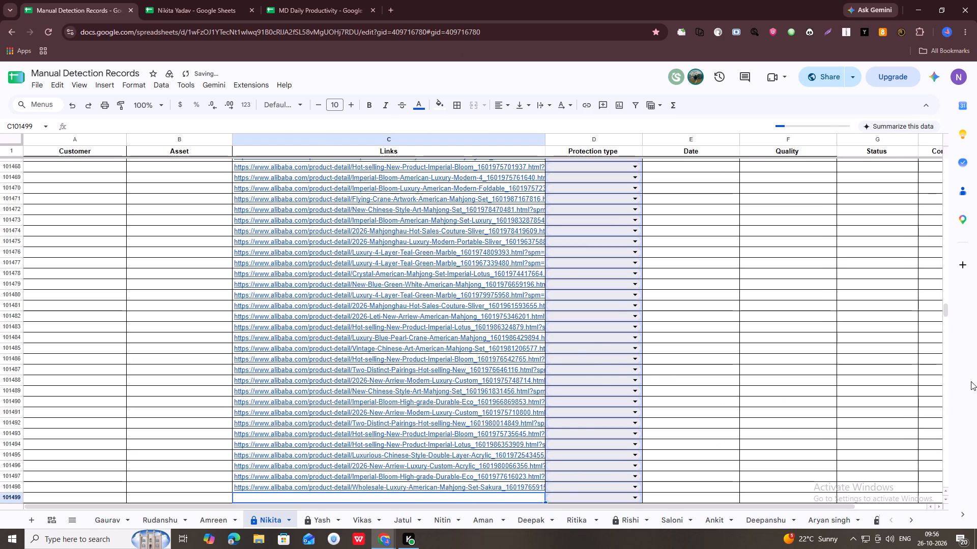
Record the link of the unmarked 2026 Mahjonghau Hot Sales Couture listing by Shenzhen Yida Qianfan Trading in row 101499.
{"action": "key", "text": "alt+Tab"}
{"action": "key", "text": "Right"}
{"action": "right_click", "coordinate": [789, 332]}
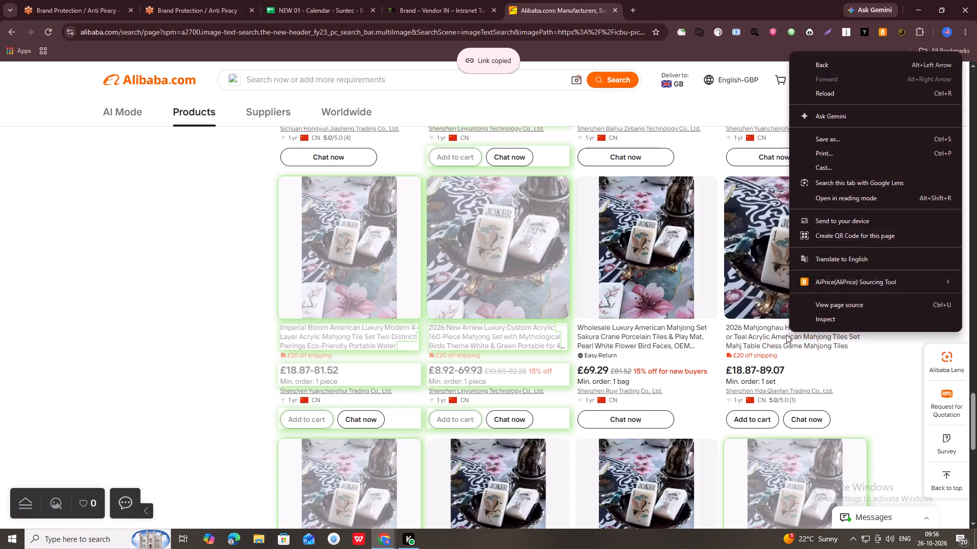
{"action": "right_click", "coordinate": [786, 334]}
{"action": "left_click", "coordinate": [807, 446]}
{"action": "key", "text": "alt+Tab"}
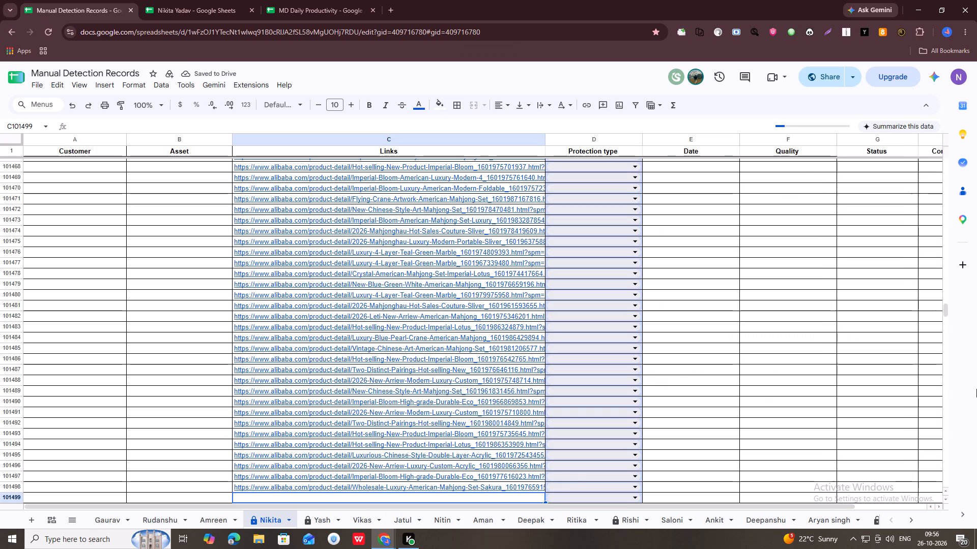
{"action": "key", "text": "ctrl+v"}
{"action": "key", "text": "Down"}
Record the link of the unmarked Hot-selling New Product Imperial Bloom American-style Classic 4-layer listing in row 101500.
{"action": "key", "text": "alt+Tab"}
{"action": "key", "text": "Down"}
{"action": "scroll", "coordinate": [586, 350], "scroll_direction": "down", "scroll_amount": 5}
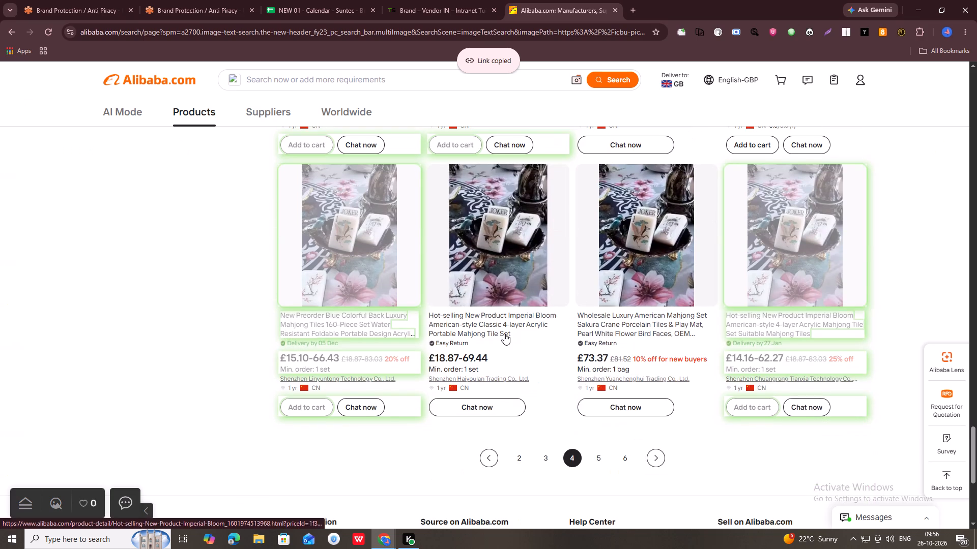
{"action": "right_click", "coordinate": [498, 326]}
{"action": "left_click", "coordinate": [532, 434]}
{"action": "key", "text": "alt+Tab"}
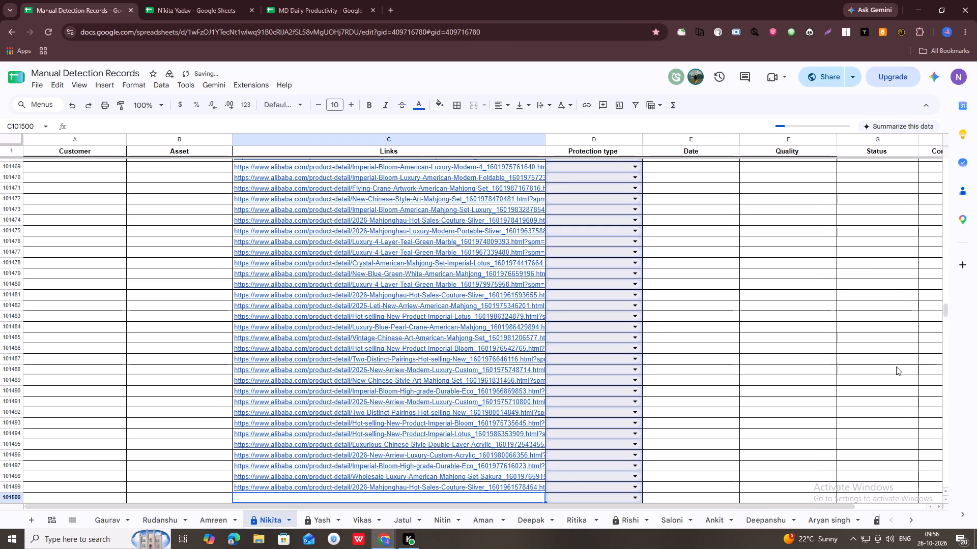
{"action": "key", "text": "ctrl+v"}
{"action": "key", "text": "Down"}
Record the link of the unmarked Wholesale Luxury American Mahjong Set Sakura listing by Shenzhen Yuanchenghui Trading in row 101501.
{"action": "key", "text": "alt+Tab"}
{"action": "key", "text": "Right"}
{"action": "right_click", "coordinate": [652, 322]}
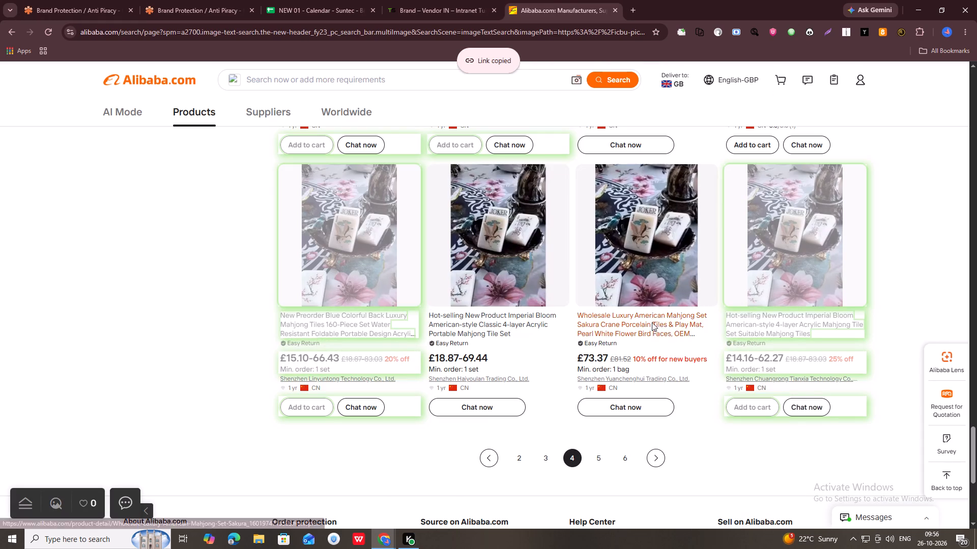
{"action": "left_click", "coordinate": [678, 428]}
{"action": "key", "text": "alt+Tab"}
{"action": "key", "text": "ctrl+v"}
{"action": "key", "text": "Down"}
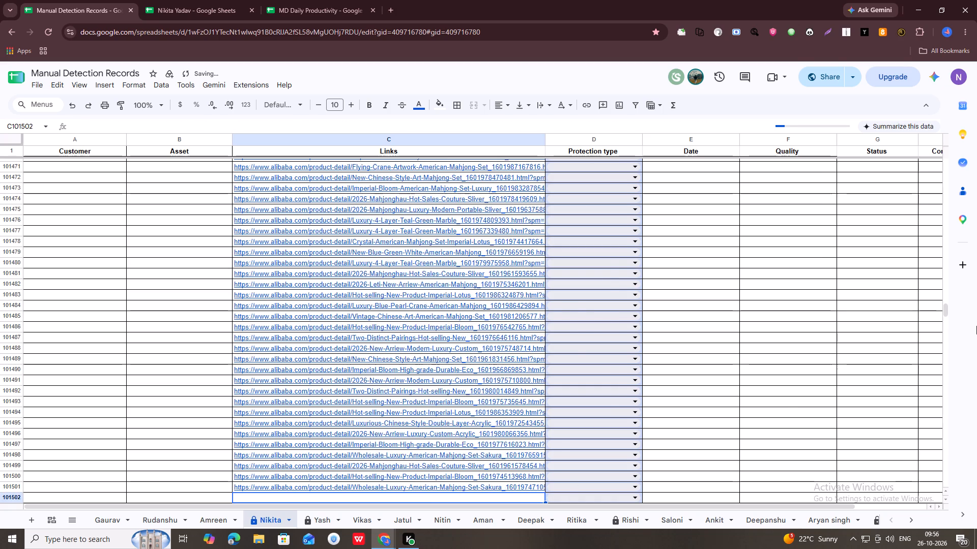
Open page 5 of the Alibaba image search results and examine its mahjong listings for copied images.
{"action": "key", "text": "alt+Tab"}
{"action": "key", "text": "Down"}
{"action": "left_click", "coordinate": [600, 438]}
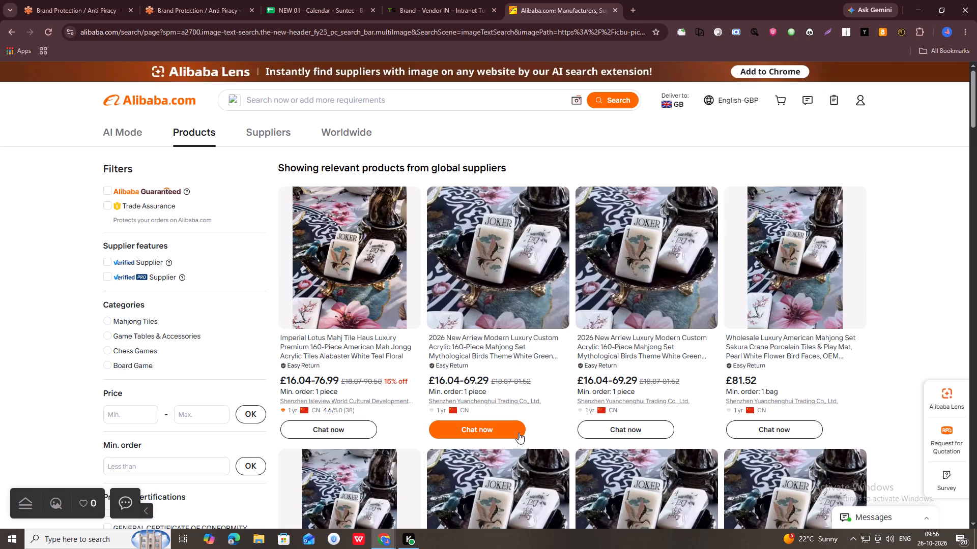
{"action": "scroll", "coordinate": [804, 411], "scroll_direction": "down", "scroll_amount": 8}
{"action": "scroll", "coordinate": [816, 407], "scroll_direction": "up", "scroll_amount": 10}
{"action": "scroll", "coordinate": [815, 404], "scroll_direction": "down", "scroll_amount": 2}
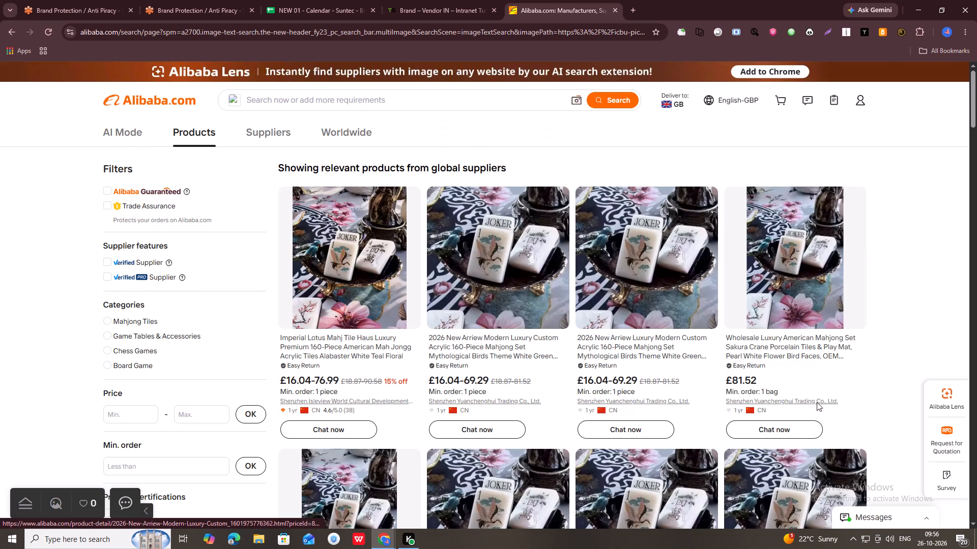
{"action": "scroll", "coordinate": [817, 402], "scroll_direction": "down", "scroll_amount": 20}
{"action": "scroll", "coordinate": [817, 402], "scroll_direction": "down", "scroll_amount": 2}
{"action": "scroll", "coordinate": [936, 321], "scroll_direction": "up", "scroll_amount": 1}
{"action": "scroll", "coordinate": [936, 321], "scroll_direction": "down", "scroll_amount": 6}
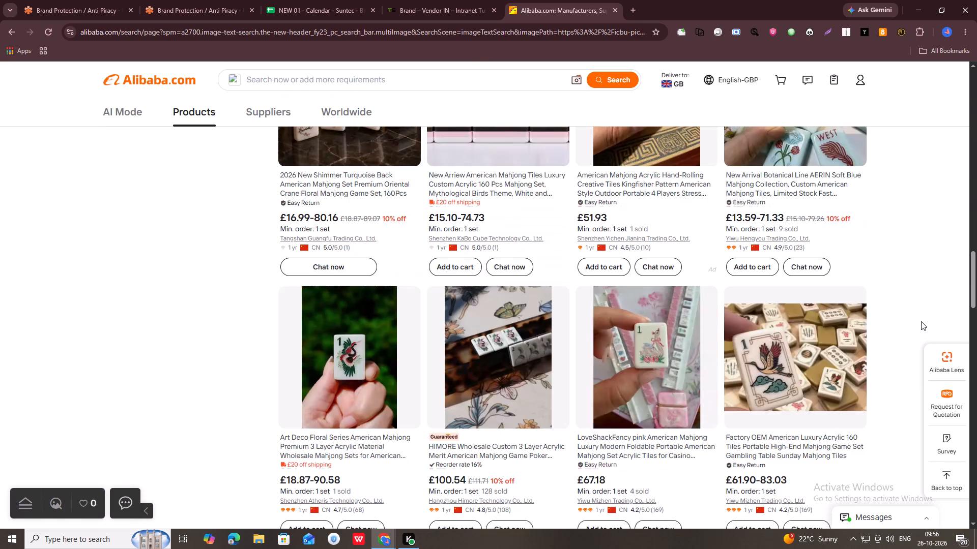
{"action": "scroll", "coordinate": [922, 321], "scroll_direction": "down", "scroll_amount": 8}
{"action": "scroll", "coordinate": [909, 319], "scroll_direction": "up", "scroll_amount": 20}
{"action": "scroll", "coordinate": [909, 319], "scroll_direction": "up", "scroll_amount": 20}
{"action": "scroll", "coordinate": [909, 319], "scroll_direction": "up", "scroll_amount": 9}
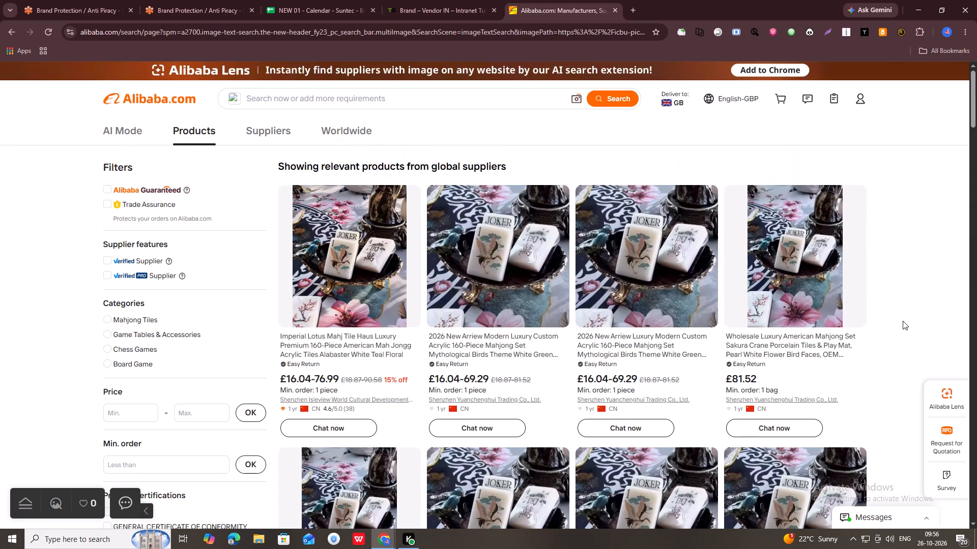
{"action": "scroll", "coordinate": [903, 321], "scroll_direction": "up", "scroll_amount": 6}
Open the eBay and Temu sites listed for Mahj Tile Haus LLC in the brand tracker, and return to the Alibaba results.
{"action": "left_click", "coordinate": [444, 0]}
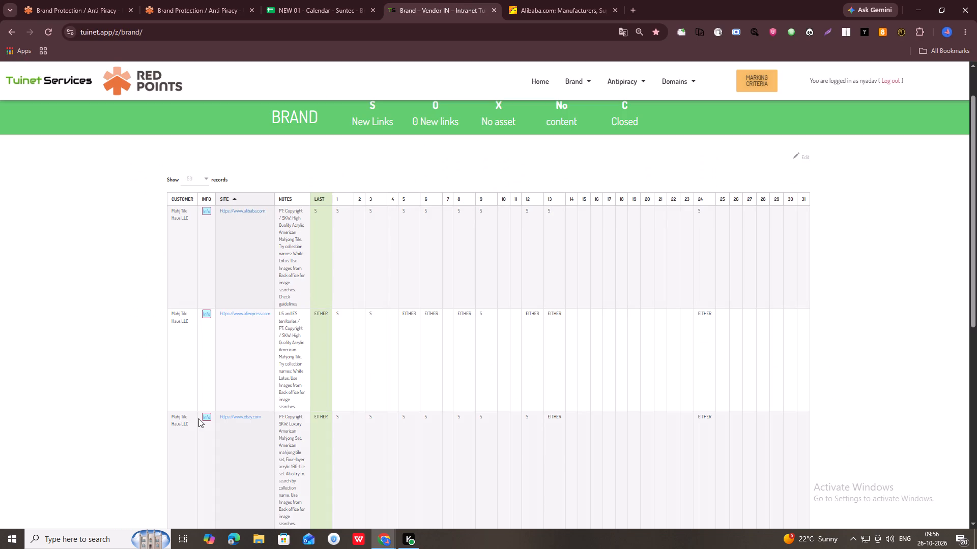
{"action": "middle_click", "coordinate": [243, 419]}
{"action": "scroll", "coordinate": [425, 360], "scroll_direction": "down", "scroll_amount": 6}
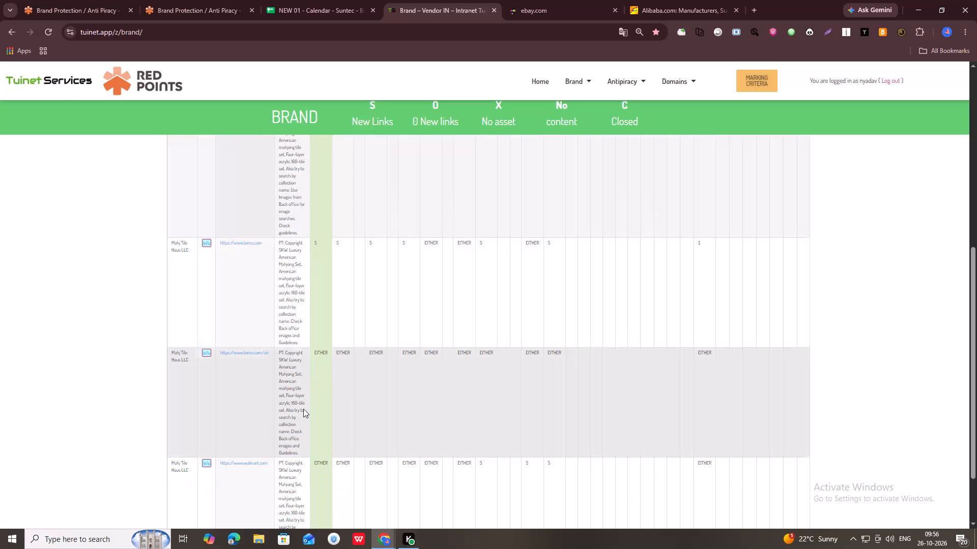
{"action": "scroll", "coordinate": [306, 427], "scroll_direction": "down", "scroll_amount": 1}
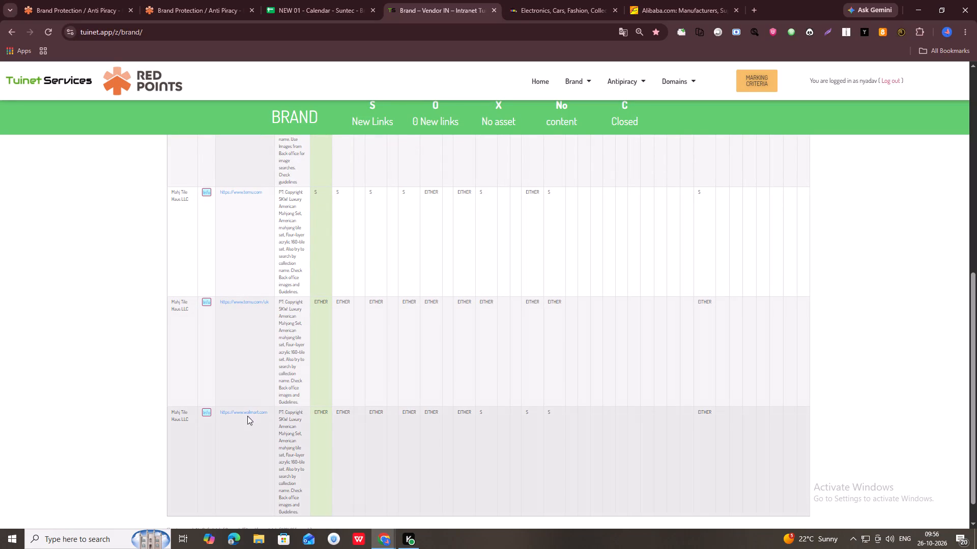
{"action": "middle_click", "coordinate": [252, 190]}
{"action": "scroll", "coordinate": [528, 363], "scroll_direction": "down", "scroll_amount": 4}
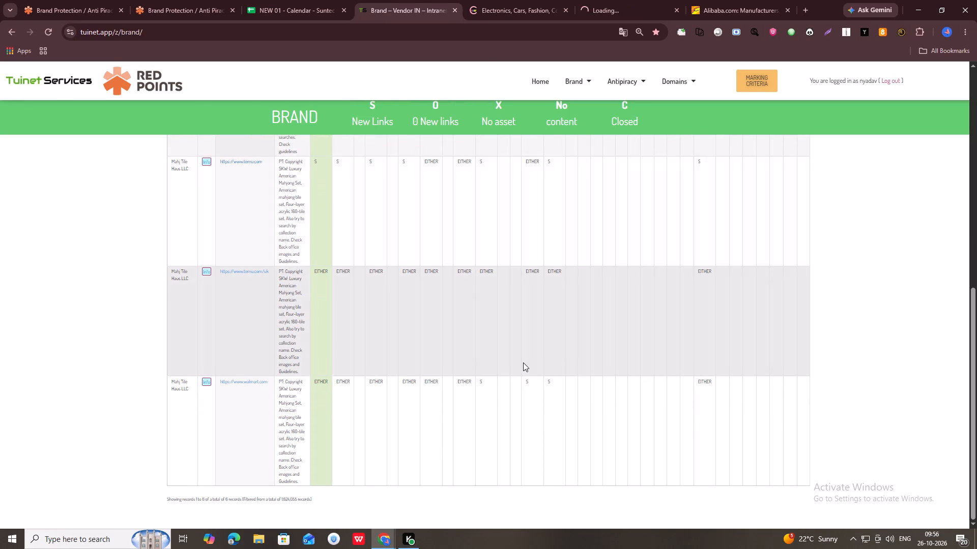
{"action": "scroll", "coordinate": [523, 362], "scroll_direction": "up", "scroll_amount": 16}
{"action": "left_click", "coordinate": [529, 0]}
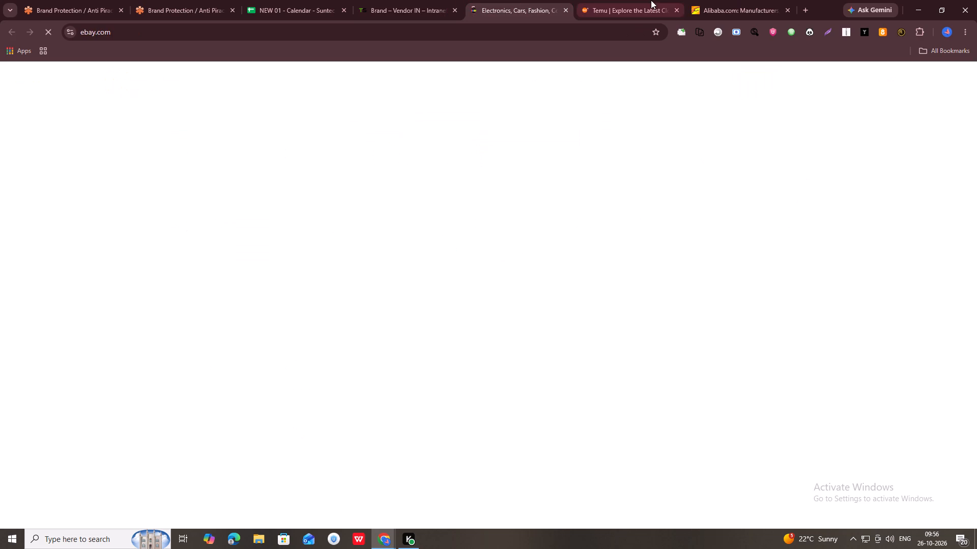
{"action": "left_click", "coordinate": [736, 0]}
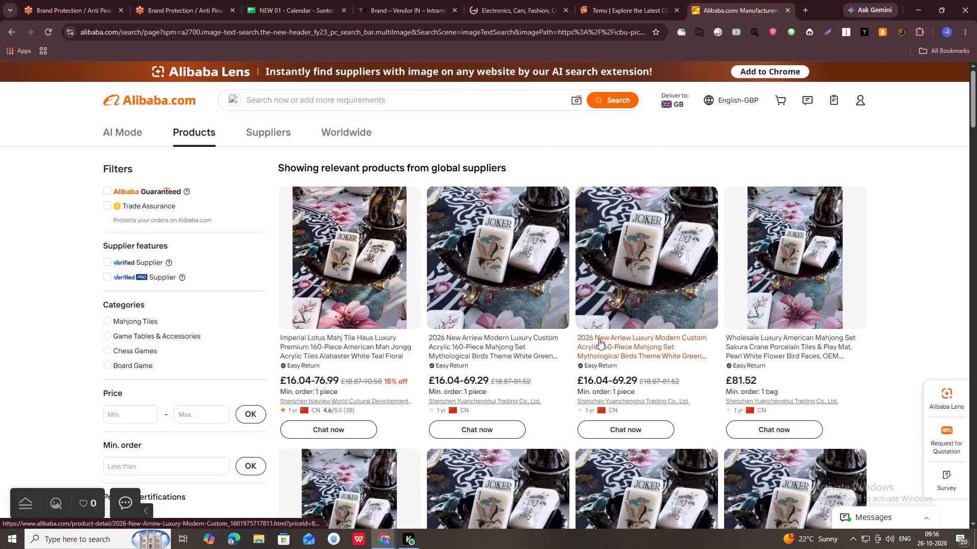
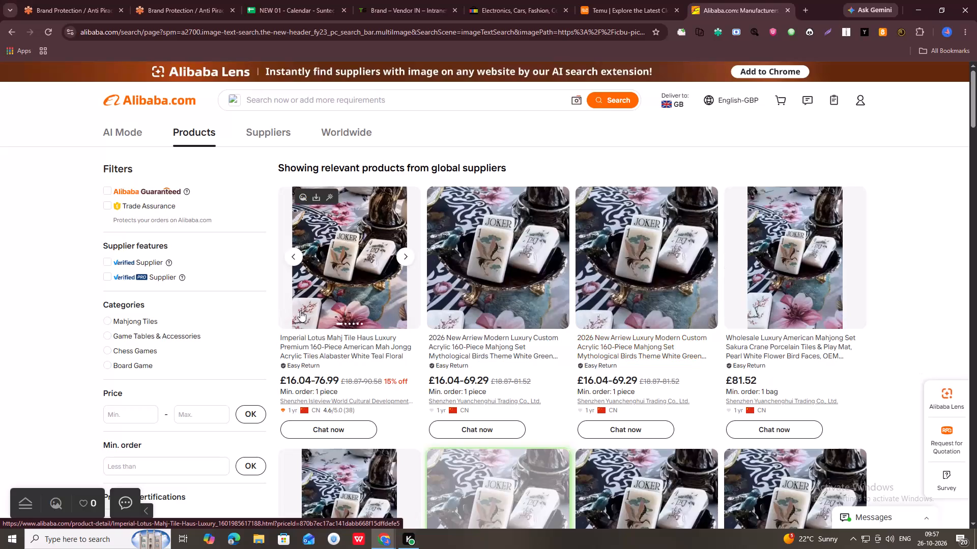
Record the link of the Imperial Lotus Mahj Tile Haus Luxury listing by Shenzhen Isleview World Cultural Development in row 101502.
{"action": "right_click", "coordinate": [360, 352]}
{"action": "left_click", "coordinate": [407, 278]}
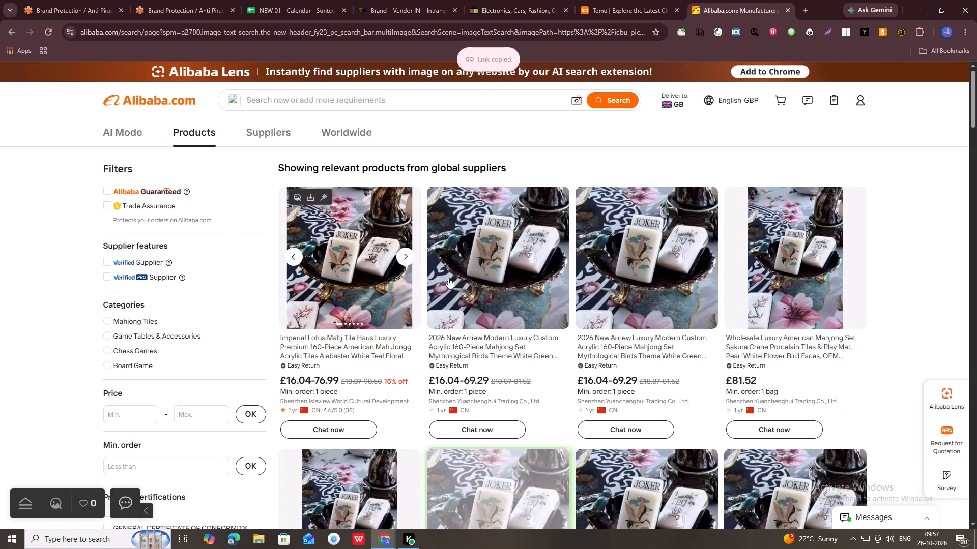
{"action": "key", "text": "alt+Tab"}
{"action": "key", "text": "ctrl+v"}
{"action": "key", "text": "Down"}
{"action": "key", "text": "alt+Tab"}
{"action": "key", "text": "Right"}
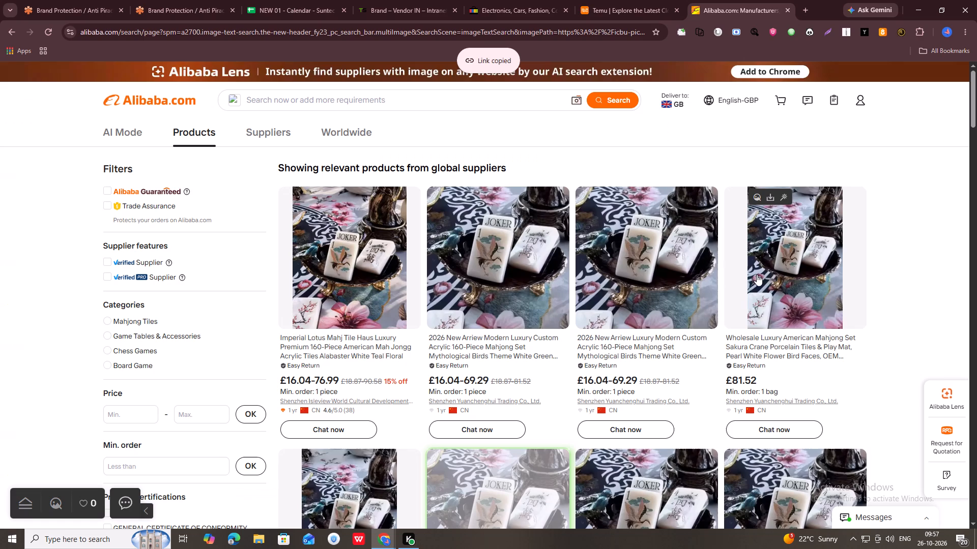
Record the link of the first 2026 New Arriew Modern Luxury Custom listing by Shenzhen Yuanchenghui Trading in row 101503.
{"action": "right_click", "coordinate": [509, 348]}
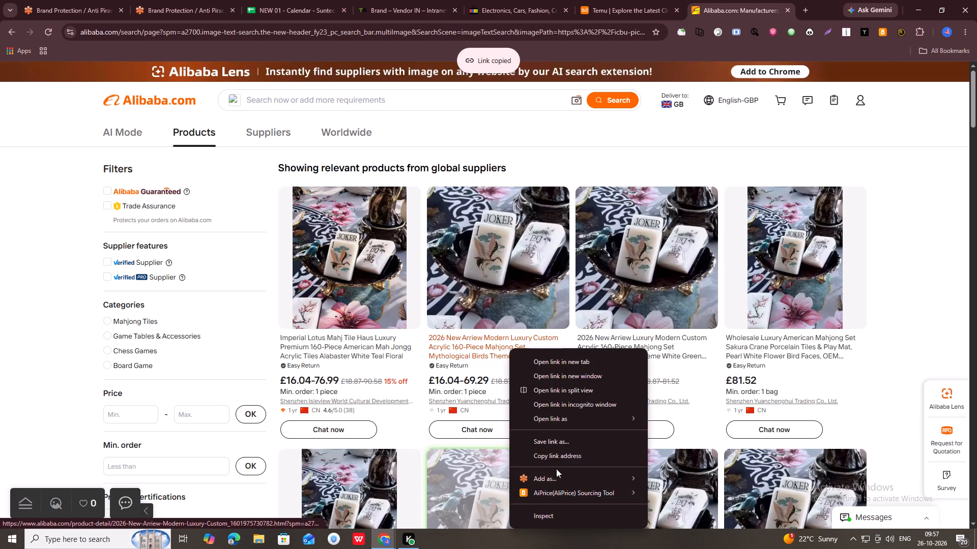
{"action": "left_click", "coordinate": [560, 457]}
{"action": "key", "text": "alt+Tab"}
{"action": "key", "text": "ctrl+v"}
{"action": "key", "text": "Down"}
{"action": "key", "text": "alt+Tab"}
{"action": "key", "text": "Right"}
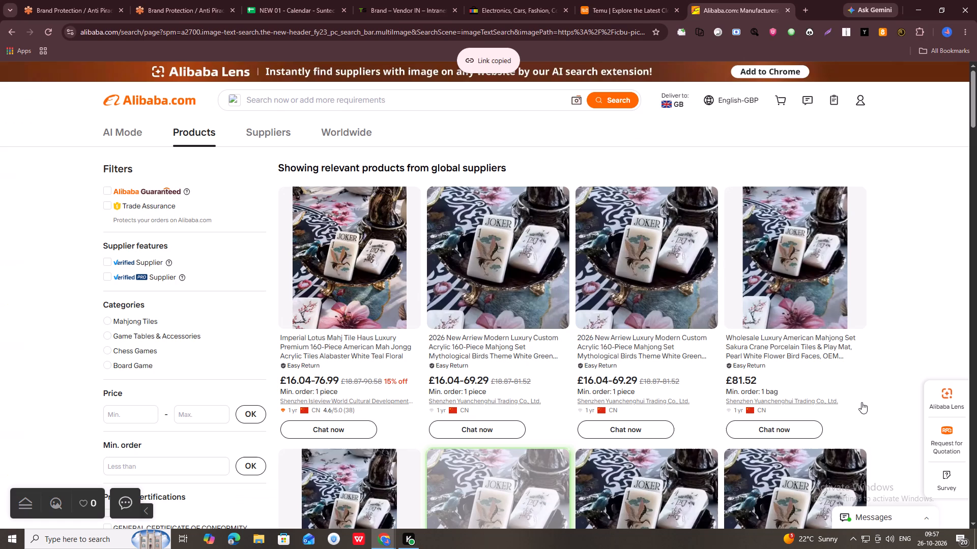
Record the link of the adjacent second 2026 New Arriew listing by Shenzhen Yuanchenghui Trading, priced £16.04-69.29, in row 101504.
{"action": "right_click", "coordinate": [649, 351]}
{"action": "right_click", "coordinate": [638, 352]}
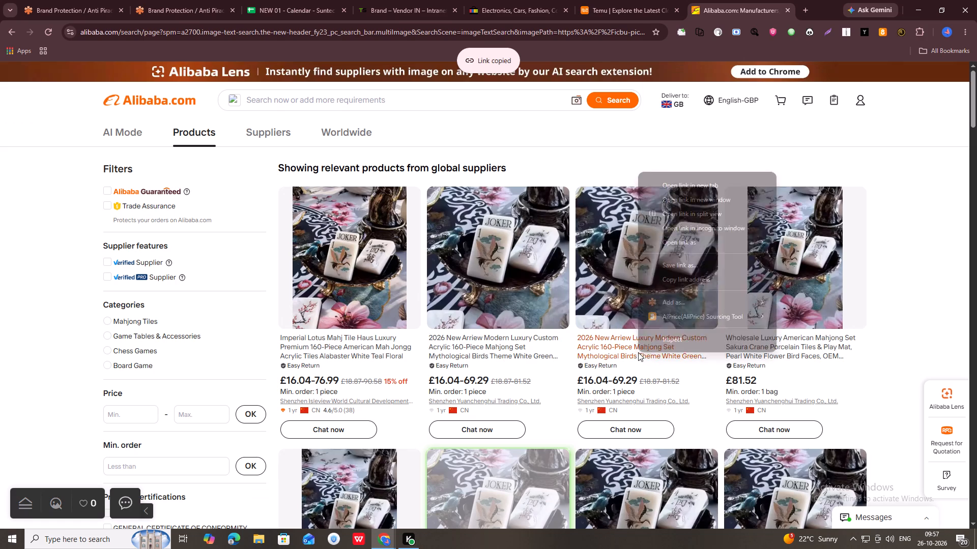
{"action": "left_click", "coordinate": [680, 277]}
{"action": "key", "text": "alt+Tab"}
{"action": "key", "text": "ctrl+v"}
{"action": "key", "text": "Down"}
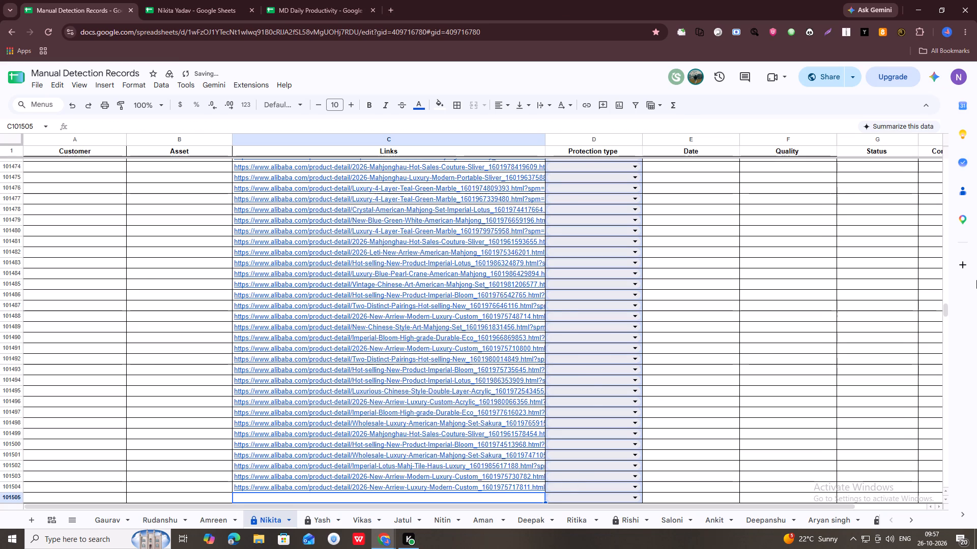
{"action": "key", "text": "alt+Tab"}
Record the link of the £81.52 Wholesale Luxury American Mahjong Set Sakura listing in row 101505.
{"action": "right_click", "coordinate": [777, 349]}
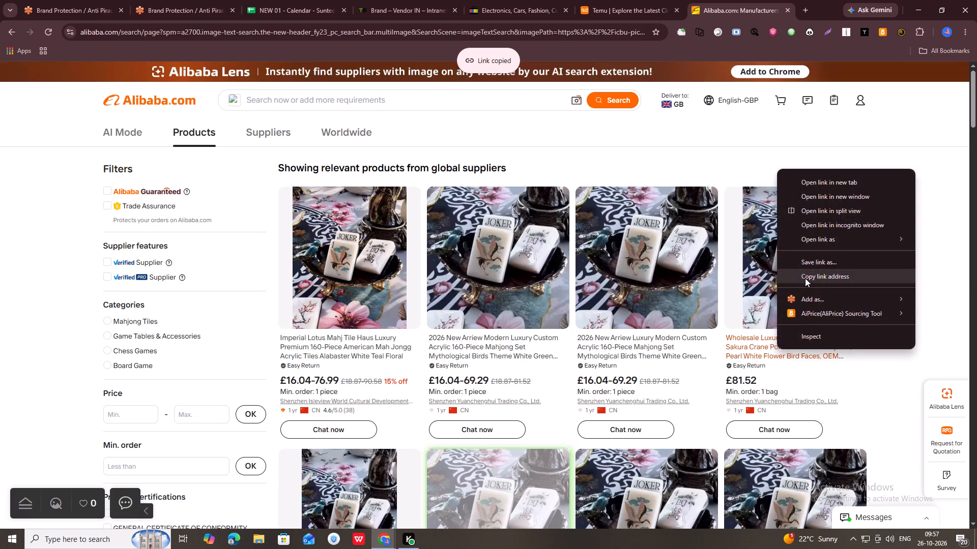
{"action": "left_click", "coordinate": [805, 277]}
{"action": "key", "text": "alt+Tab"}
{"action": "key", "text": "ctrl+v"}
{"action": "key", "text": "Down"}
{"action": "key", "text": "alt+Tab"}
{"action": "key", "text": "Down"}
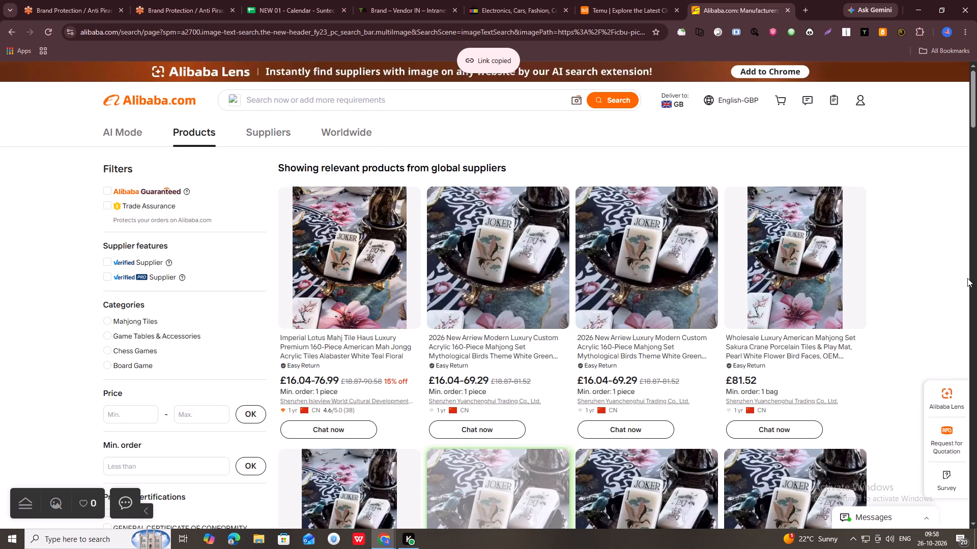
Record the link of the Two Distinct Pairings Hot-selling listing by Shenzhen Chuangrong Tianxia Technology in row 101506.
{"action": "scroll", "coordinate": [671, 331], "scroll_direction": "down", "scroll_amount": 5}
{"action": "right_click", "coordinate": [349, 340]}
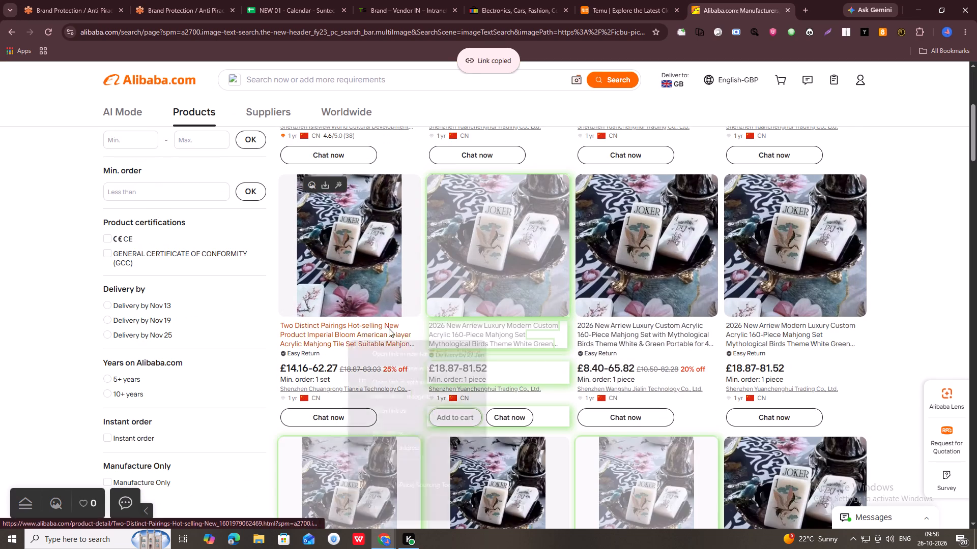
{"action": "left_click", "coordinate": [392, 447]}
{"action": "key", "text": "alt+Tab"}
{"action": "key", "text": "ctrl+v"}
{"action": "key", "text": "Down"}
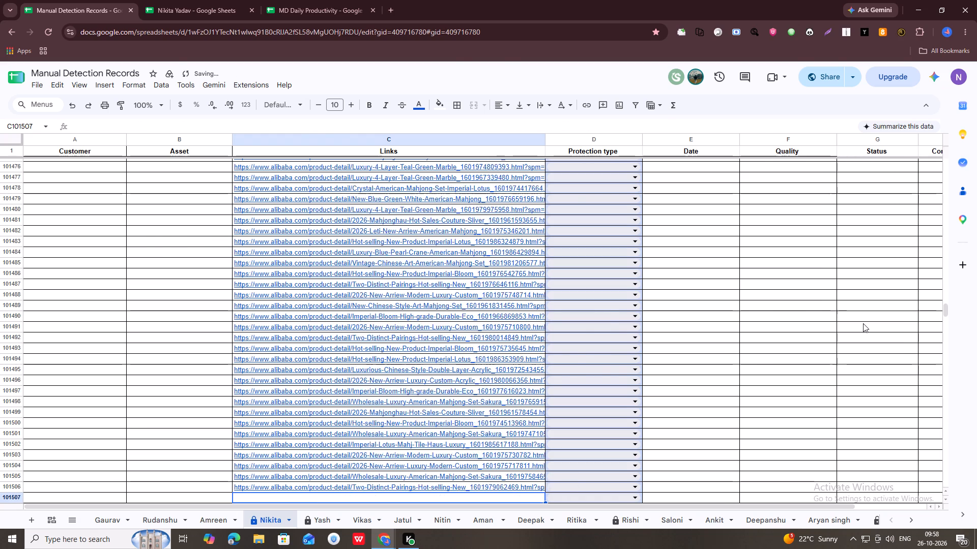
{"action": "key", "text": "alt+Tab"}
{"action": "key", "text": "Right"}
Record the link of the 2026 New Arriew Luxury Custom Acrylic listing by Shenzhen Wangshu Jialin Technology in row 101507.
{"action": "right_click", "coordinate": [638, 340]}
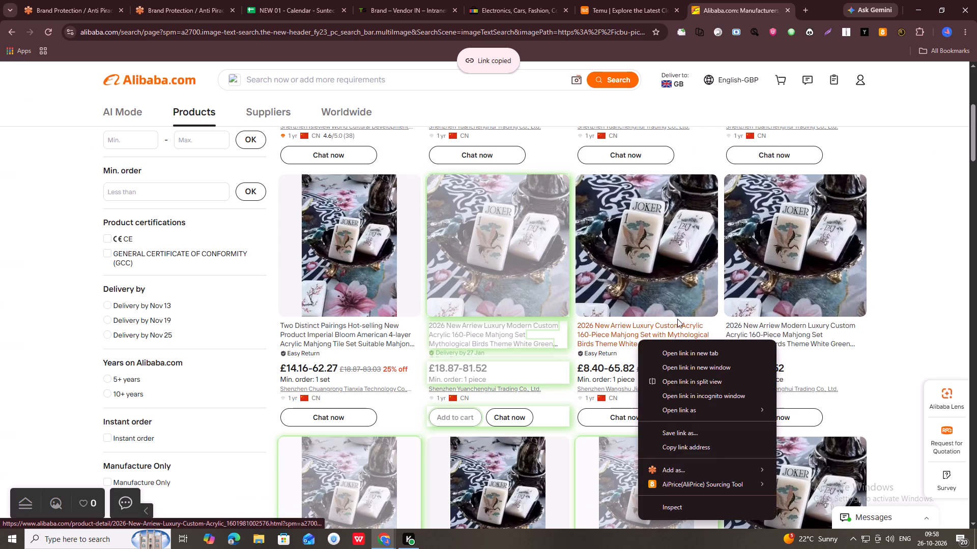
{"action": "left_click", "coordinate": [685, 447]}
{"action": "key", "text": "alt+Tab"}
{"action": "key", "text": "ctrl+v"}
{"action": "key", "text": "Down"}
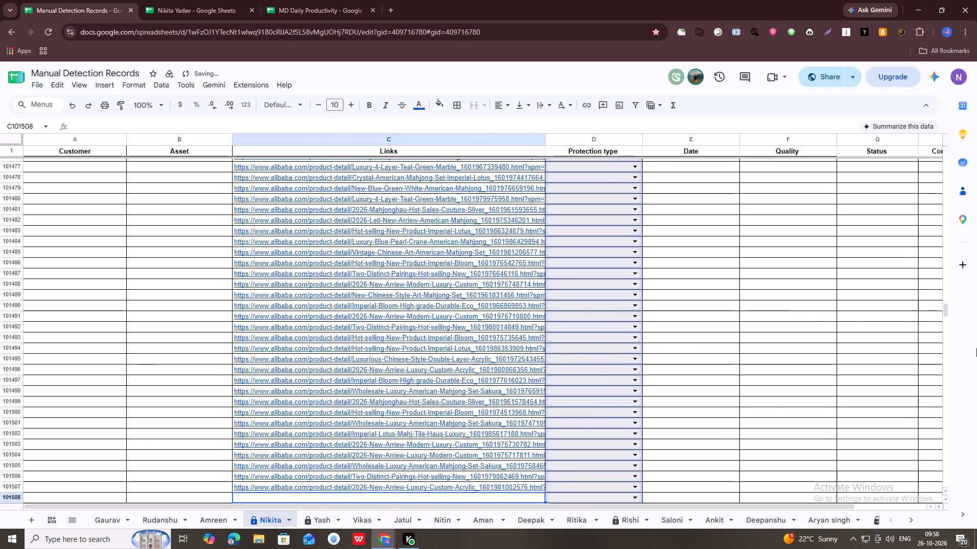
{"action": "key", "text": "alt+Tab"}
{"action": "key", "text": "Right"}
Record the link of the unmarked £18.87-81.52 2026 New Arriew Modern Luxury Custom listing by Shenzhen Yuanchenghui Trading in row 101508.
{"action": "right_click", "coordinate": [788, 333]}
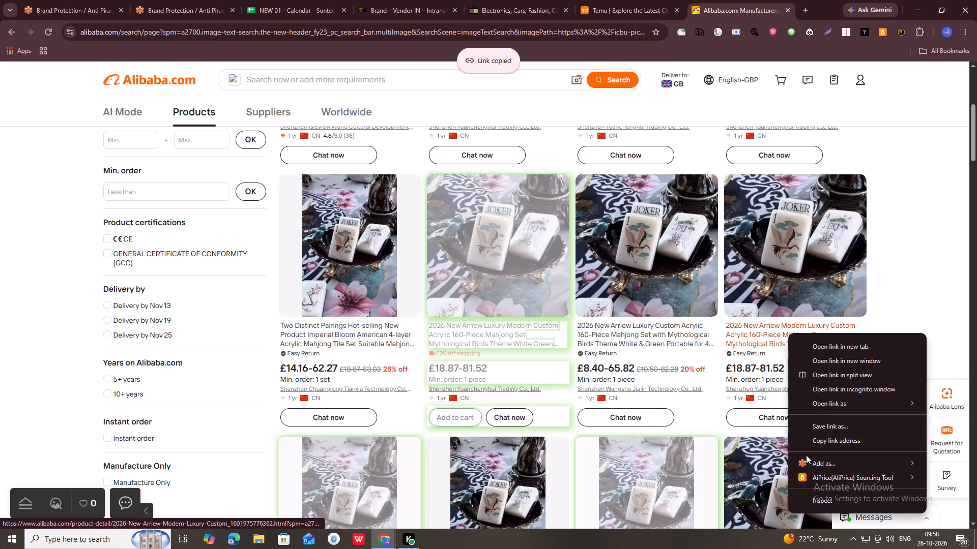
{"action": "left_click", "coordinate": [819, 443]}
{"action": "key", "text": "alt+Tab"}
{"action": "key", "text": "ctrl+v"}
{"action": "key", "text": "Down"}
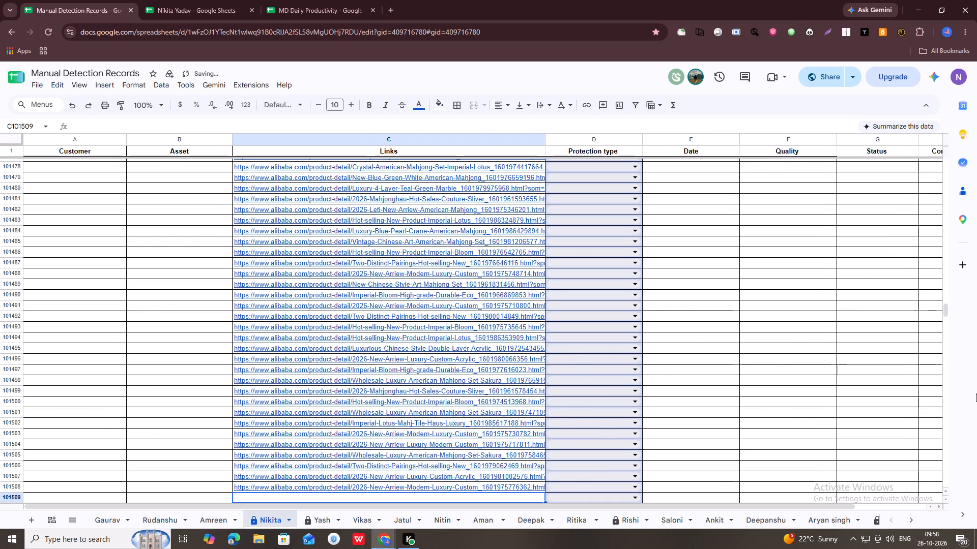
{"action": "key", "text": "alt+Tab"}
{"action": "key", "text": "Down"}
Record the link of the Imperial Bloom American Mahjong Set, Luxury Acrylic Red-Crowned Crane listing by Shenzhen Wangshu Jialin in row 101509.
{"action": "scroll", "coordinate": [877, 356], "scroll_direction": "down", "scroll_amount": 5}
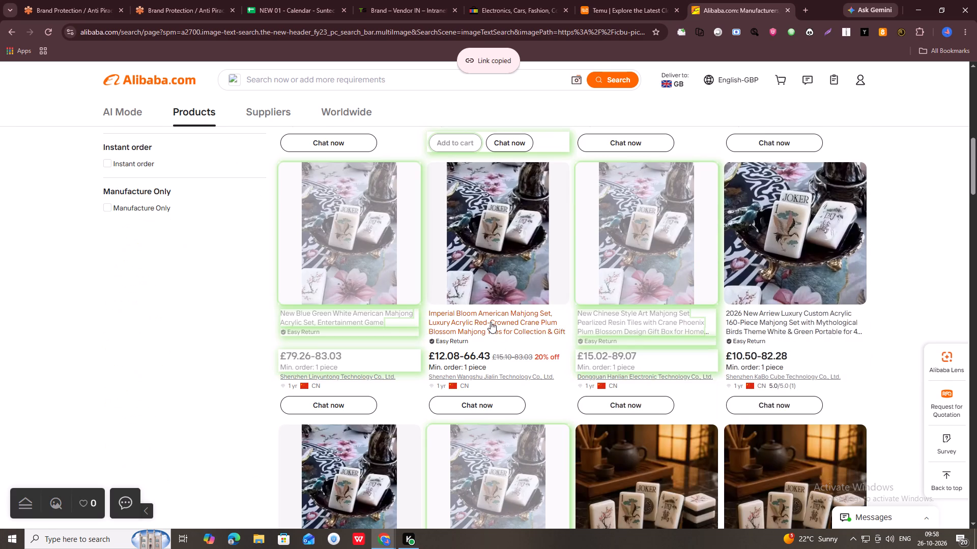
{"action": "right_click", "coordinate": [491, 322]}
{"action": "left_click", "coordinate": [508, 426]}
{"action": "key", "text": "alt+Tab"}
{"action": "key", "text": "ctrl+v"}
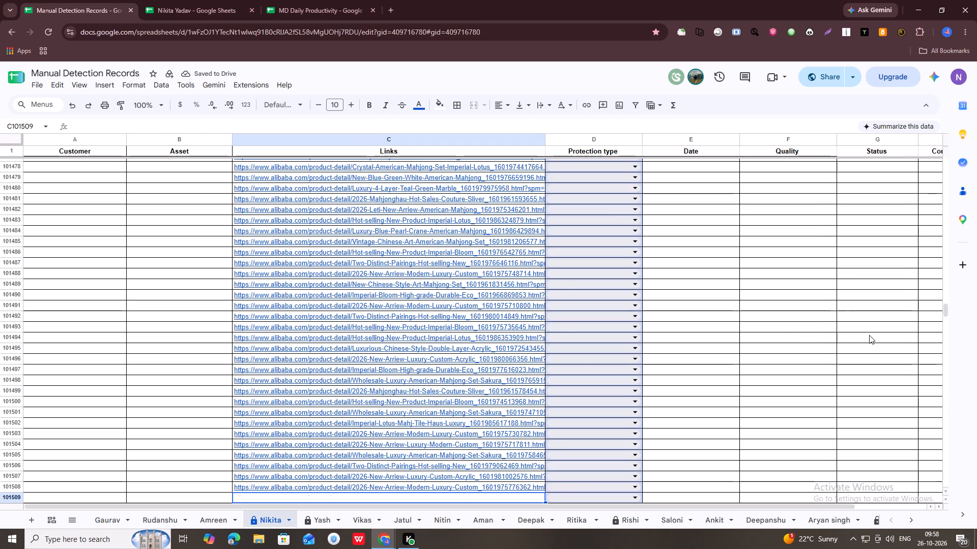
{"action": "key", "text": "Down"}
{"action": "key", "text": "alt+Tab"}
{"action": "key", "text": "Right"}
Record the link of the 2026 New Arriew Luxury Custom Acrylic listing by Shenzhen KaBo Cube Technology in row 101510.
{"action": "right_click", "coordinate": [799, 326]}
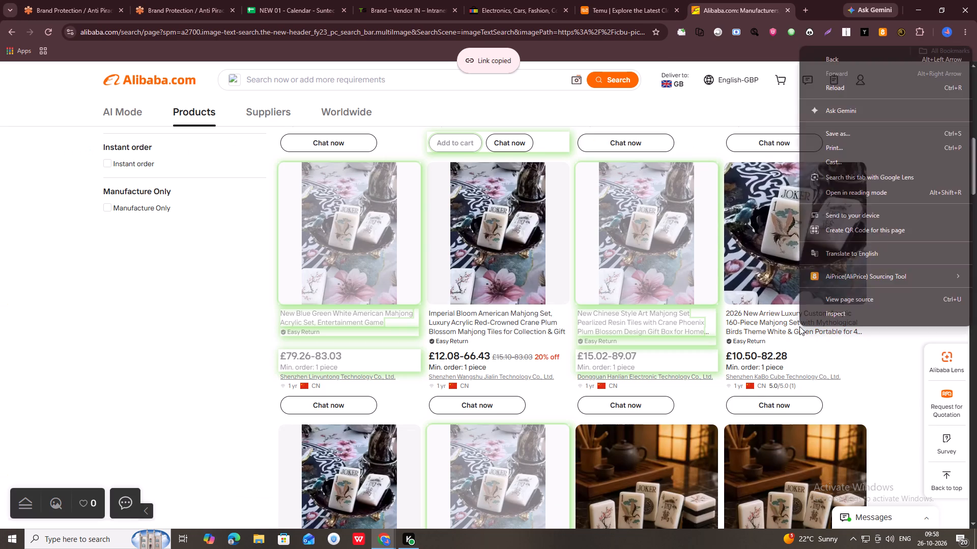
{"action": "right_click", "coordinate": [785, 326]}
{"action": "left_click", "coordinate": [816, 428]}
{"action": "key", "text": "alt+Tab"}
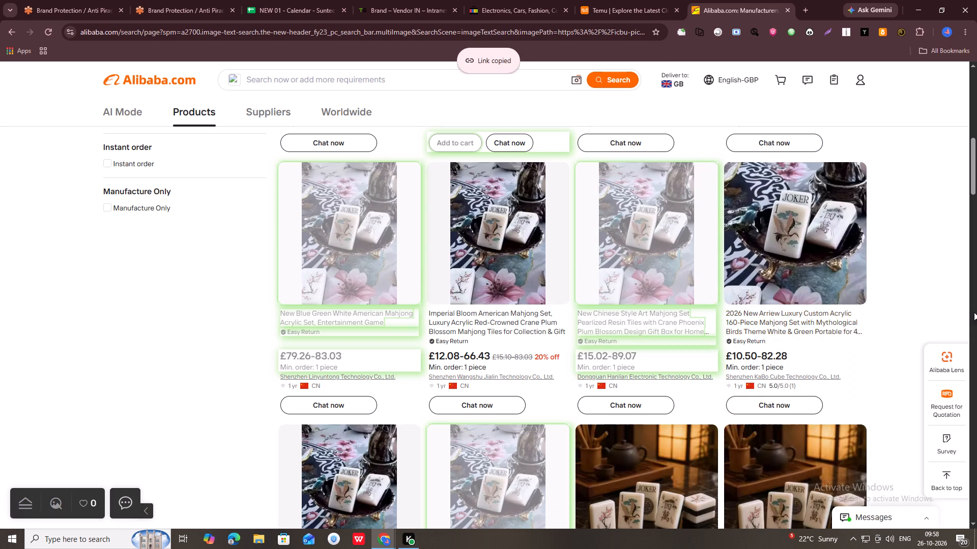
{"action": "key", "text": "ctrl+v"}
{"action": "key", "text": "Down"}
{"action": "key", "text": "alt+Tab"}
{"action": "key", "text": "Down"}
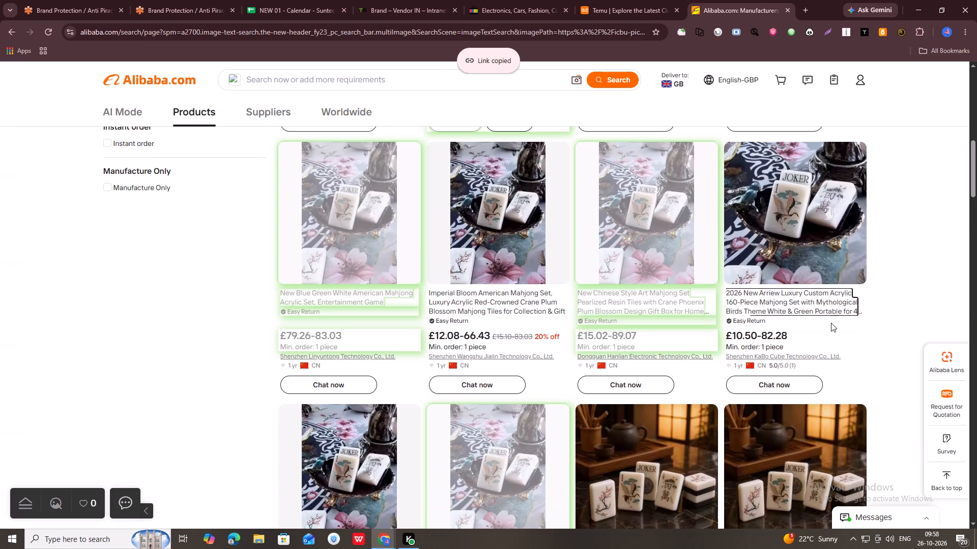
Record the link of the Two Distinct Pairings Hot-selling listing by Guangzhou Mahuola Trading in row 101511.
{"action": "scroll", "coordinate": [707, 315], "scroll_direction": "down", "scroll_amount": 5}
{"action": "right_click", "coordinate": [358, 314]}
{"action": "right_click", "coordinate": [345, 314]}
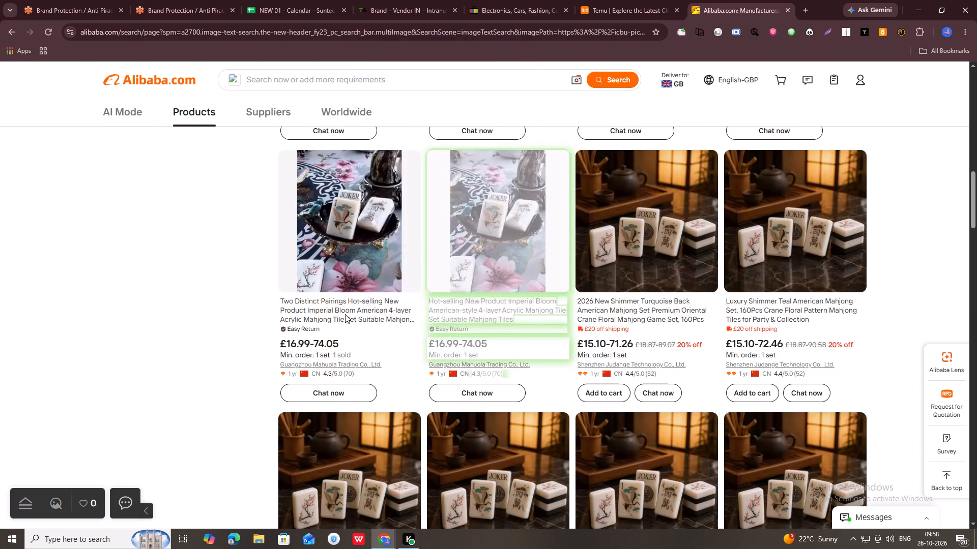
{"action": "right_click", "coordinate": [349, 311]}
{"action": "left_click", "coordinate": [387, 417]}
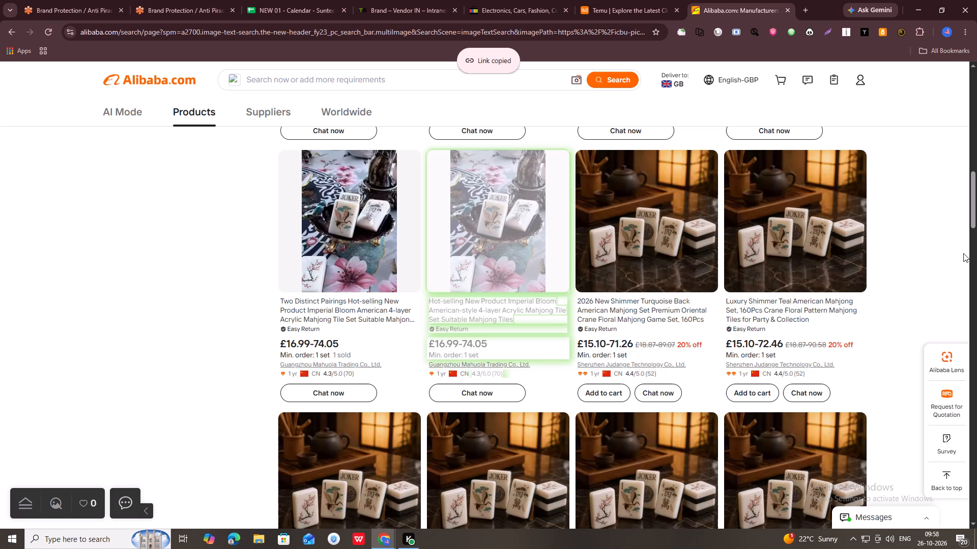
{"action": "key", "text": "alt+Tab"}
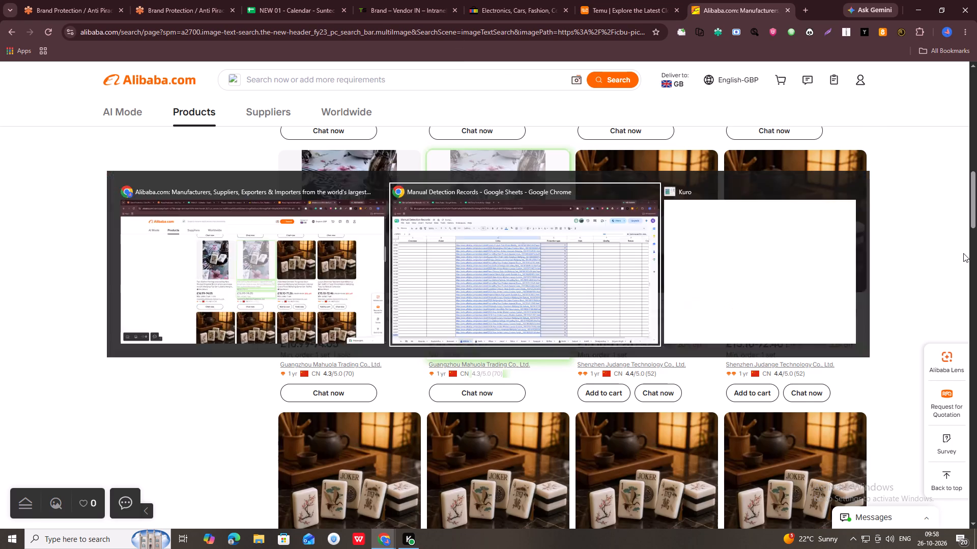
{"action": "key", "text": "ctrl+v"}
{"action": "key", "text": "ctrl+shift+Up"}
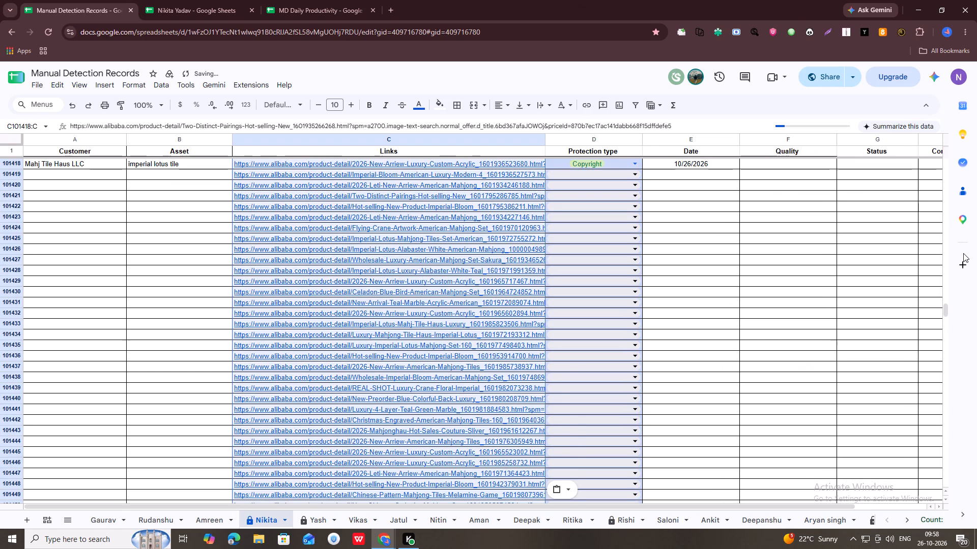
{"action": "key", "text": "Down"}
{"action": "key", "text": "alt+Tab"}
Examine the remaining mahjong listings on page 5 of the Alibaba results for copied images, and return to results page 4.
{"action": "scroll", "coordinate": [784, 280], "scroll_direction": "down", "scroll_amount": 5}
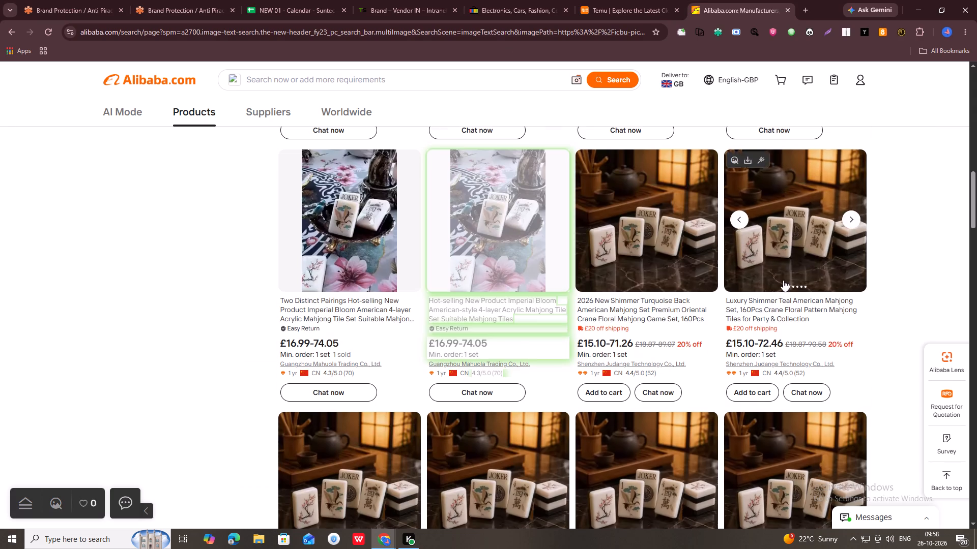
{"action": "scroll", "coordinate": [763, 313], "scroll_direction": "down", "scroll_amount": 20}
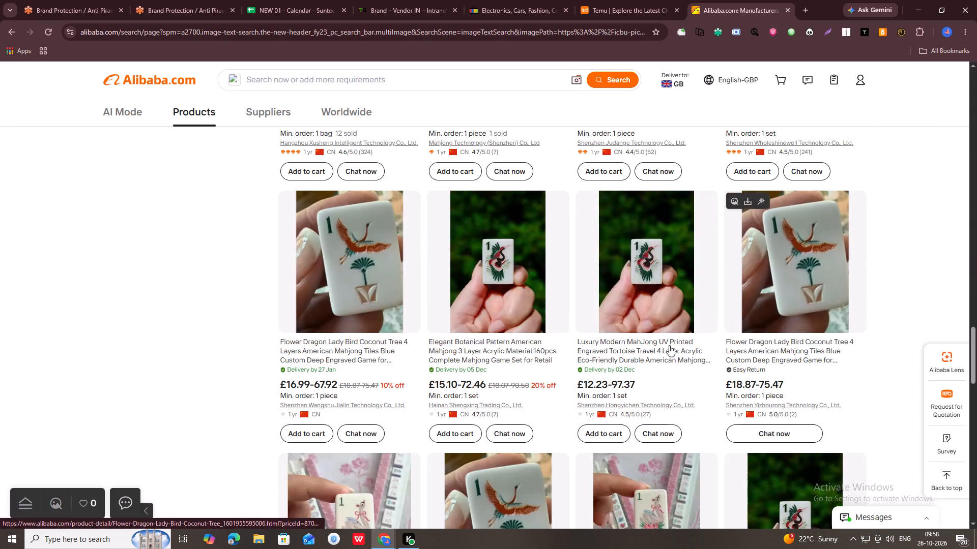
{"action": "scroll", "coordinate": [654, 358], "scroll_direction": "down", "scroll_amount": 7}
{"action": "scroll", "coordinate": [604, 372], "scroll_direction": "down", "scroll_amount": 14}
{"action": "scroll", "coordinate": [591, 381], "scroll_direction": "up", "scroll_amount": 3}
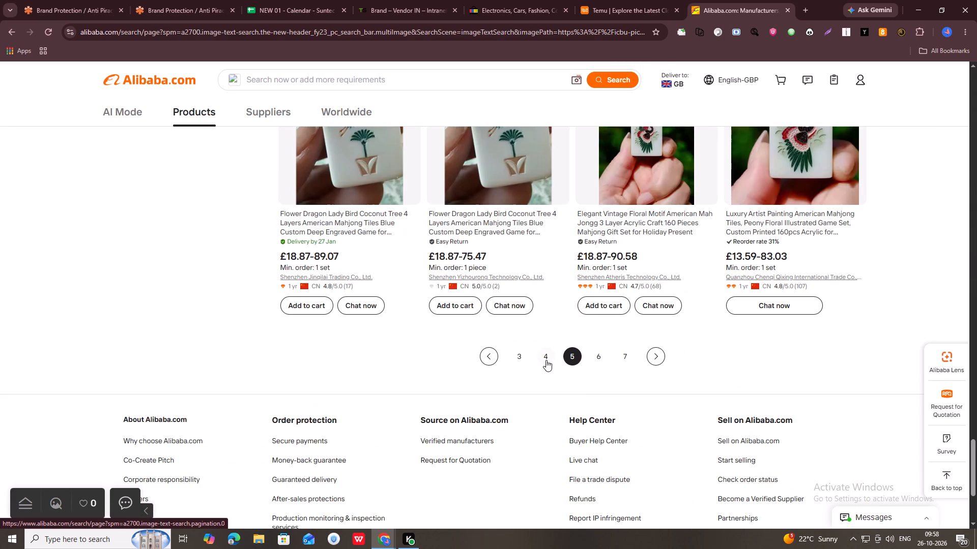
{"action": "left_click", "coordinate": [546, 360]}
In the Red Points new incident form, select the asset Mahj Tile -28- Atelier de Maison Mat, taking its name from row 101414.
{"action": "left_click", "coordinate": [43, 0]}
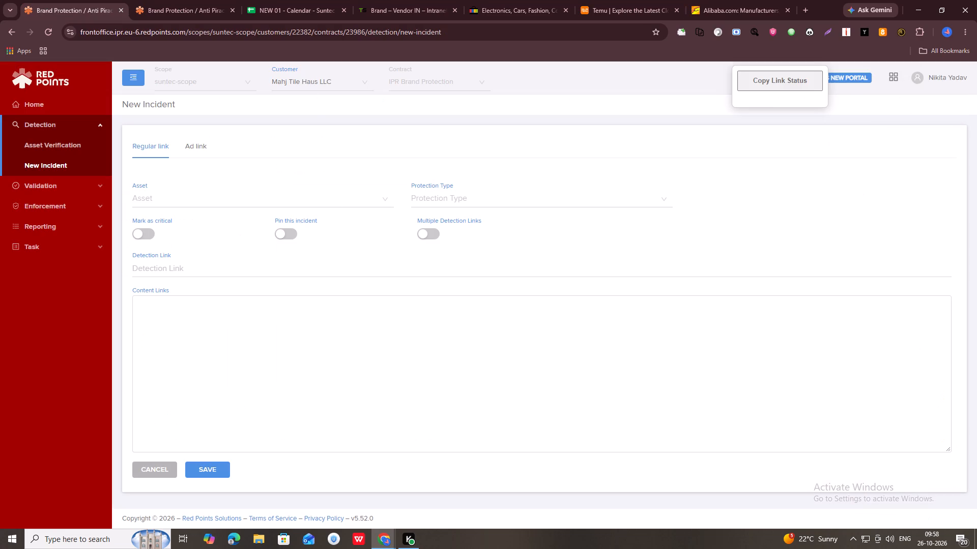
{"action": "key", "text": "alt+Tab"}
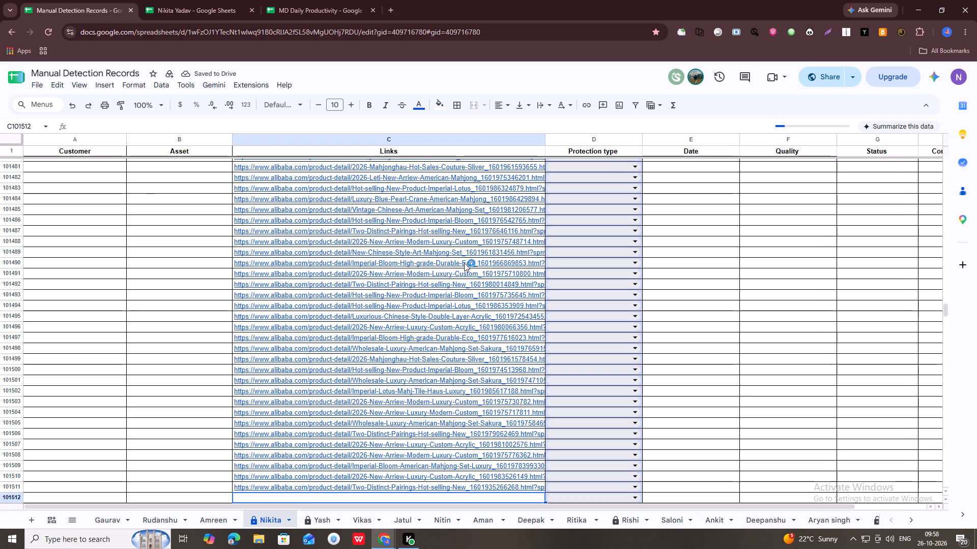
{"action": "scroll", "coordinate": [451, 270], "scroll_direction": "up", "scroll_amount": 19}
{"action": "scroll", "coordinate": [447, 268], "scroll_direction": "down", "scroll_amount": 3}
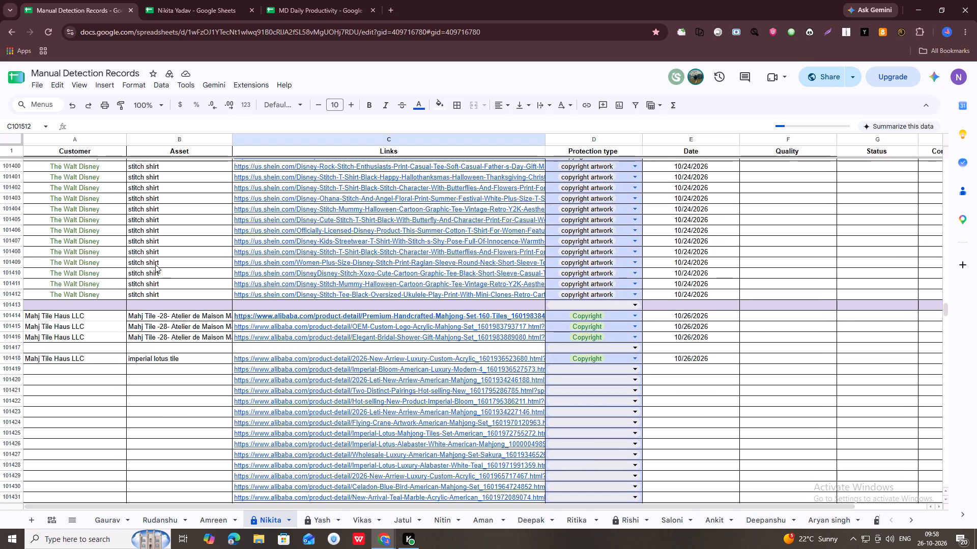
{"action": "left_click", "coordinate": [181, 264]}
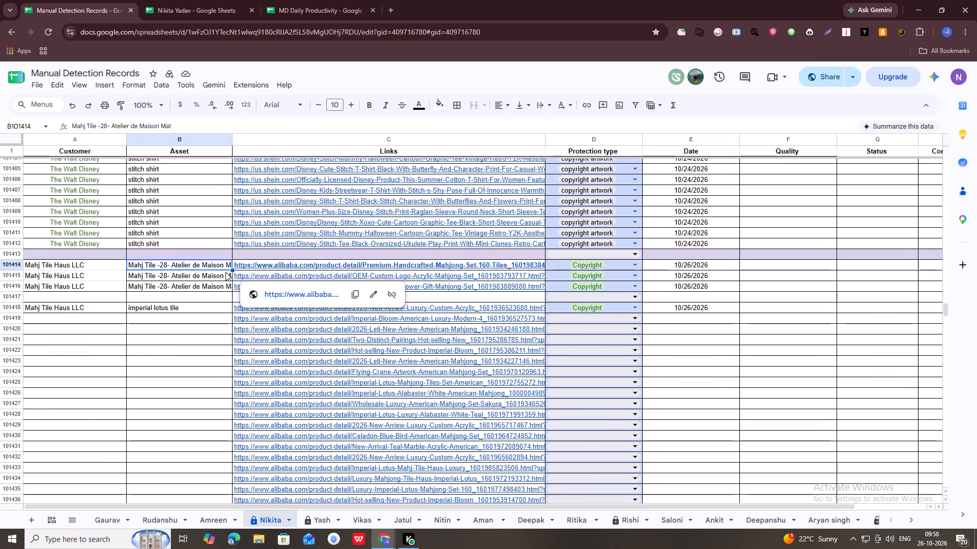
{"action": "key", "text": "ctrl+c"}
{"action": "key", "text": "alt+Tab"}
{"action": "left_click", "coordinate": [173, 203]}
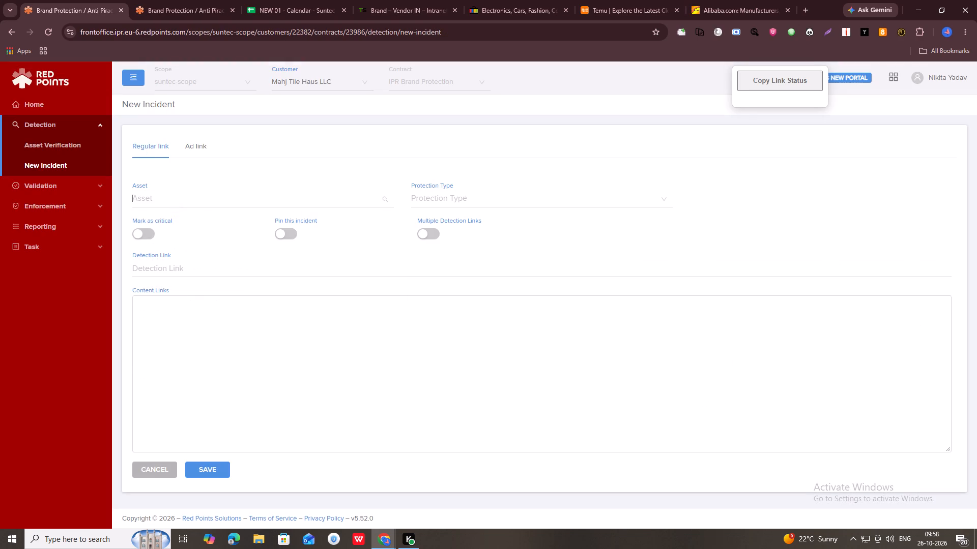
{"action": "key", "text": "ctrl+v"}
{"action": "left_click", "coordinate": [214, 215]}
Set the incident's protection type to Copyright and enable multiple detection links.
{"action": "left_click", "coordinate": [472, 196]}
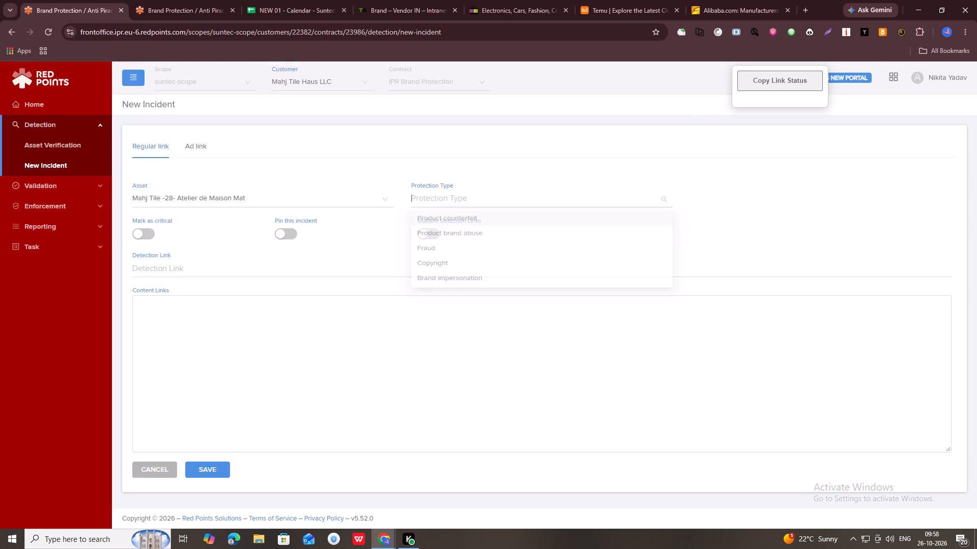
{"action": "left_click", "coordinate": [435, 266]}
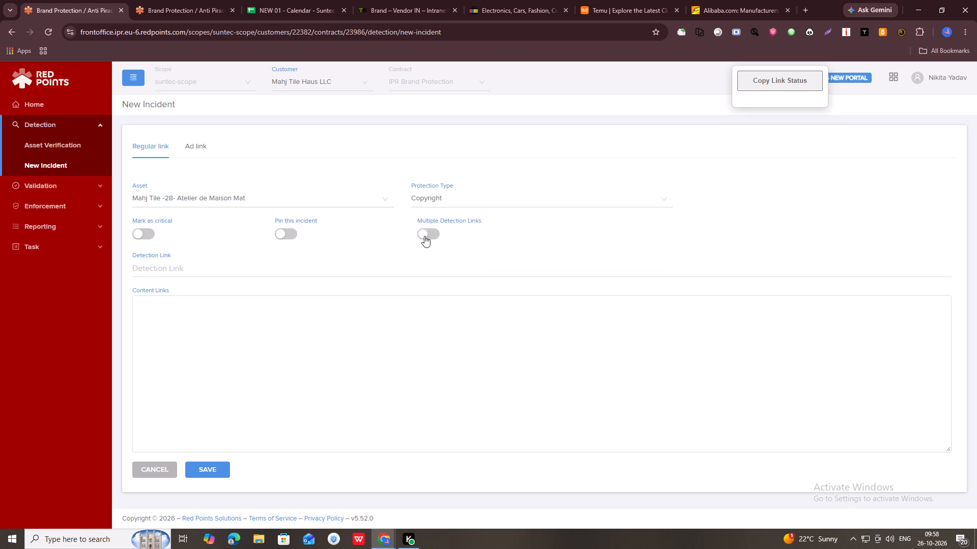
{"action": "left_click", "coordinate": [424, 236]}
Enter the three Alibaba links from C101414 to C101416 as the incident's detection links and save the incident.
{"action": "left_click", "coordinate": [422, 324]}
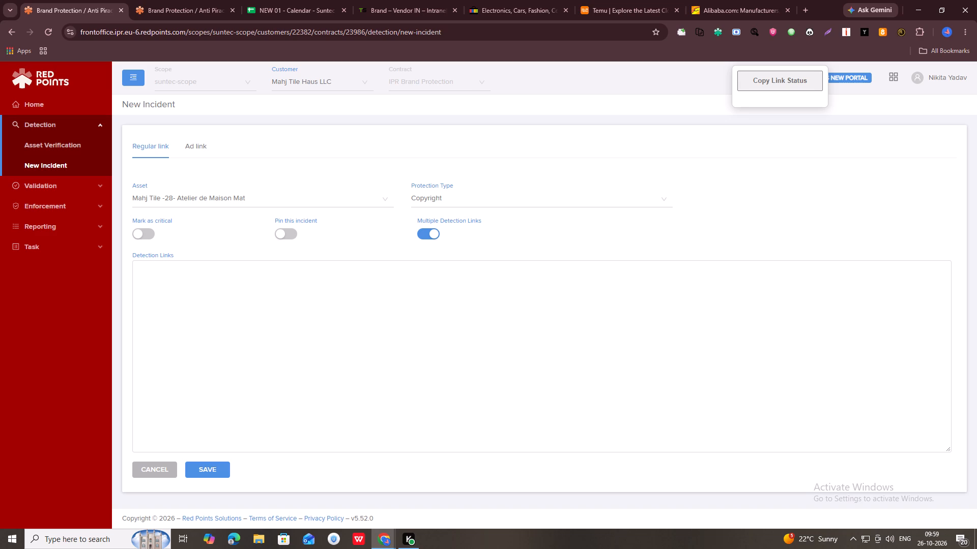
{"action": "key", "text": "alt+Tab"}
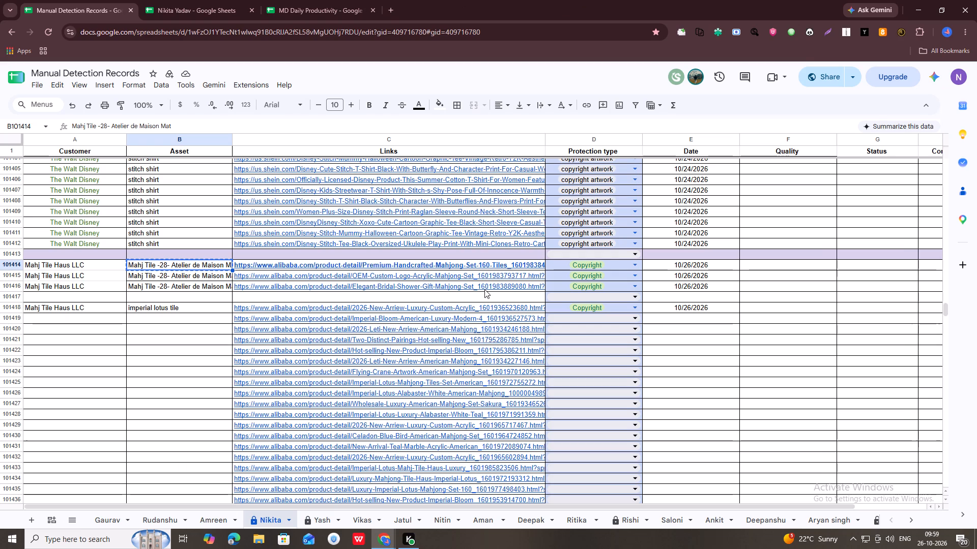
{"action": "left_click", "coordinate": [486, 265]}
{"action": "left_click", "coordinate": [495, 287], "text": "shift"}
{"action": "key", "text": "ctrl+c"}
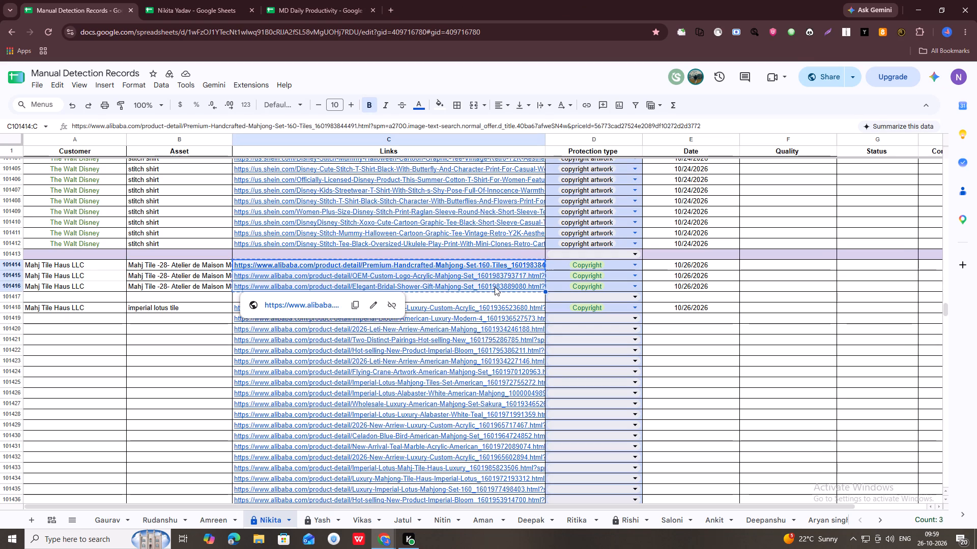
{"action": "key", "text": "alt+Tab"}
{"action": "key", "text": "ctrl+v"}
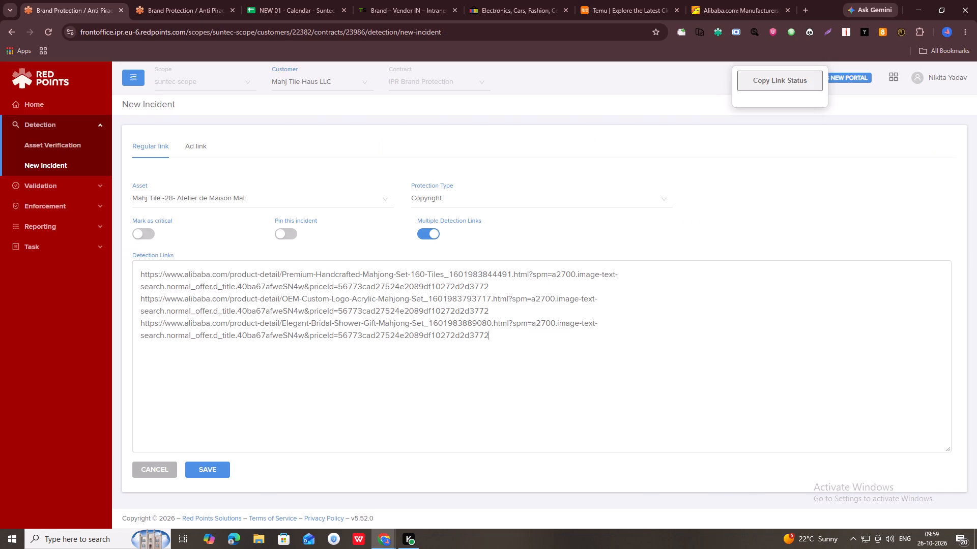
{"action": "key", "text": "alt+Tab"}
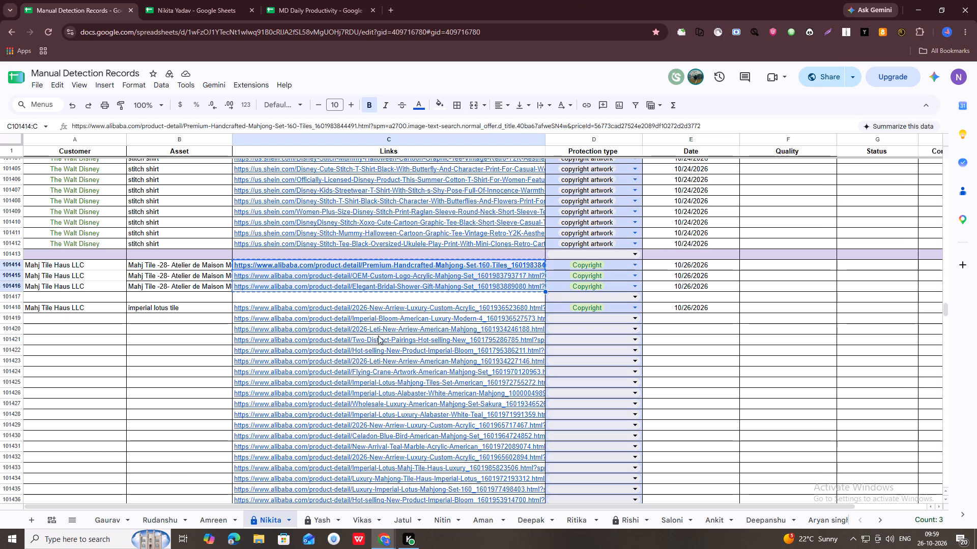
{"action": "key", "text": "alt+Tab"}
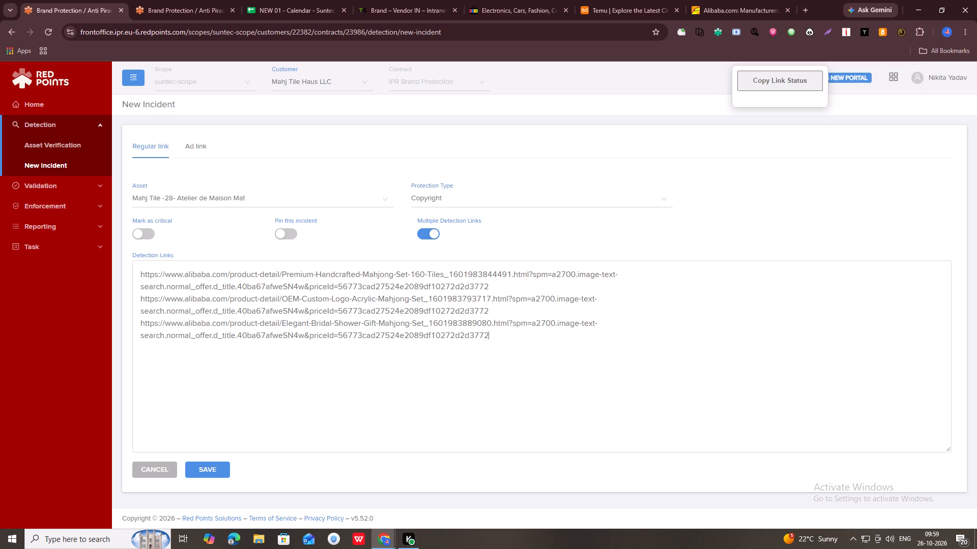
{"action": "key", "text": "alt+Tab"}
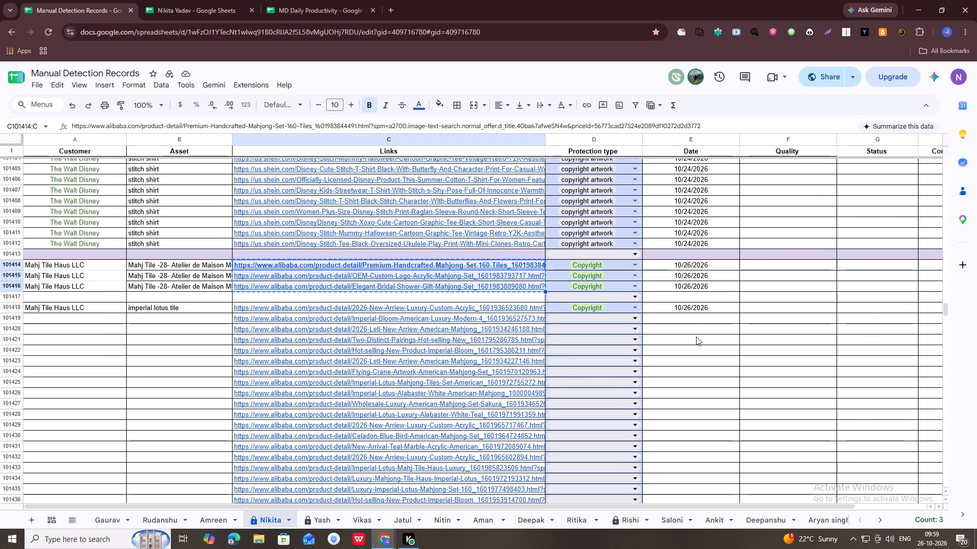
{"action": "key", "text": "alt+Tab"}
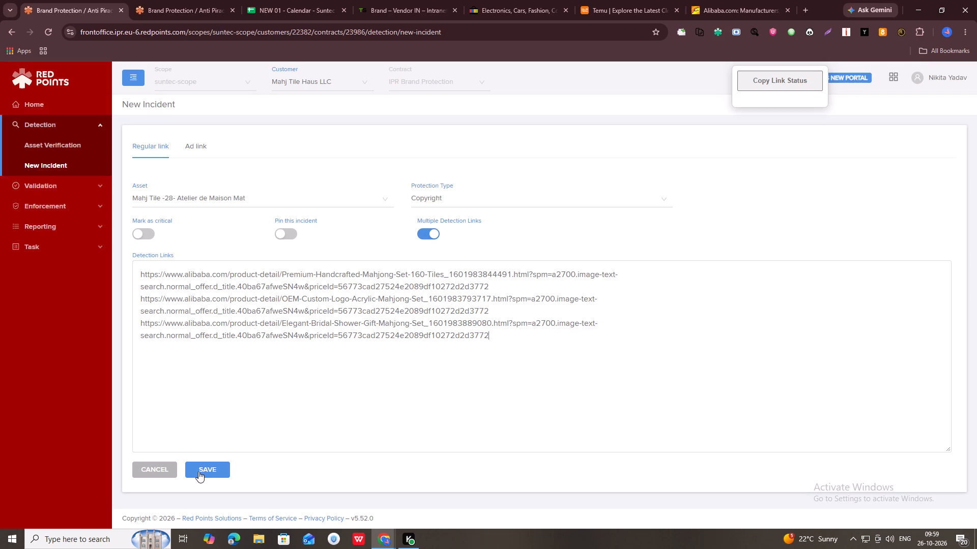
{"action": "left_click", "coordinate": [198, 471]}
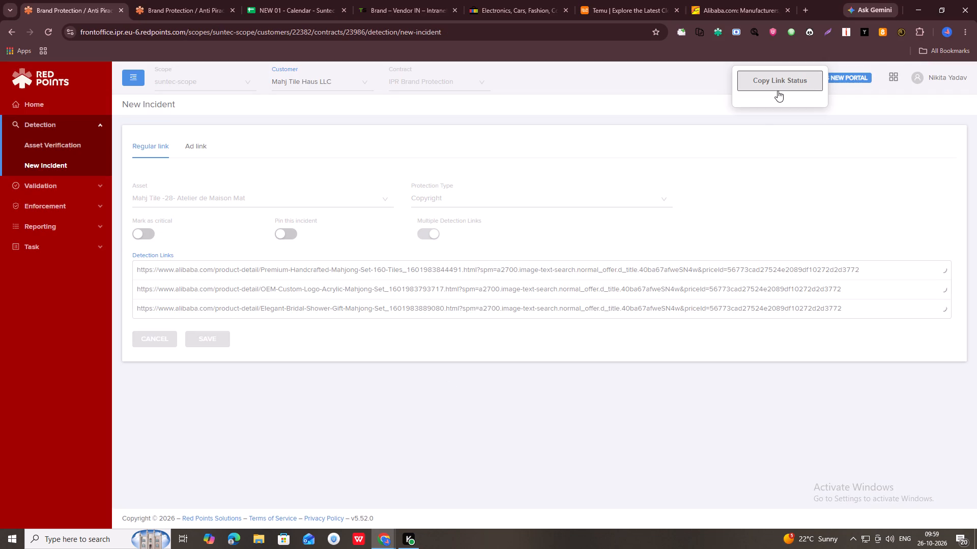
Copy the link status of the submitted links and paste it into the detection sheet starting at F101413.
{"action": "left_click", "coordinate": [778, 82]}
{"action": "key", "text": "alt+Tab"}
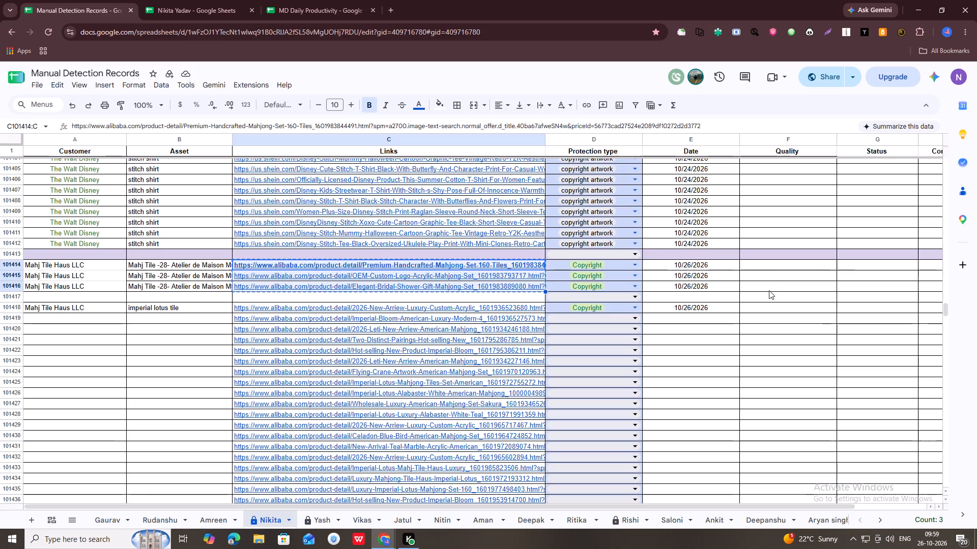
{"action": "left_click", "coordinate": [766, 255]}
{"action": "key", "text": "ctrl+v"}
Clear the pasted header cells in row 101413 and the duplicate links in F101414 to F101416.
{"action": "key", "text": "Left"}
{"action": "key", "text": "Right"}
{"action": "key", "text": "shift+Right"}
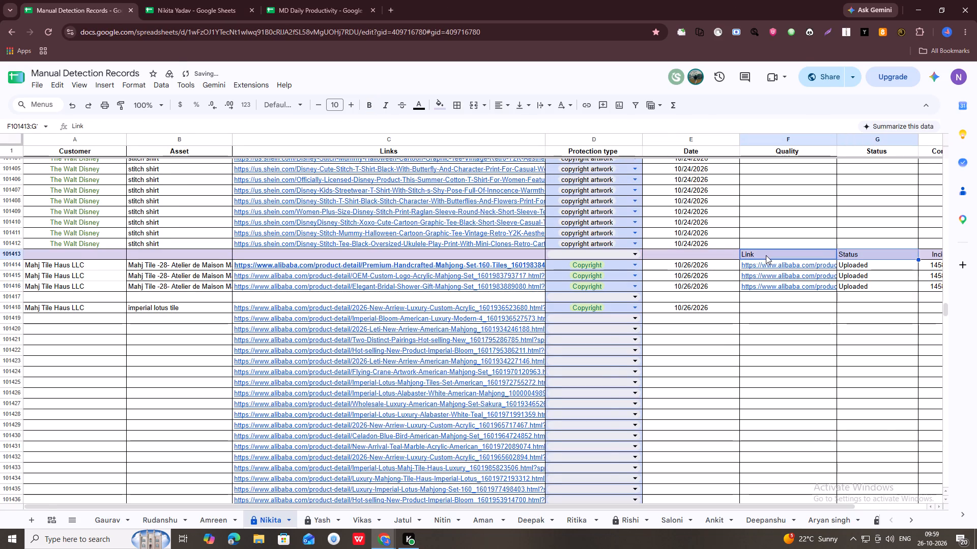
{"action": "key", "text": "shift+Right"}
{"action": "key", "text": "Delete"}
{"action": "key", "text": "Down"}
{"action": "key", "text": "ctrl+shift+Down"}
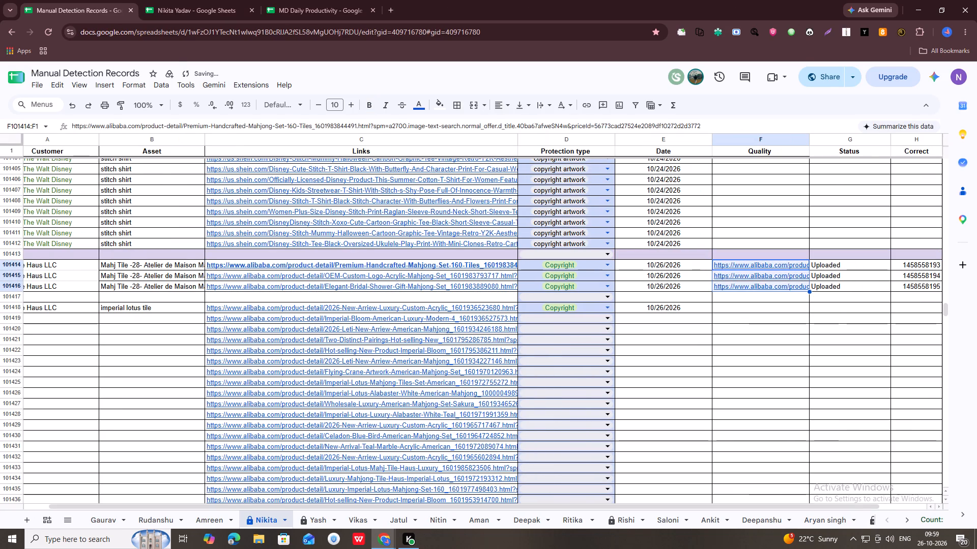
{"action": "key", "text": "Delete"}
Copy all the Alibaba listing links from C101418 down to C101511.
{"action": "key", "text": "Right"}
{"action": "key", "text": "ctrl+Down"}
{"action": "key", "text": "Down"}
{"action": "key", "text": "Down"}
{"action": "key", "text": "Left"}
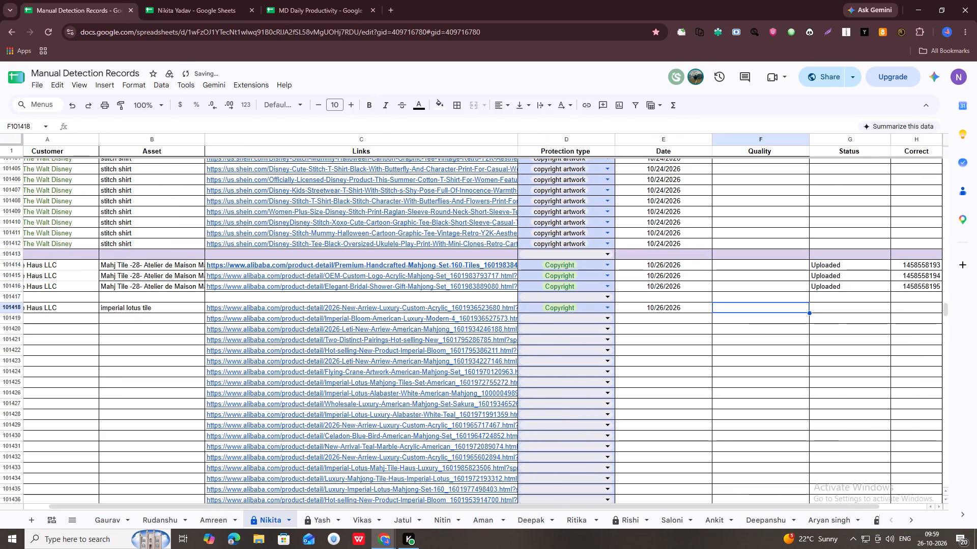
{"action": "key", "text": "Left"}
{"action": "key", "text": "Left"}
{"action": "key", "text": "Left"}
{"action": "key", "text": "ctrl+shift+Down"}
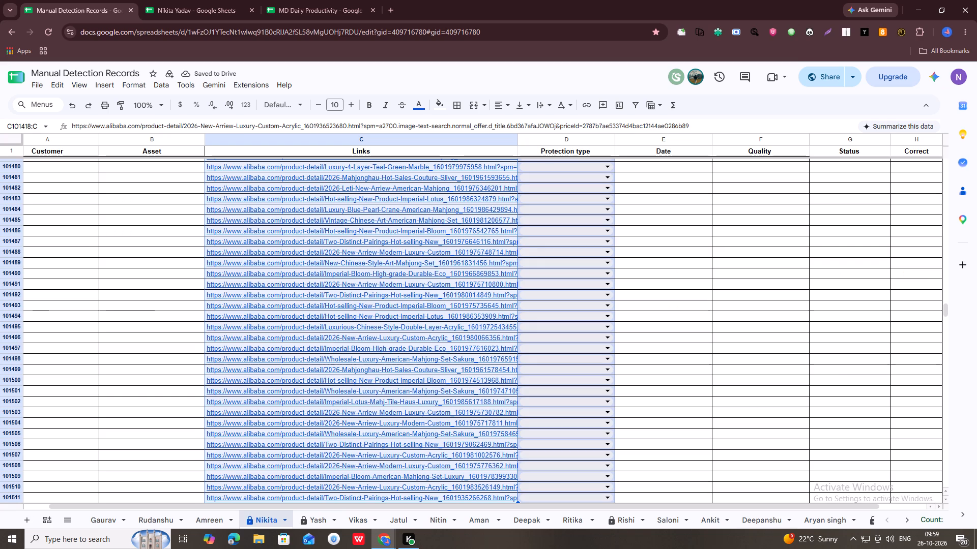
{"action": "key", "text": "ctrl+c"}
{"action": "scroll", "coordinate": [250, 307], "scroll_direction": "up", "scroll_amount": 4}
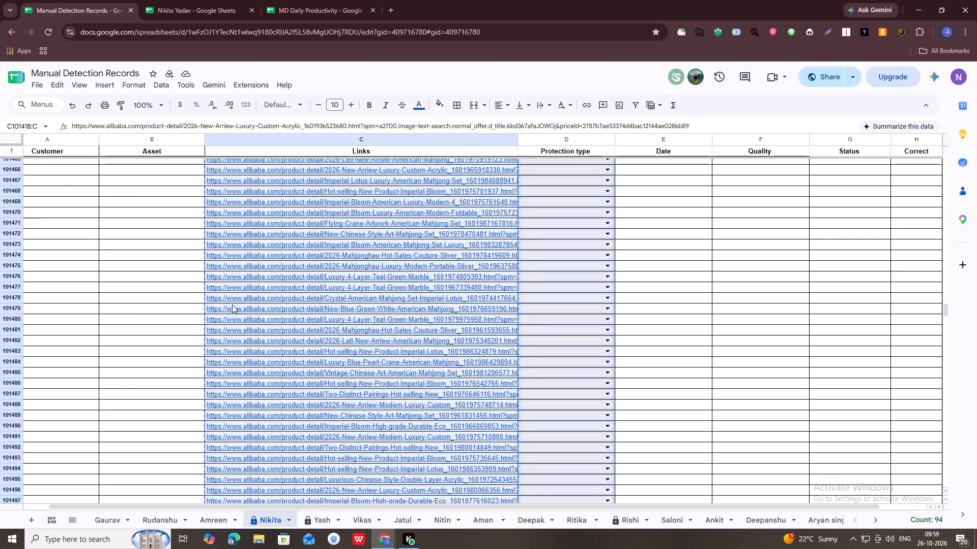
{"action": "scroll", "coordinate": [249, 323], "scroll_direction": "up", "scroll_amount": 6}
{"action": "scroll", "coordinate": [439, 328], "scroll_direction": "up", "scroll_amount": 5}
Start another incident in Red Points and set its asset to Mahj Tile -28- Imperial Lotus Tiles.
{"action": "key", "text": "alt+Tab"}
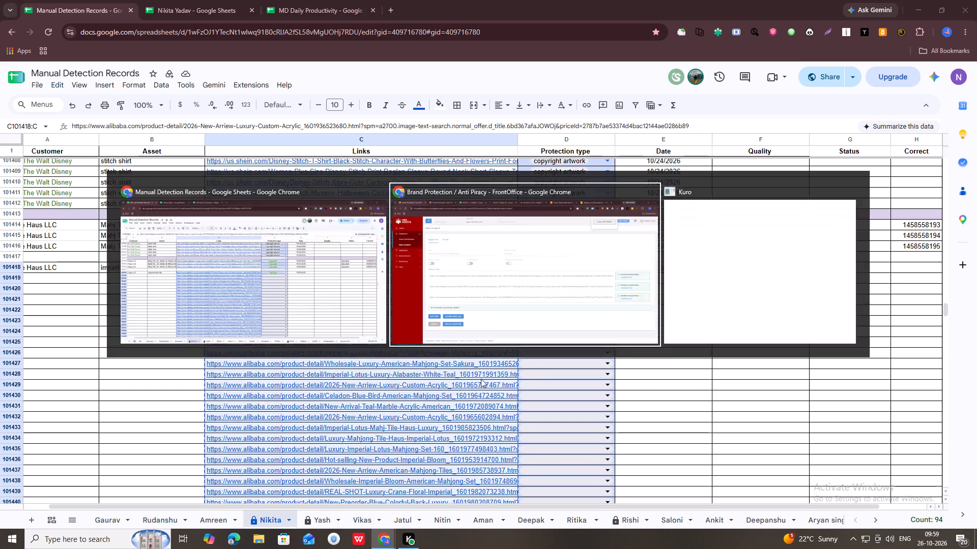
{"action": "left_click", "coordinate": [248, 428]}
{"action": "left_click", "coordinate": [236, 199]}
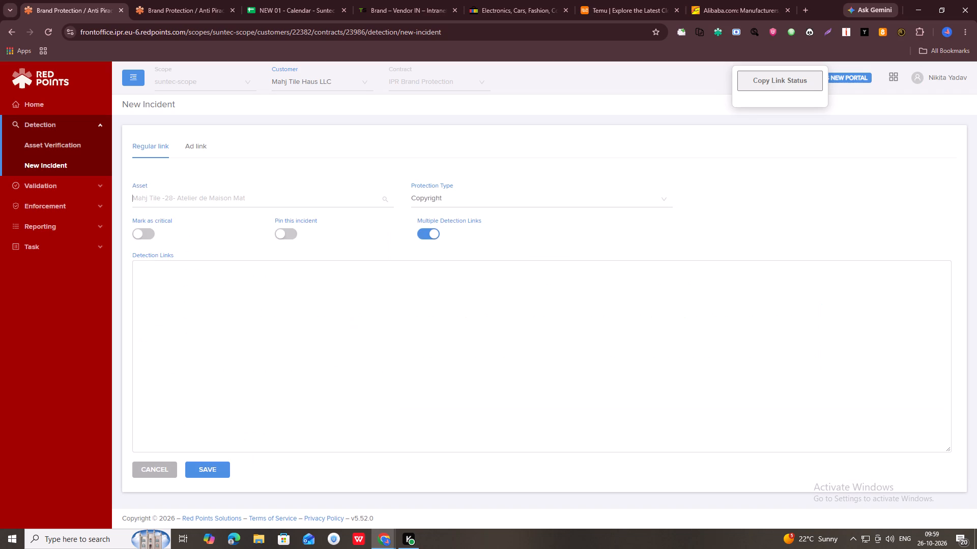
{"action": "type", "text": "imperial"}
{"action": "left_click", "coordinate": [248, 239]}
Paste the copied Imperial Lotus listing links into the incident's detection links.
{"action": "left_click", "coordinate": [345, 370]}
{"action": "key", "text": "alt+Tab"}
{"action": "key", "text": "alt+Tab"}
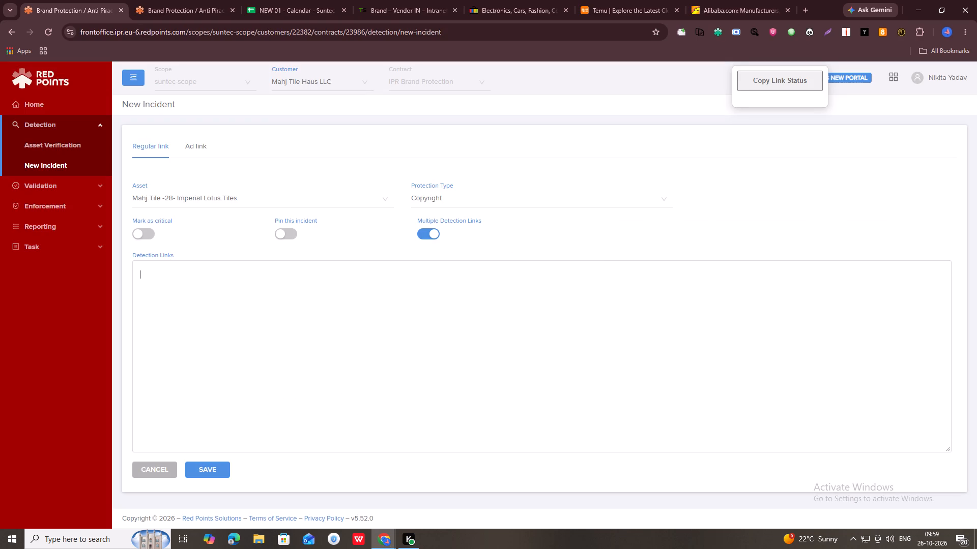
{"action": "key", "text": "ctrl+v"}
Check the pasted detection links against the sheet by searching for the first link from C101418 and the last from C101511.
{"action": "key", "text": "alt+Tab"}
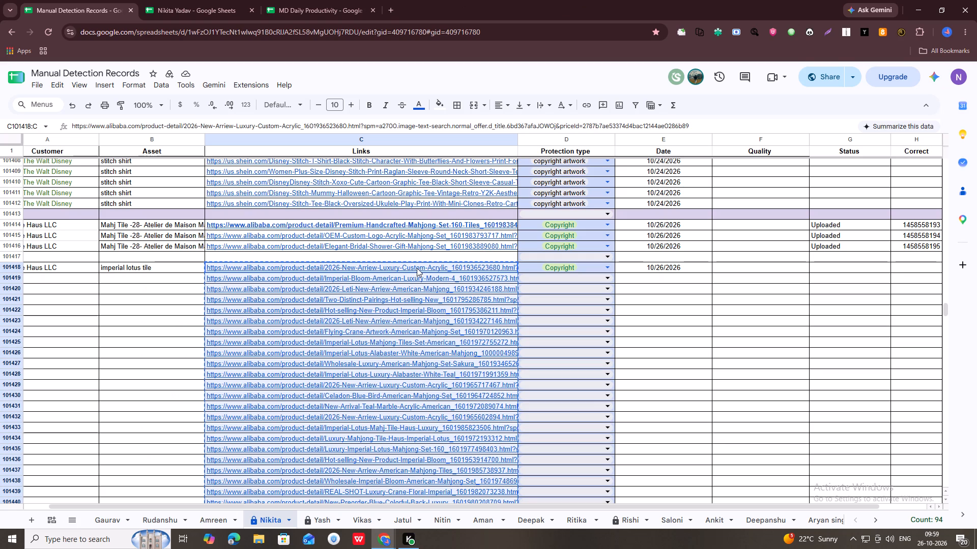
{"action": "left_click", "coordinate": [417, 268]}
{"action": "key", "text": "ctrl+c"}
{"action": "key", "text": "alt+Tab"}
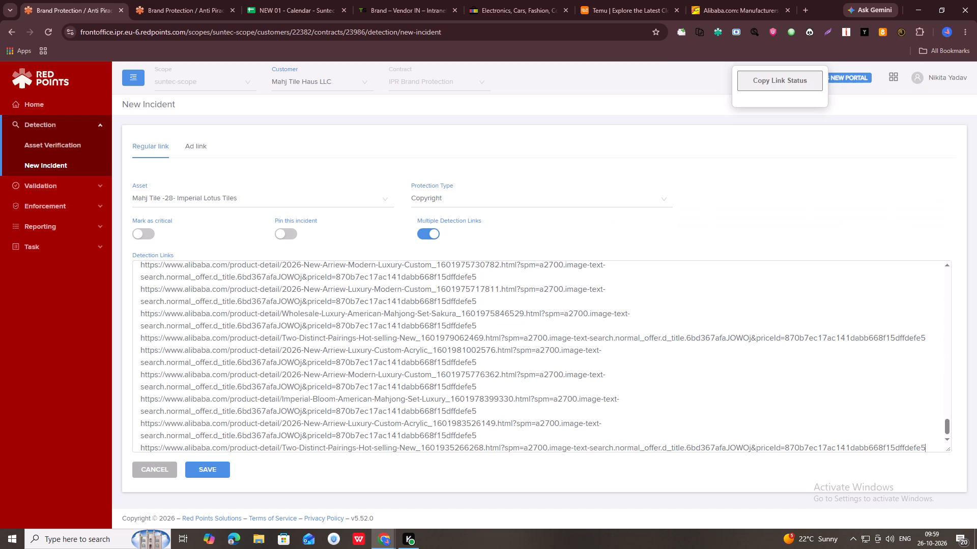
{"action": "key", "text": "ctrl+f"}
{"action": "key", "text": "ctrl+v"}
{"action": "key", "text": "alt+Tab"}
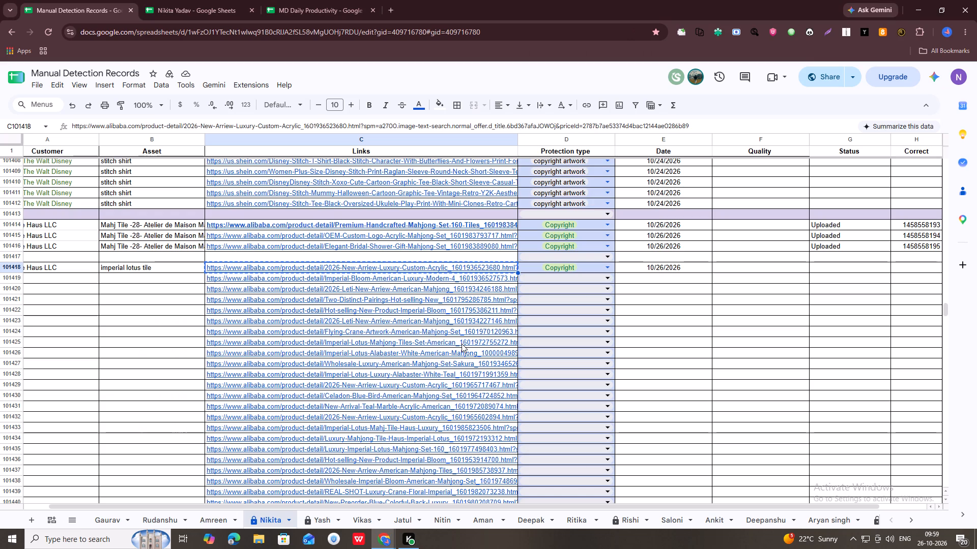
{"action": "key", "text": "ctrl+Down"}
{"action": "key", "text": "ctrl+c"}
{"action": "key", "text": "alt+Tab"}
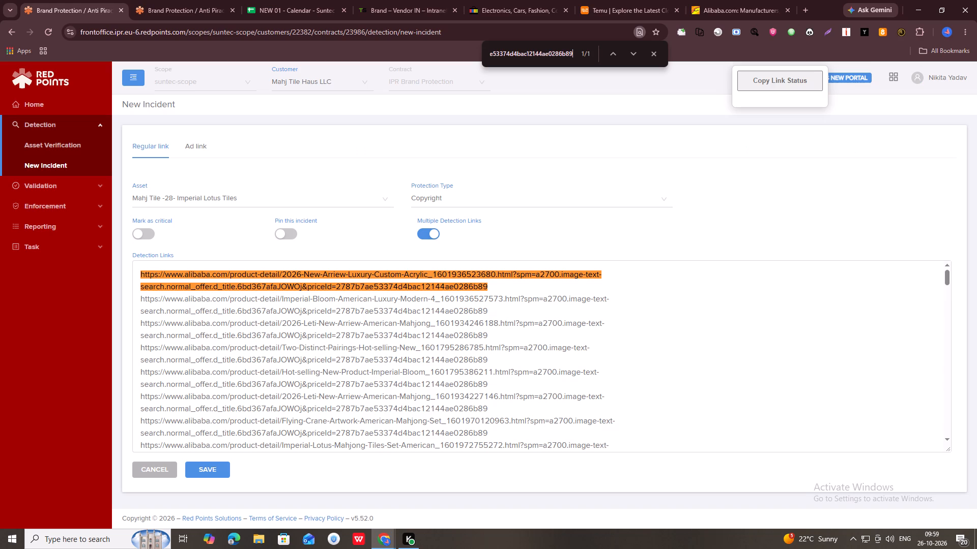
{"action": "key", "text": "ctrl+f"}
{"action": "key", "text": "ctrl+v"}
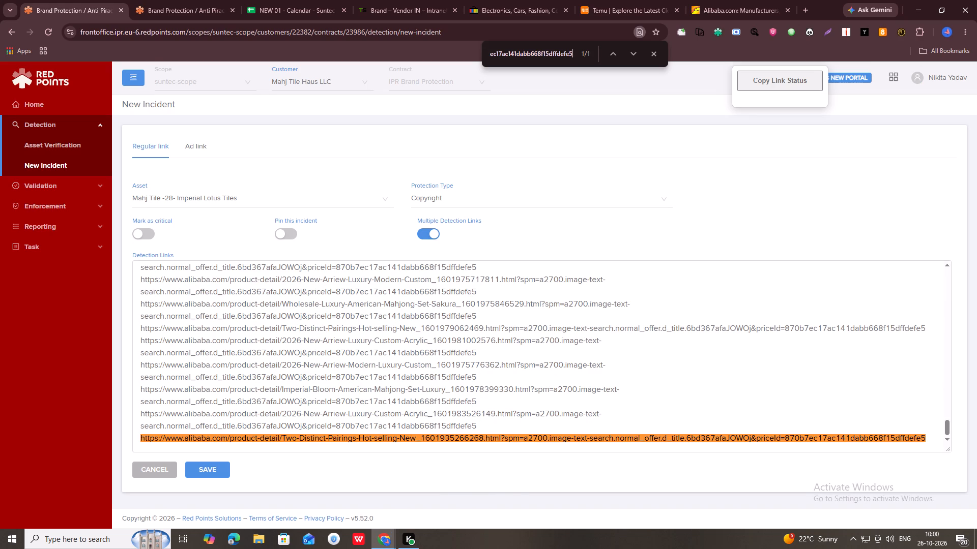
{"action": "key", "text": "alt+Tab"}
{"action": "key", "text": "alt+Tab"}
{"action": "key", "text": "alt+Tab"}
{"action": "scroll", "coordinate": [406, 353], "scroll_direction": "up", "scroll_amount": 20}
{"action": "scroll", "coordinate": [406, 353], "scroll_direction": "up", "scroll_amount": 1}
{"action": "scroll", "coordinate": [406, 353], "scroll_direction": "down", "scroll_amount": 4}
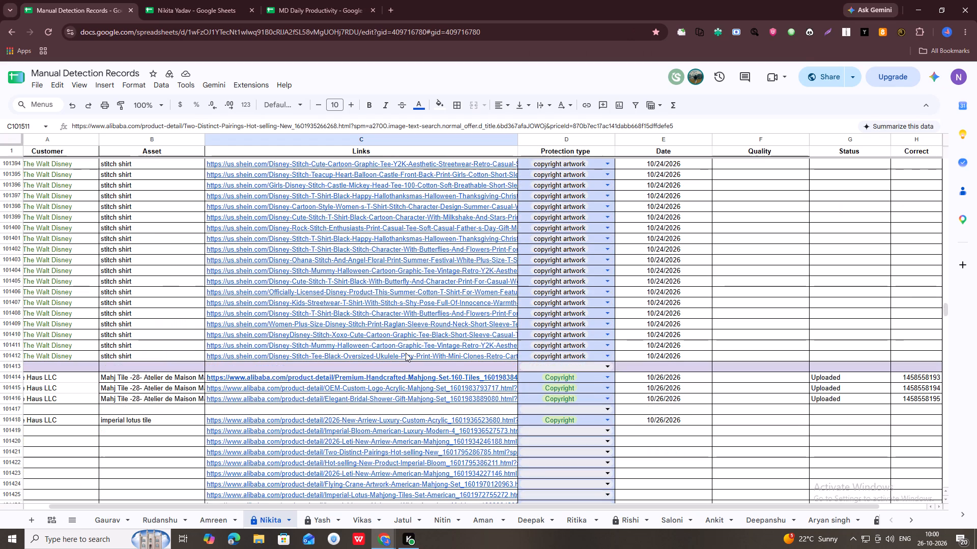
{"action": "key", "text": "alt+Tab"}
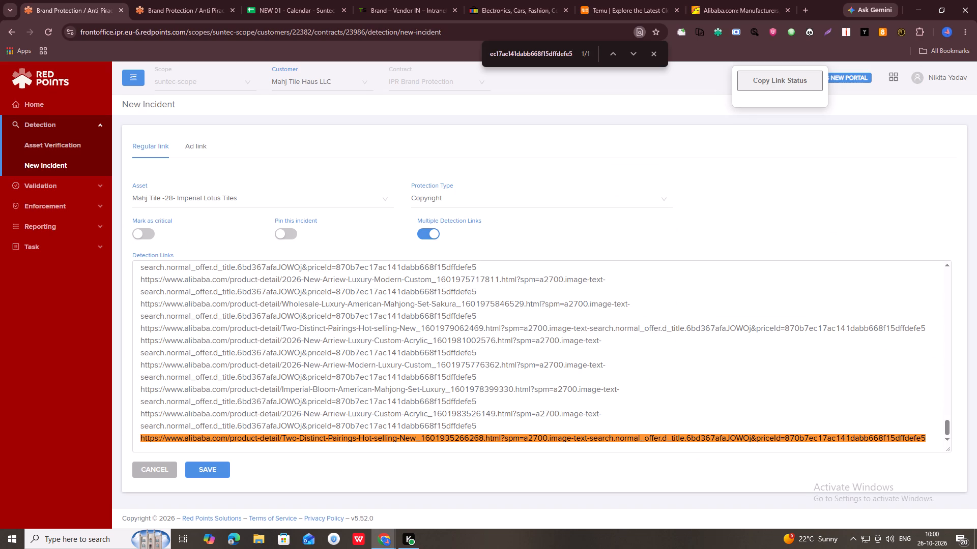
Save the Imperial Lotus Tiles incident and dismiss the page search.
{"action": "left_click", "coordinate": [220, 468]}
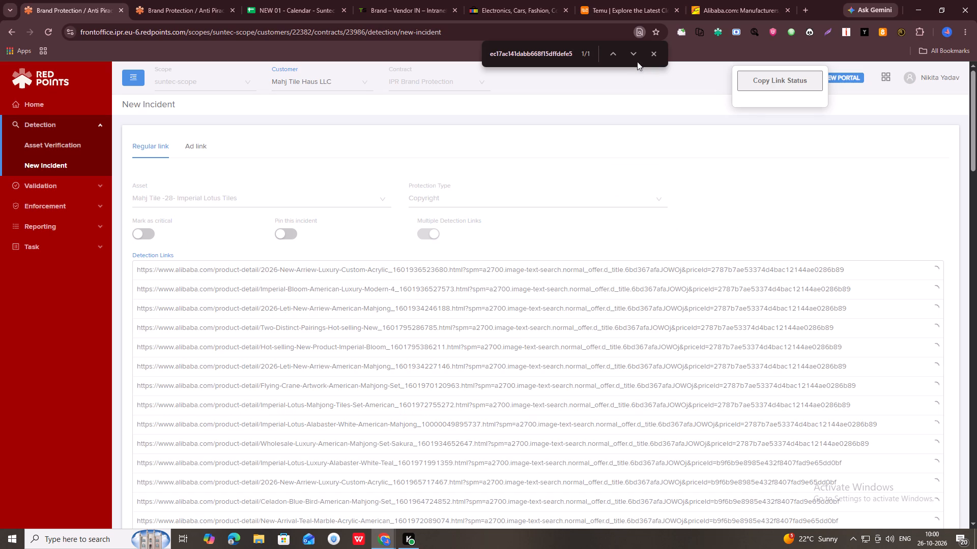
{"action": "left_click", "coordinate": [653, 53]}
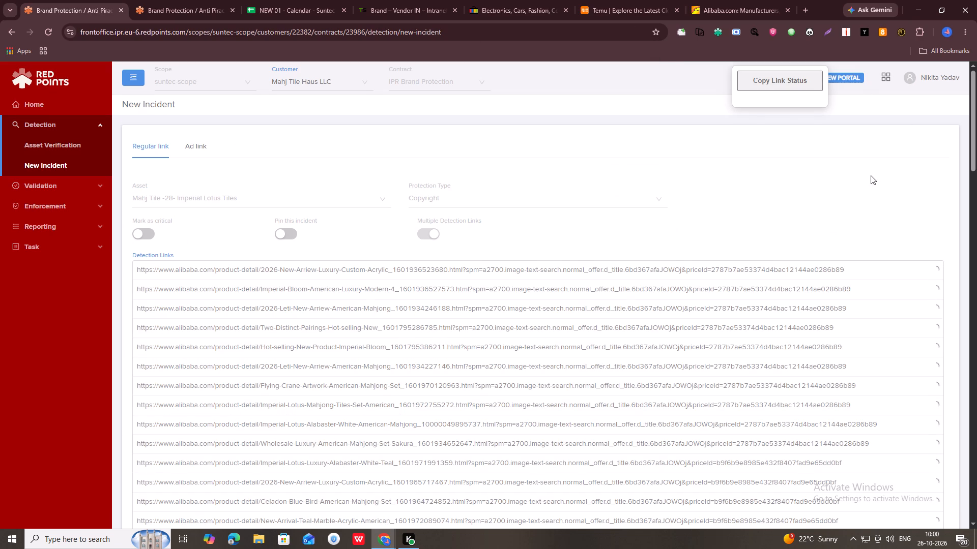
Replace the asset name in B101418 with Mahj Tile -28- Imperial Lotus Tiles, taken from the incident form.
{"action": "left_click", "coordinate": [226, 204], "text": "alt"}
{"action": "key", "text": "alt+Tab"}
{"action": "left_click", "coordinate": [149, 365]}
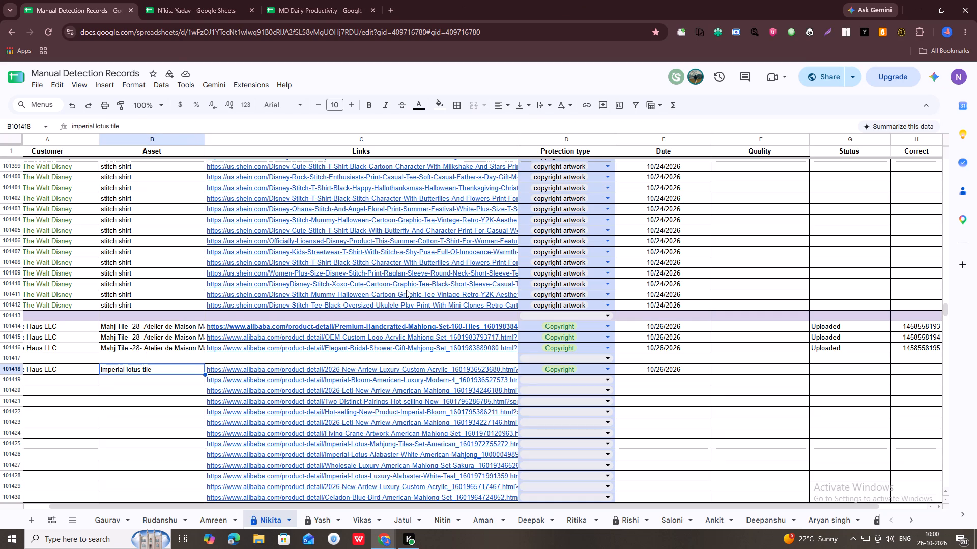
{"action": "key", "text": "ctrl+v"}
Fill the customer Mahj Tile Haus LLC and the Imperial Lotus Tiles asset name from row 101418 down to row 101511.
{"action": "key", "text": "shift+Left"}
{"action": "key", "text": "ctrl+space"}
{"action": "key", "text": "ctrl+d"}
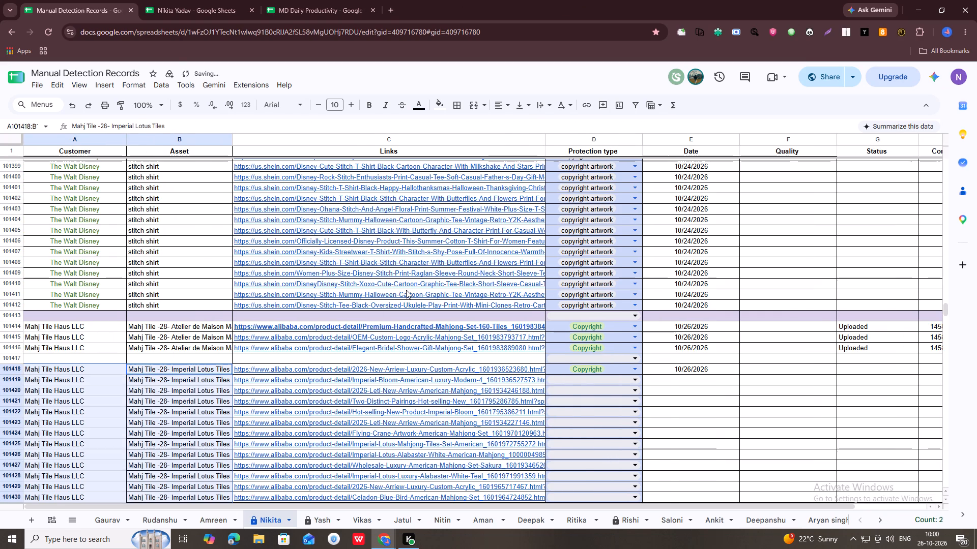
Apply all borders to the customer cells from A101418 to A101511.
{"action": "key", "text": "Right"}
{"action": "key", "text": "Left"}
{"action": "key", "text": "Left"}
{"action": "key", "text": "ctrl+shift+Down"}
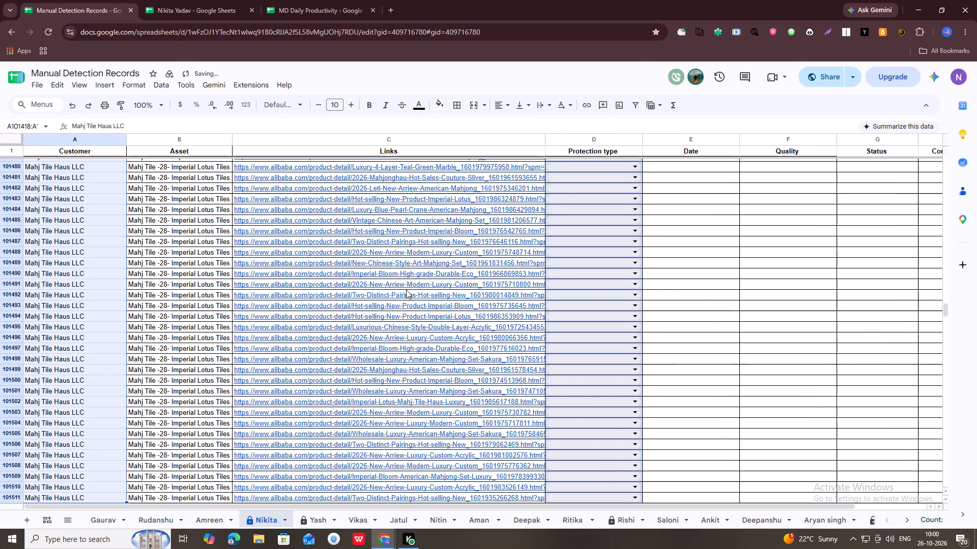
{"action": "left_click", "coordinate": [455, 108]}
{"action": "left_click", "coordinate": [460, 123]}
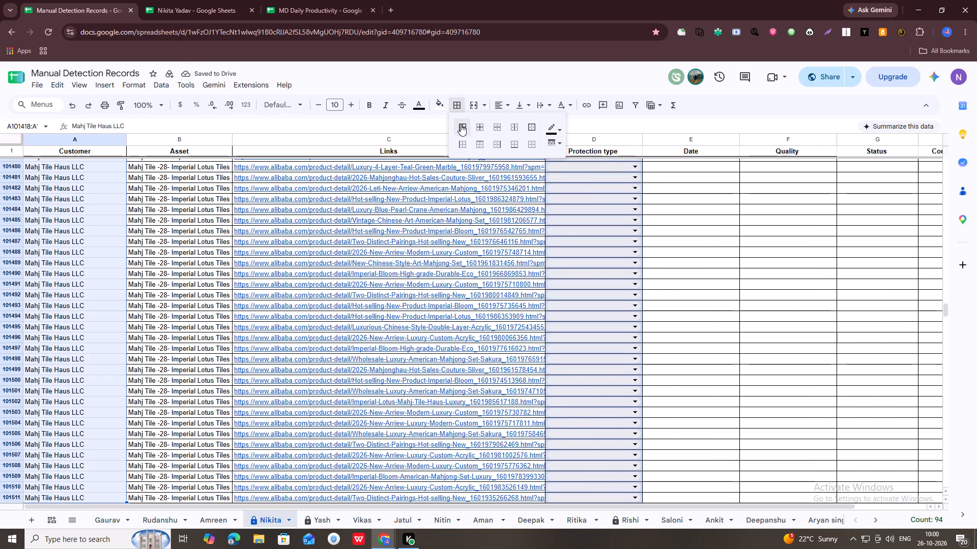
{"action": "key", "text": "Up"}
{"action": "key", "text": "Up"}
{"action": "key", "text": "Up"}
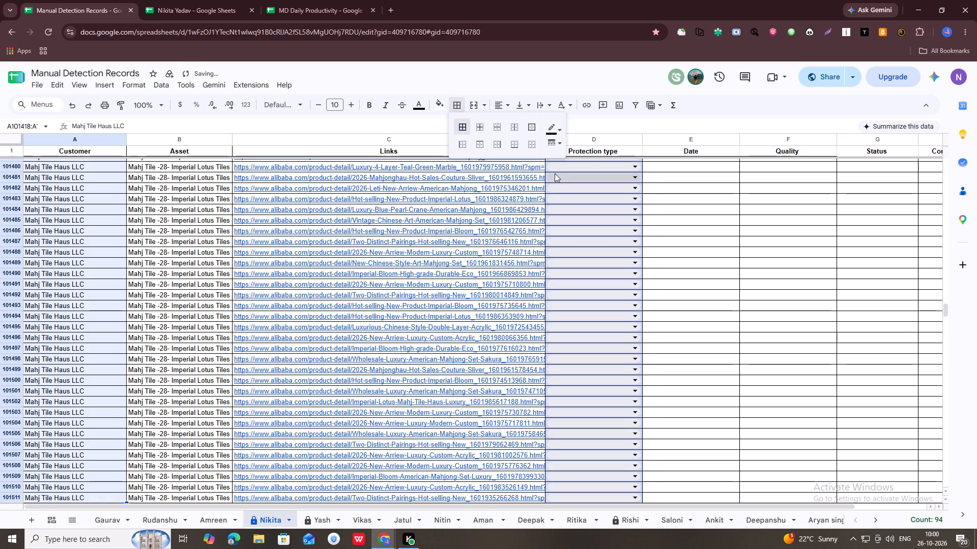
Fill the Copyright protection type and the date 10/26/2026 from row 101418 down to row 101511.
{"action": "scroll", "coordinate": [535, 209], "scroll_direction": "up", "scroll_amount": 7}
{"action": "scroll", "coordinate": [540, 255], "scroll_direction": "up", "scroll_amount": 12}
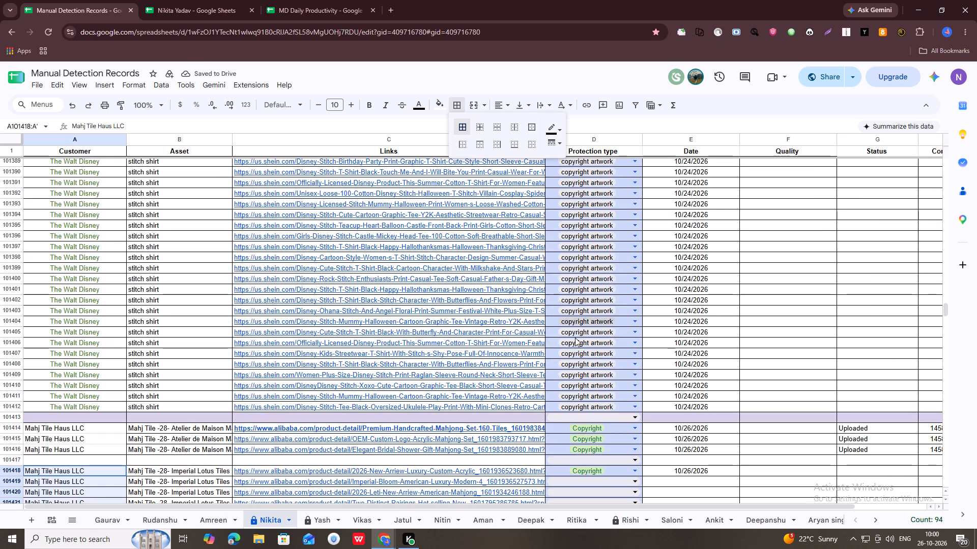
{"action": "left_click", "coordinate": [773, 474]}
{"action": "key", "text": "Left"}
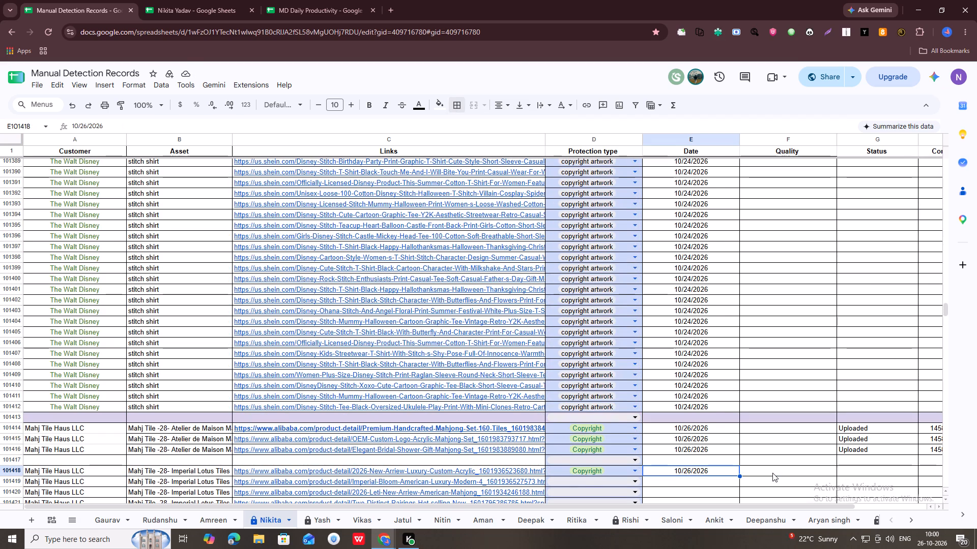
{"action": "key", "text": "shift+Left"}
{"action": "key", "text": "ctrl+space"}
{"action": "key", "text": "ctrl+d"}
Copy the link status of the submitted Imperial Lotus Tiles incidents from Red Points and paste it into the detection sheet starting at F101417.
{"action": "key", "text": "Right"}
{"action": "key", "text": "Up"}
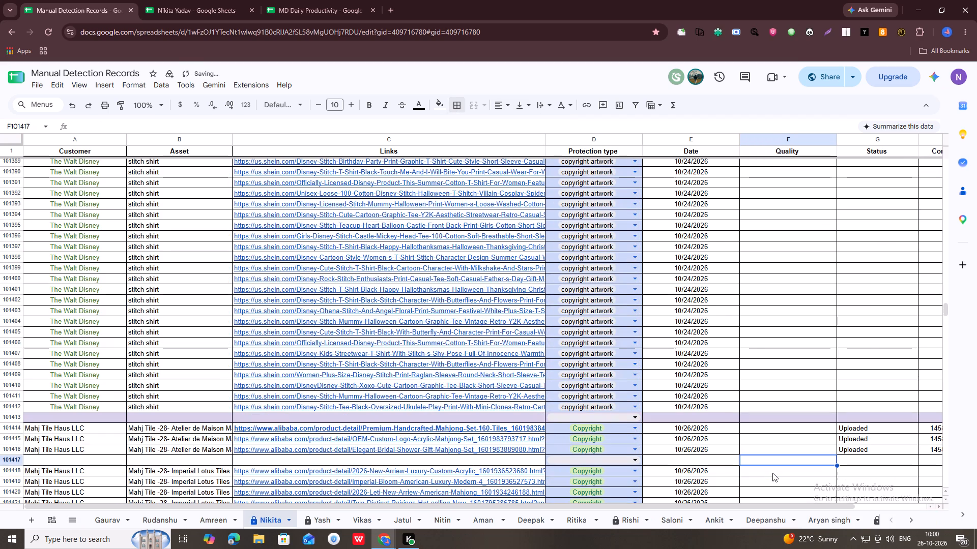
{"action": "key", "text": "alt+Tab"}
{"action": "left_click", "coordinate": [769, 76]}
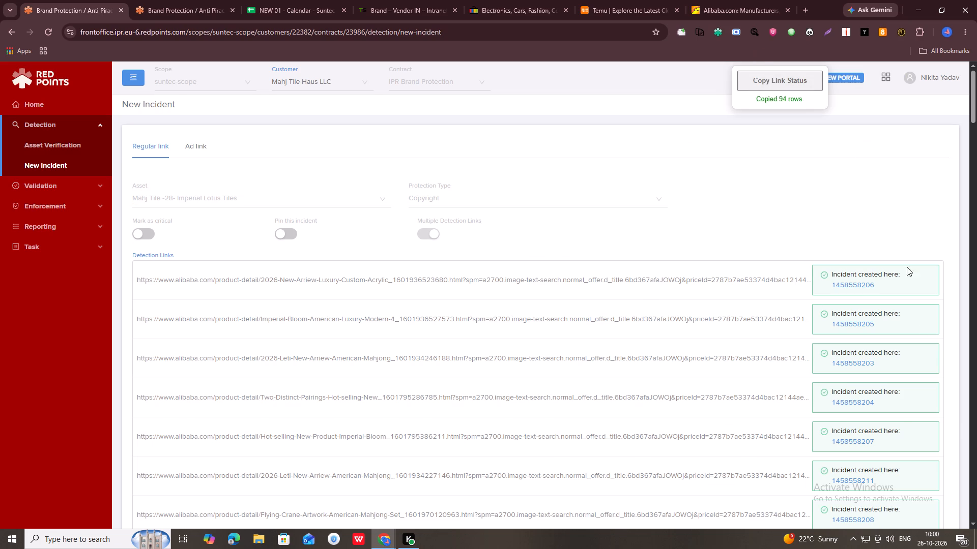
{"action": "key", "text": "alt+Tab"}
{"action": "key", "text": "ctrl+v"}
{"action": "key", "text": "Left"}
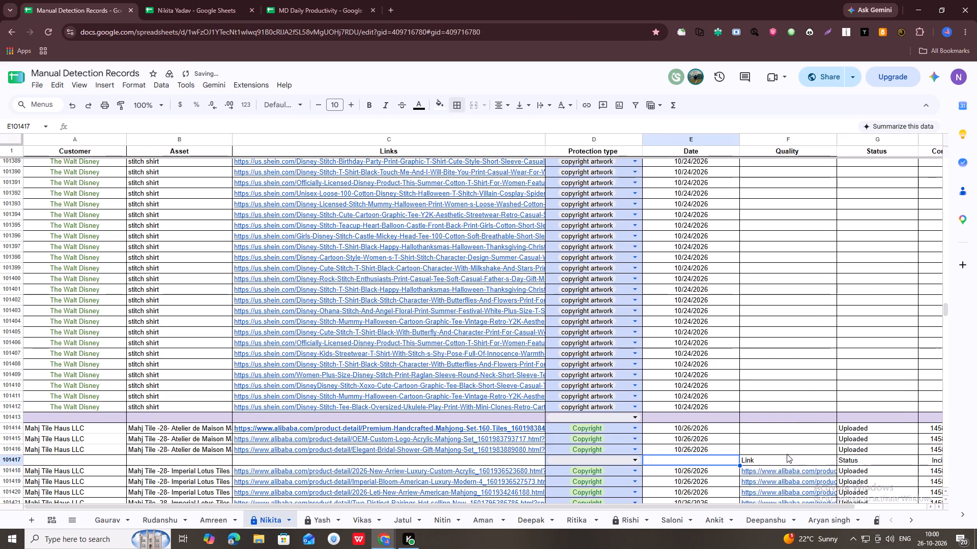
Delete the pasted header labels from F101417 to H101417.
{"action": "key", "text": "Right"}
{"action": "key", "text": "shift+Right"}
{"action": "key", "text": "shift+Right"}
{"action": "key", "text": "Delete"}
{"action": "key", "text": "Right"}
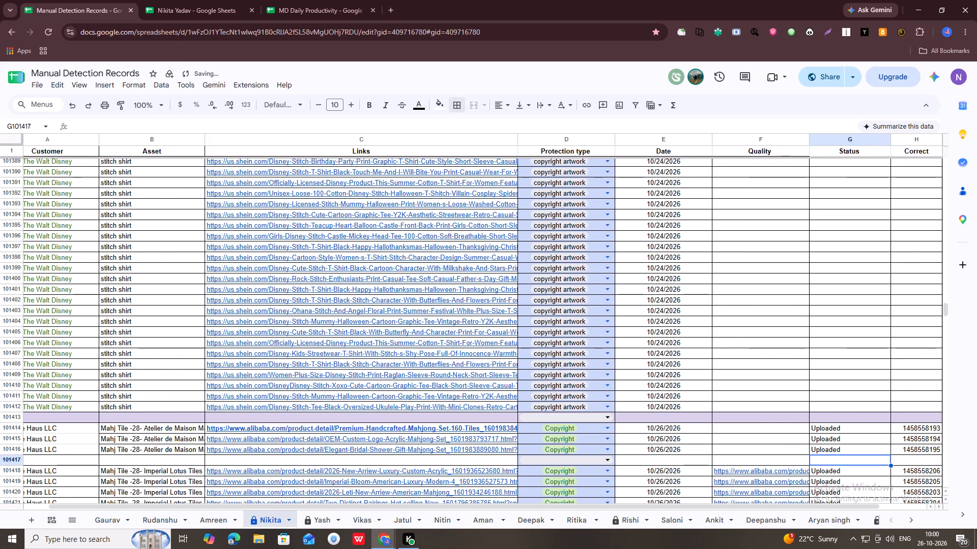
Delete the duplicate links from the Quality column, F101418 to F101511, and go to the first empty Links cell, C101512.
{"action": "key", "text": "Down"}
{"action": "key", "text": "Left"}
{"action": "key", "text": "ctrl+shift+Down"}
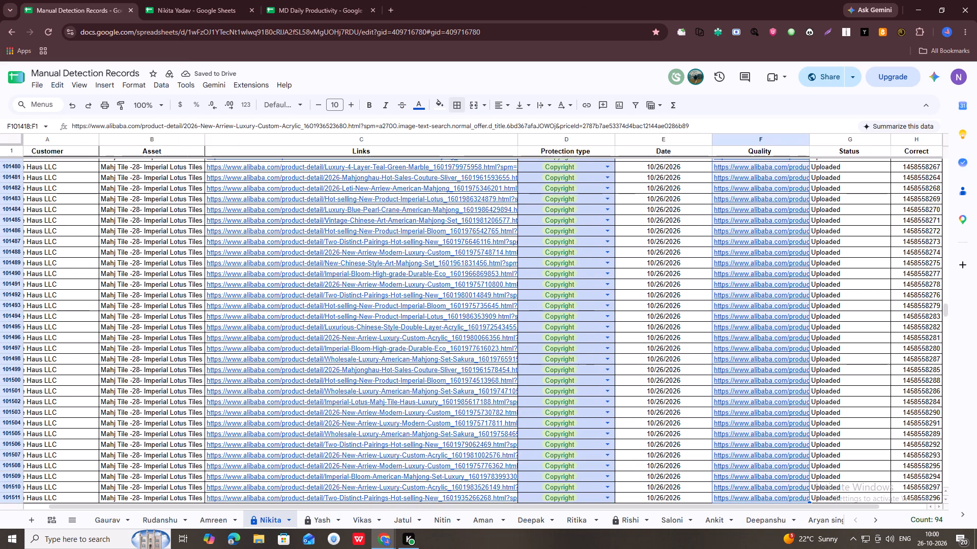
{"action": "key", "text": "Delete"}
{"action": "key", "text": "Right"}
{"action": "key", "text": "ctrl+Down"}
{"action": "scroll", "coordinate": [676, 370], "scroll_direction": "down", "scroll_amount": 3}
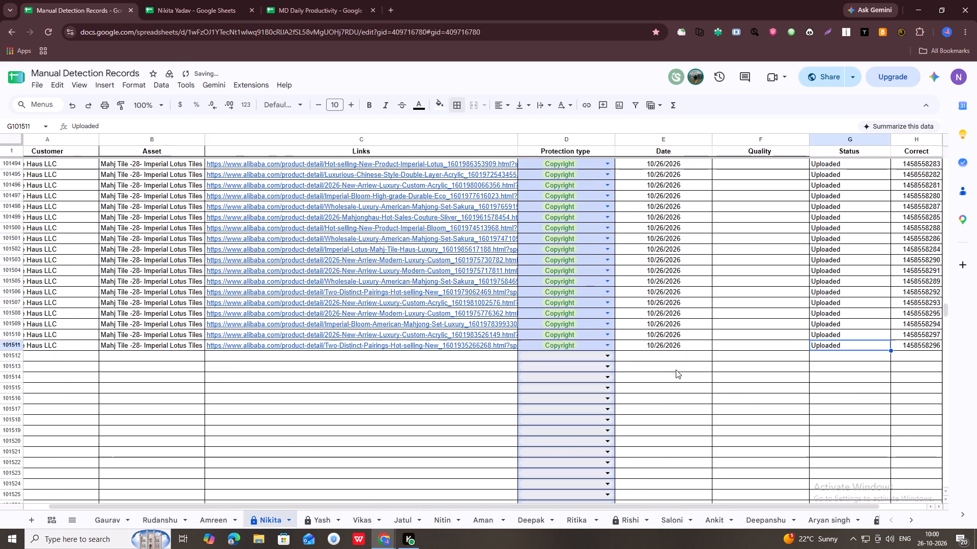
{"action": "left_click", "coordinate": [233, 361]}
Switch to the Red Points incident form, clear the submitted link list for editing, and return to the detection sheet.
{"action": "key", "text": "alt+Tab"}
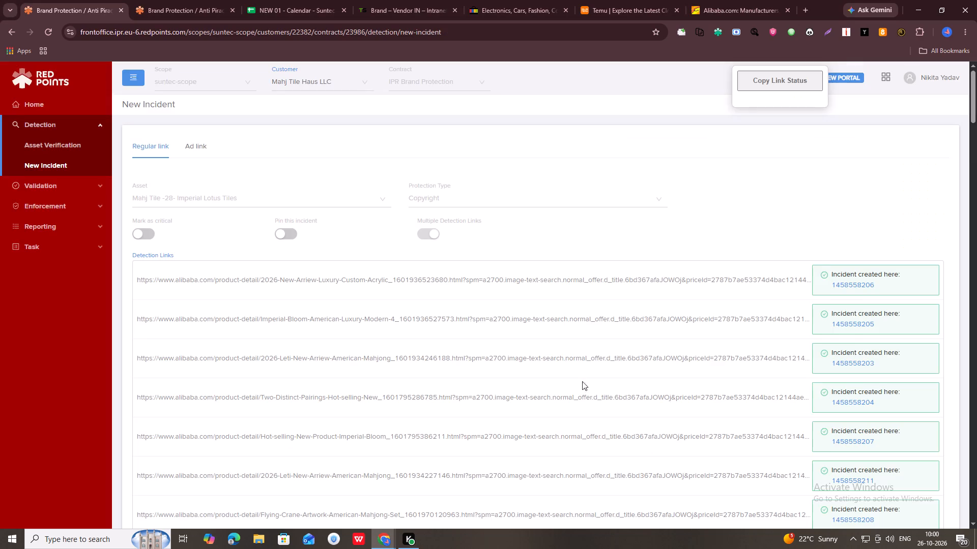
{"action": "scroll", "coordinate": [575, 375], "scroll_direction": "down", "scroll_amount": 20}
{"action": "scroll", "coordinate": [575, 375], "scroll_direction": "down", "scroll_amount": 20}
{"action": "scroll", "coordinate": [575, 375], "scroll_direction": "down", "scroll_amount": 11}
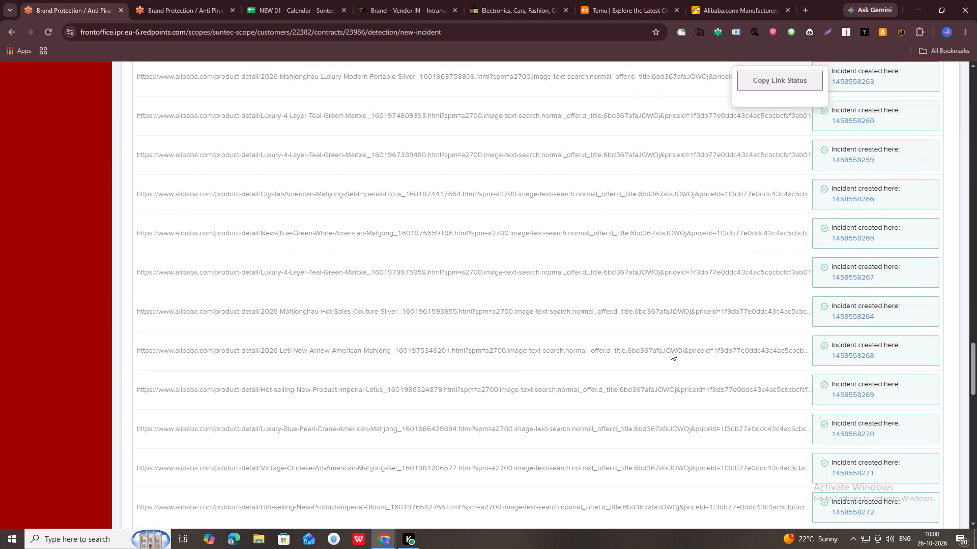
{"action": "scroll", "coordinate": [671, 351], "scroll_direction": "down", "scroll_amount": 20}
{"action": "scroll", "coordinate": [671, 351], "scroll_direction": "down", "scroll_amount": 7}
{"action": "left_click", "coordinate": [213, 449]}
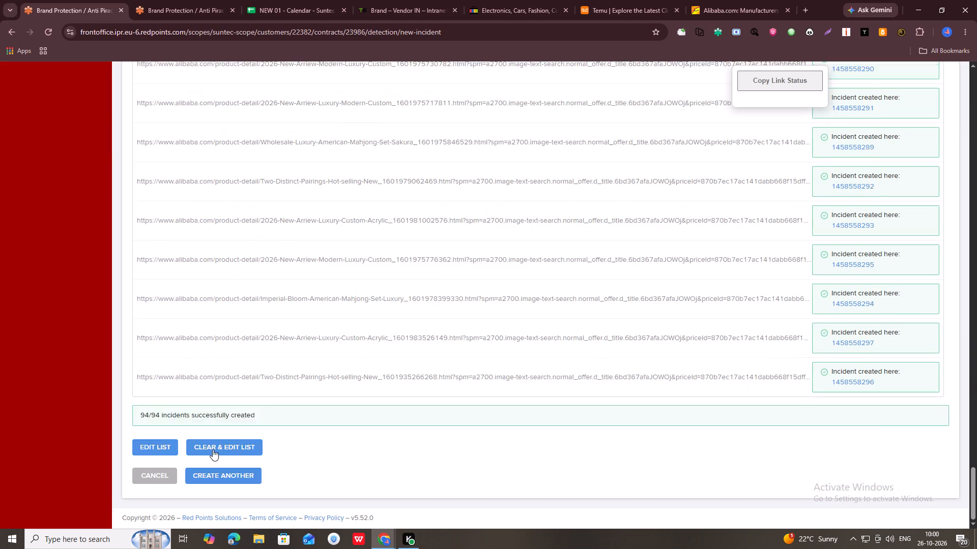
{"action": "key", "text": "alt+Tab"}
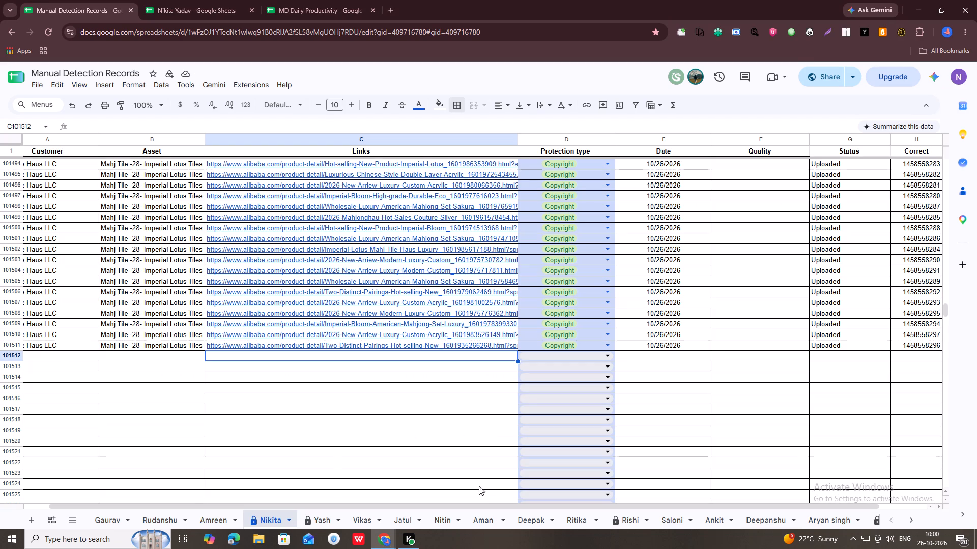
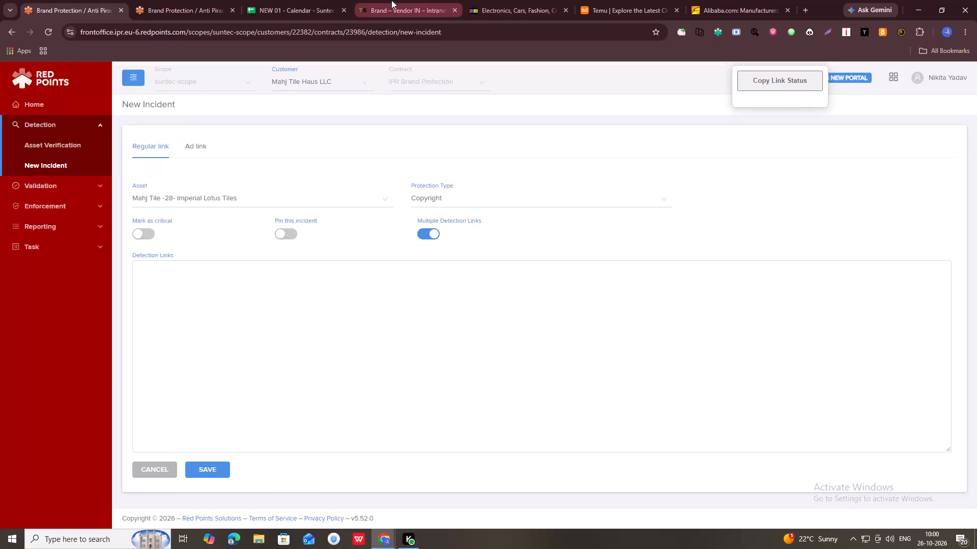
In the Tuinet brand calendar, mark the Mahj Tile Haus LLC alibaba.com row as S for day 26.
{"action": "left_click", "coordinate": [509, 0]}
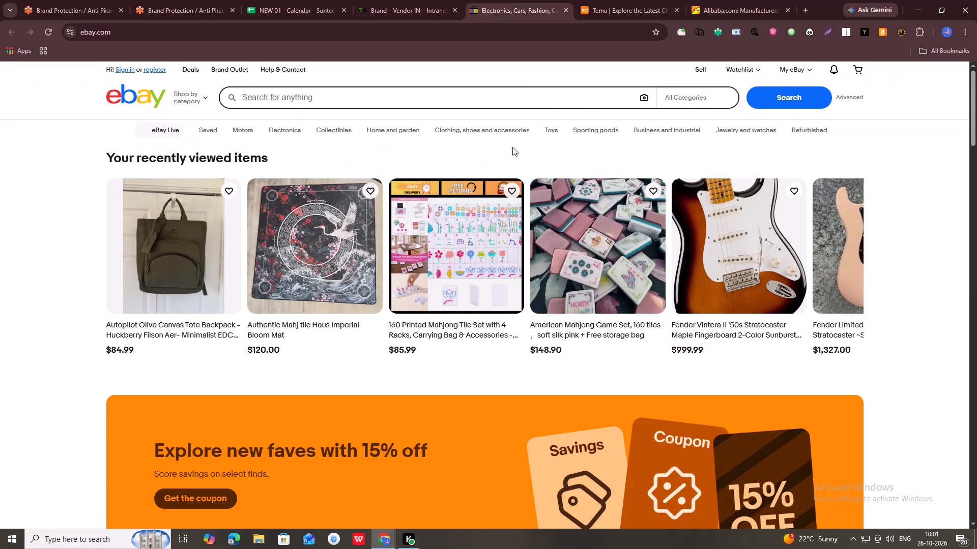
{"action": "left_click", "coordinate": [413, 0]}
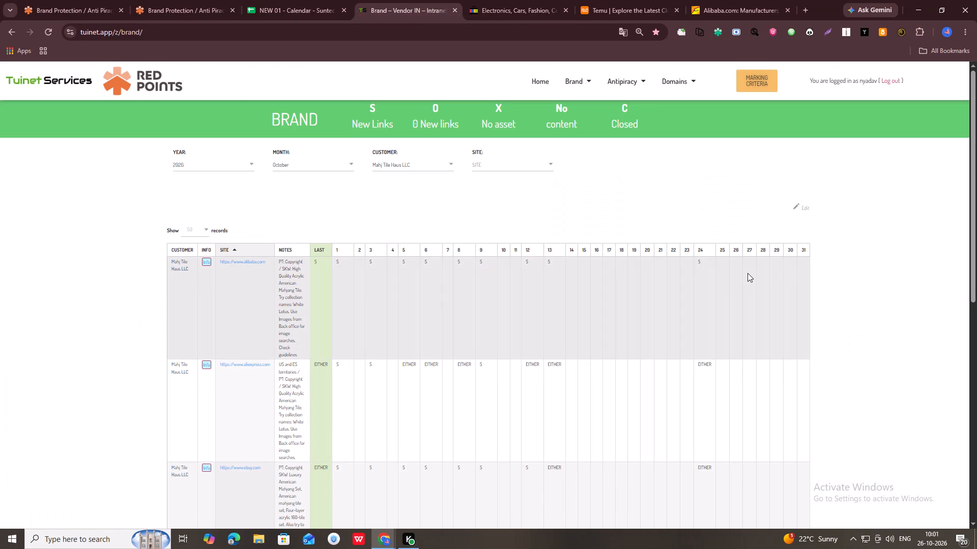
{"action": "double_click", "coordinate": [734, 282]}
{"action": "double_click", "coordinate": [738, 288]}
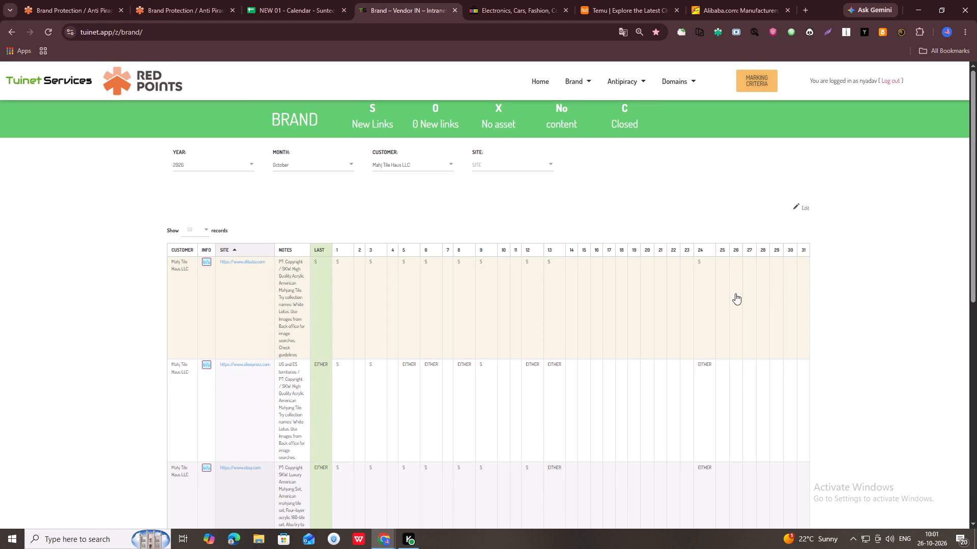
{"action": "left_click", "coordinate": [740, 284]}
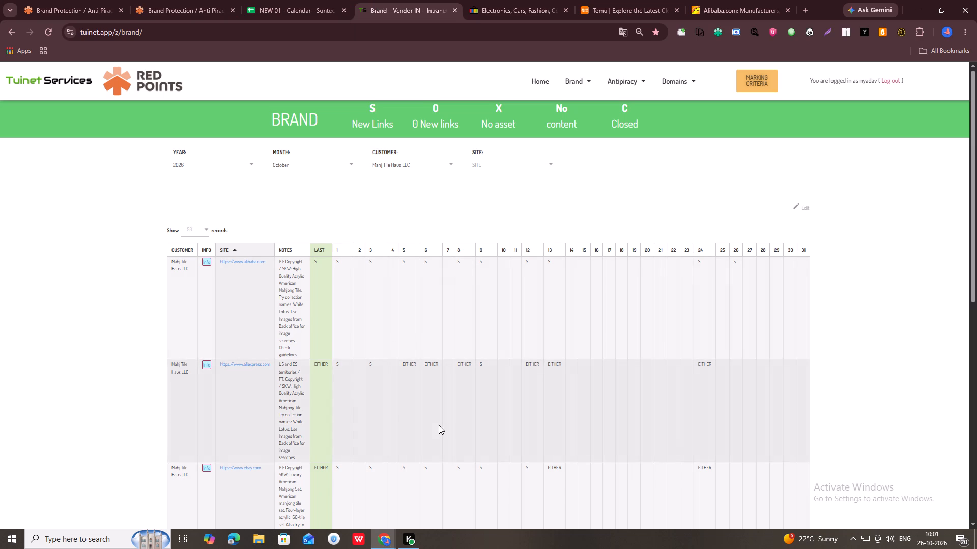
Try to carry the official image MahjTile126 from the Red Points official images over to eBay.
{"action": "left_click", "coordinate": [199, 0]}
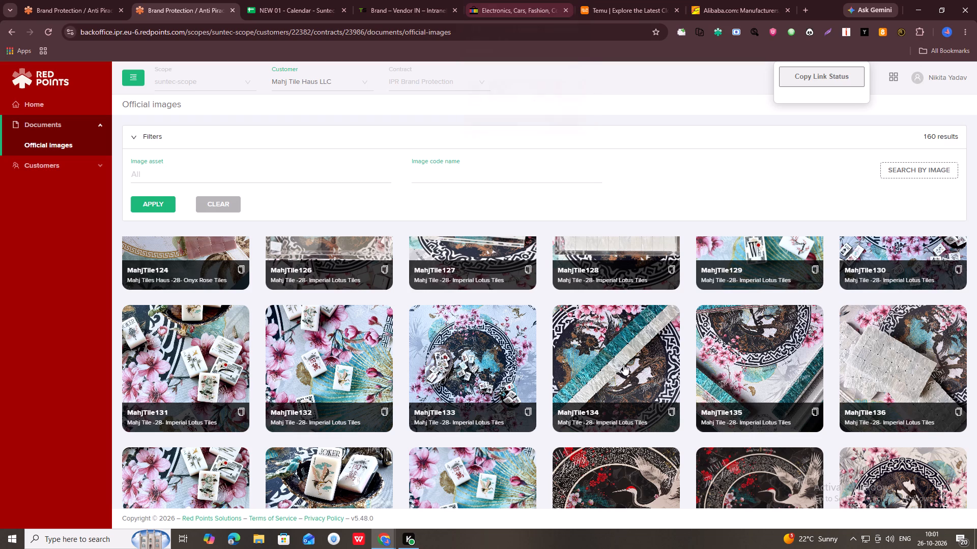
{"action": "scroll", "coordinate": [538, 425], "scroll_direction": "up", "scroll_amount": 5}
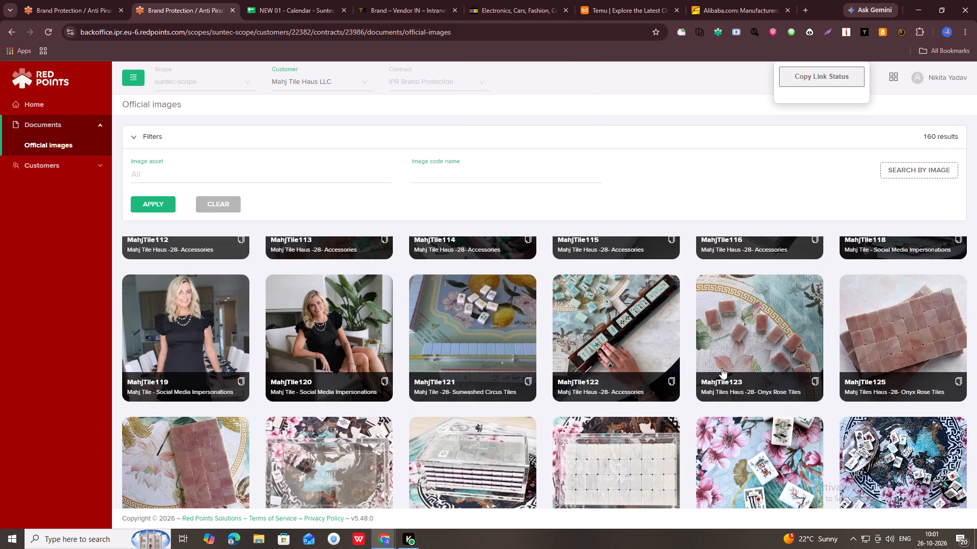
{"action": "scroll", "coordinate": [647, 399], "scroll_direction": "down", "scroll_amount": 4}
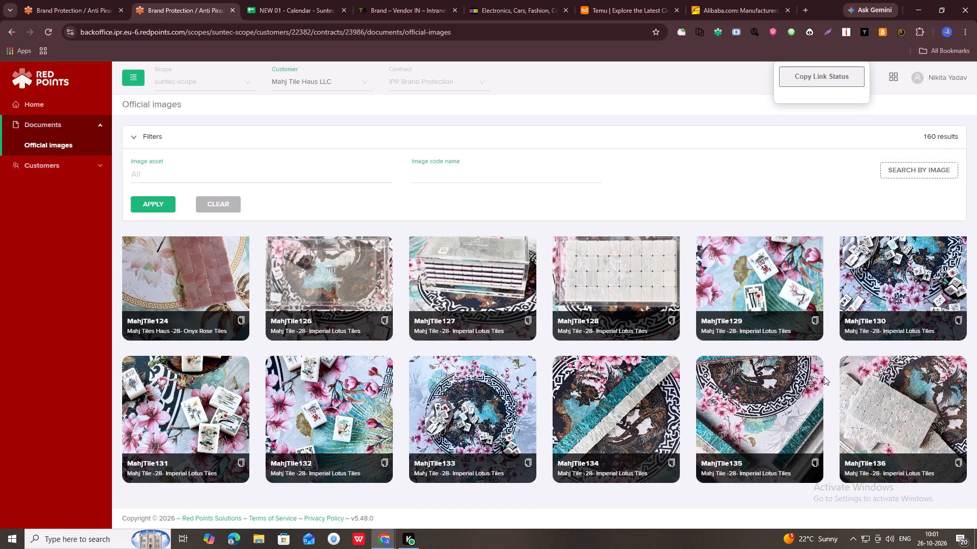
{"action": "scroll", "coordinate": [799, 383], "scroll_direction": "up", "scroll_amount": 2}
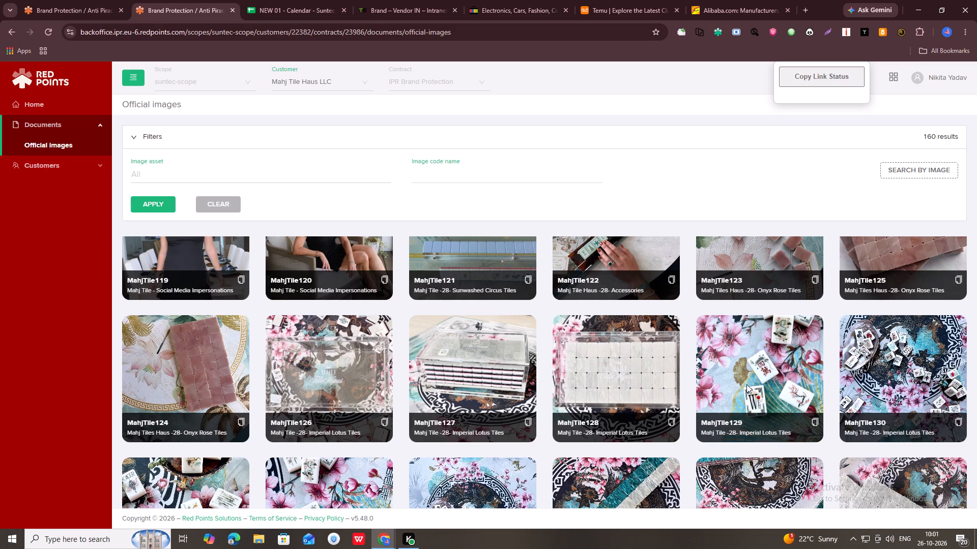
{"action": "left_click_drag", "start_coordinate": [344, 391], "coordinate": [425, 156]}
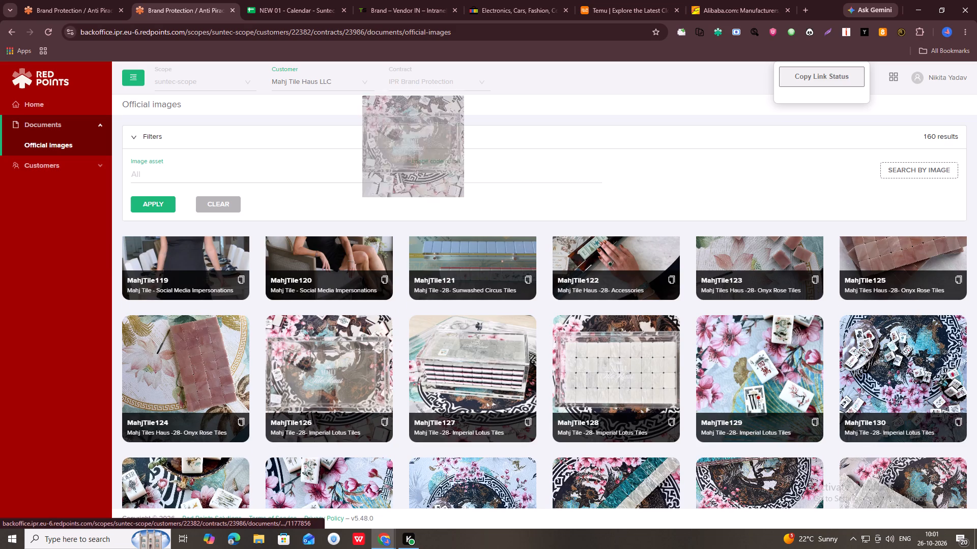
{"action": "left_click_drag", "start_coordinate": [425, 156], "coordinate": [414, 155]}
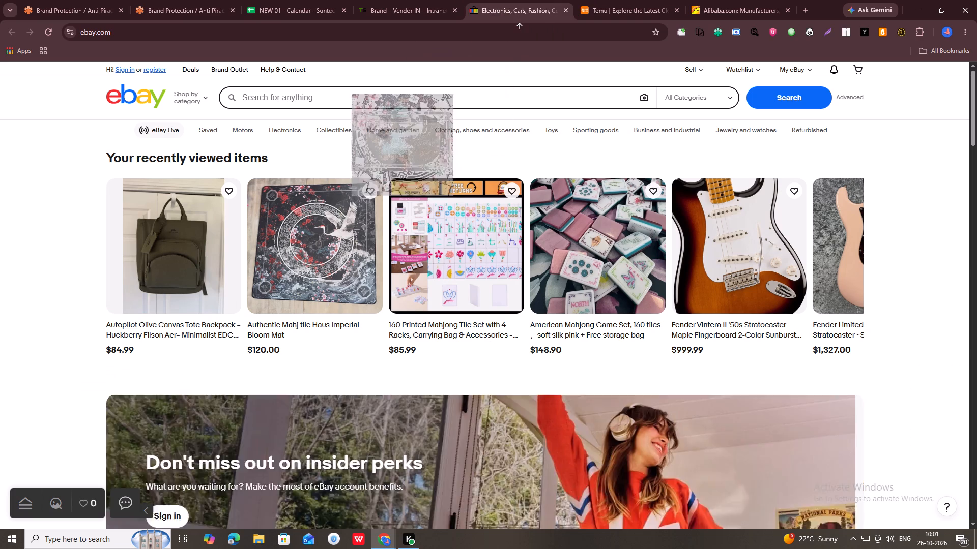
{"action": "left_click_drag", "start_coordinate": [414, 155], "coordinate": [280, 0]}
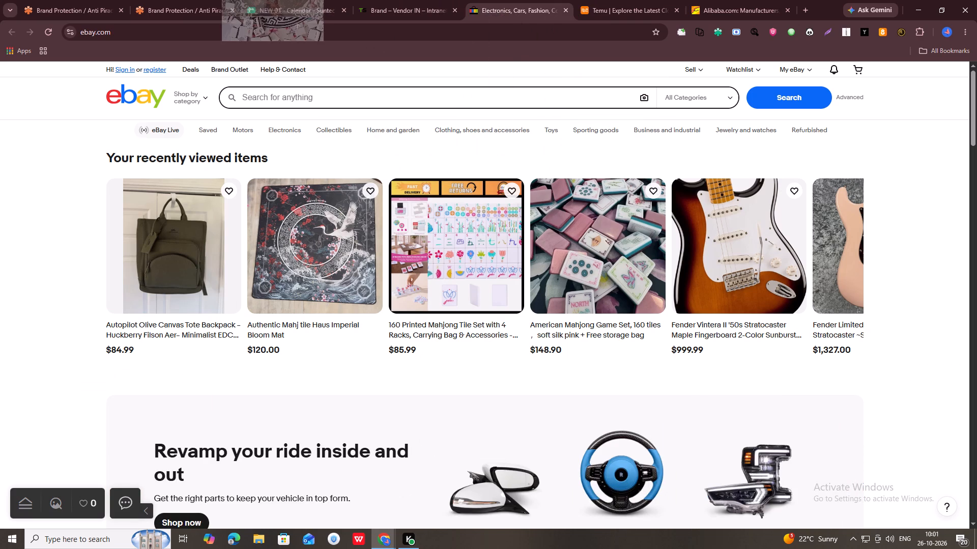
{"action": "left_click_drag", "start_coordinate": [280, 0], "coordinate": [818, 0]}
Open eBay's image search and search it with the official Red Points image MahjTile126 (Imperial Lotus Tiles).
{"action": "left_click", "coordinate": [455, 0]}
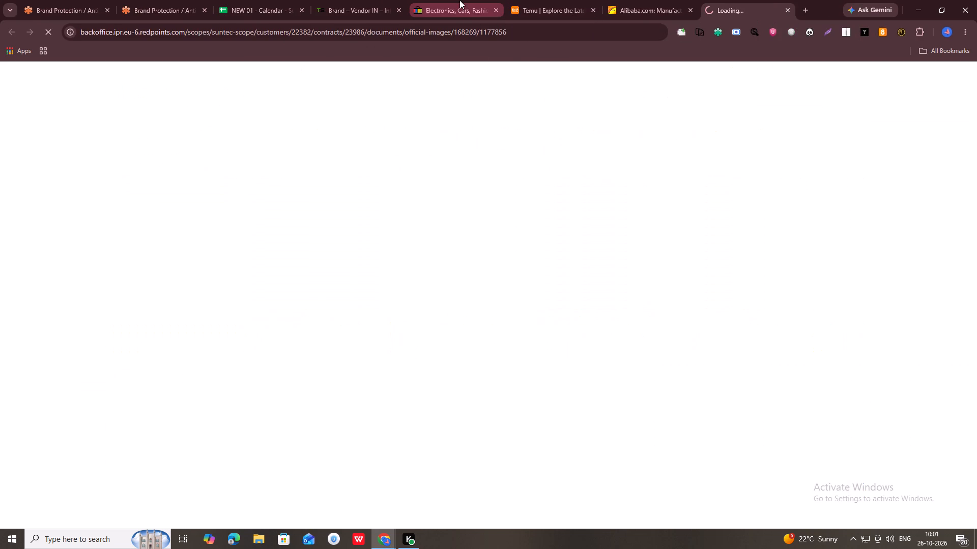
{"action": "left_click", "coordinate": [645, 97]}
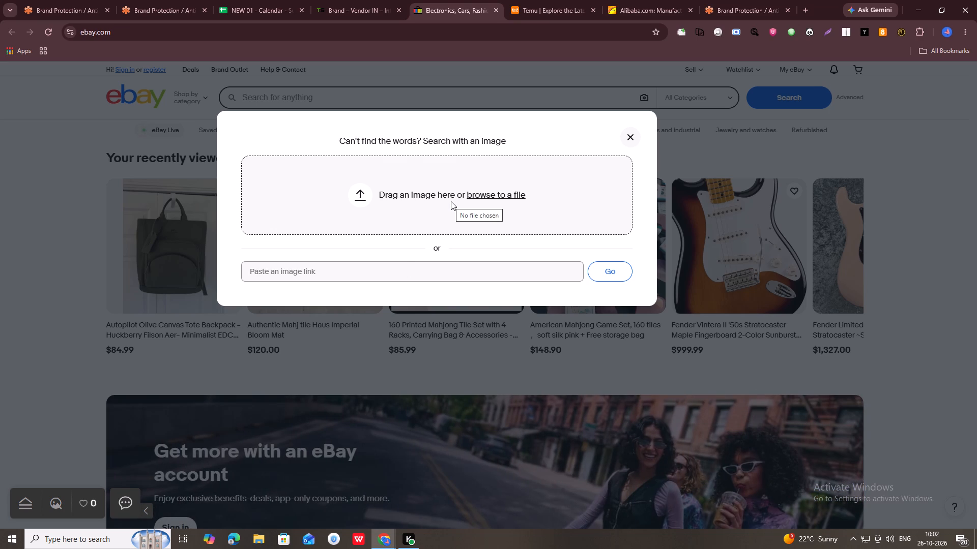
{"action": "left_click", "coordinate": [166, 0]}
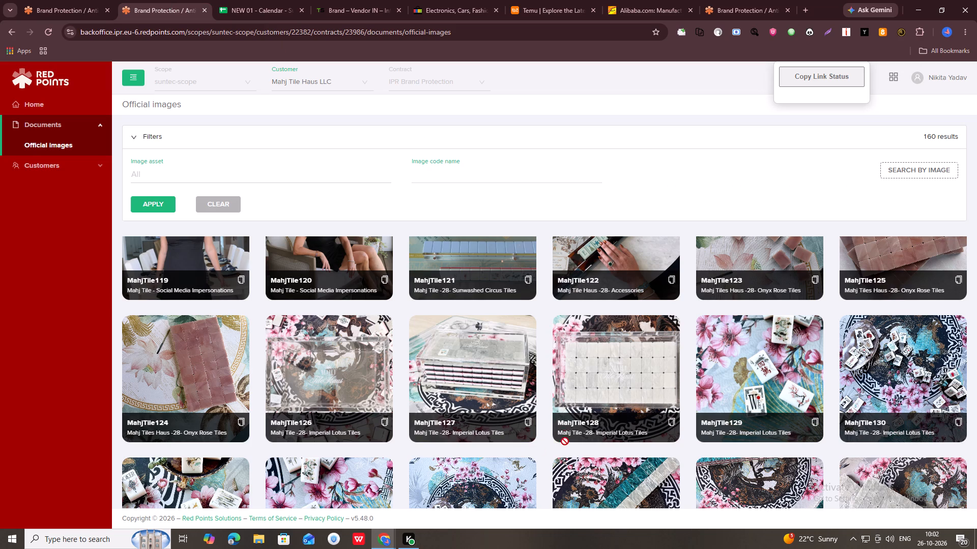
{"action": "left_click_drag", "start_coordinate": [344, 407], "coordinate": [473, 20]}
{"action": "left_click_drag", "start_coordinate": [473, 20], "coordinate": [446, 225]}
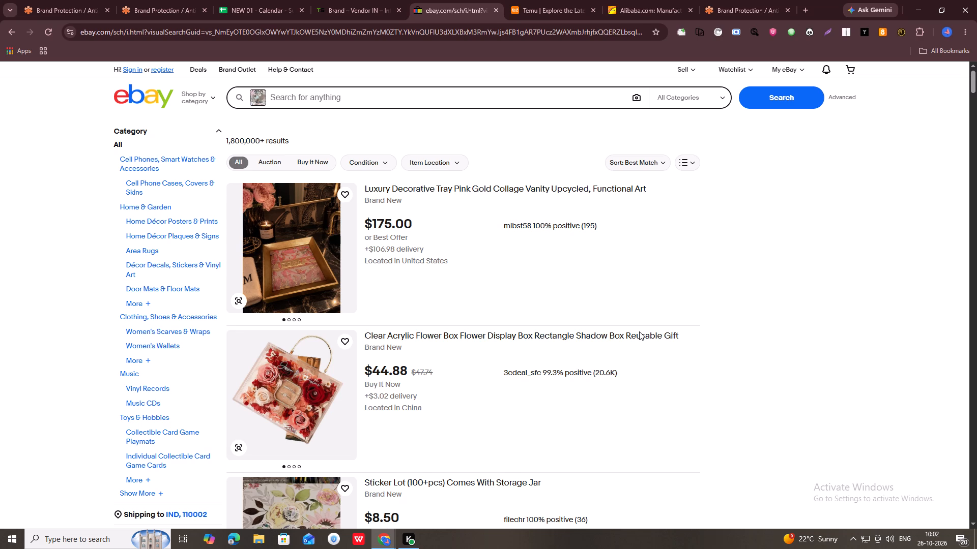
Examine the eBay image search results for listings that copy the MahjTile126 Imperial Lotus Tiles image.
{"action": "scroll", "coordinate": [487, 452], "scroll_direction": "down", "scroll_amount": 7}
{"action": "scroll", "coordinate": [526, 380], "scroll_direction": "down", "scroll_amount": 8}
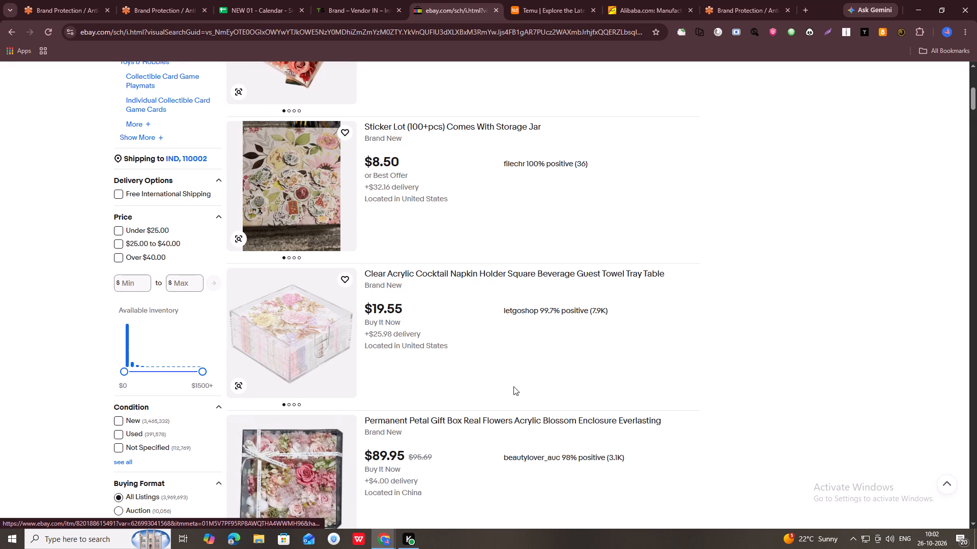
{"action": "scroll", "coordinate": [538, 391], "scroll_direction": "down", "scroll_amount": 11}
{"action": "scroll", "coordinate": [538, 391], "scroll_direction": "up", "scroll_amount": 15}
{"action": "scroll", "coordinate": [538, 391], "scroll_direction": "up", "scroll_amount": 7}
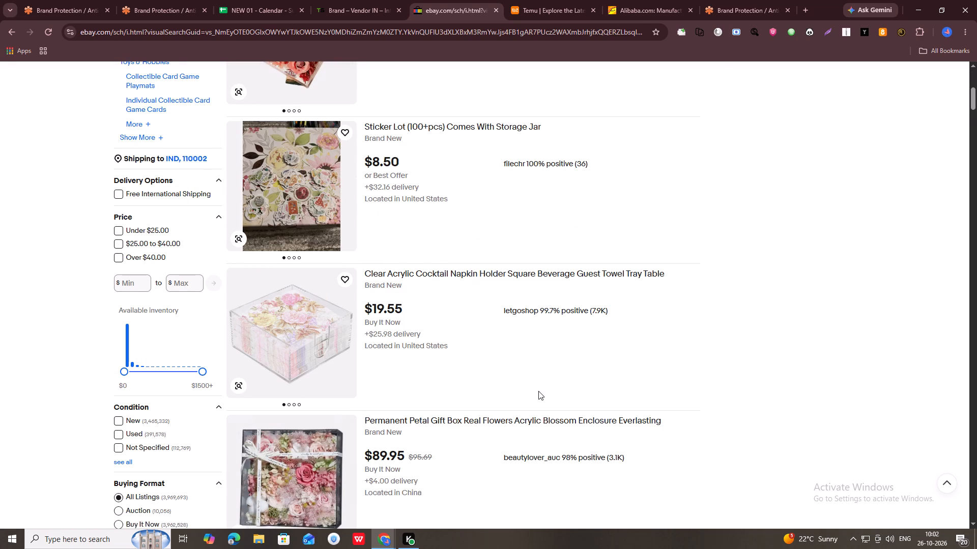
{"action": "scroll", "coordinate": [538, 391], "scroll_direction": "up", "scroll_amount": 14}
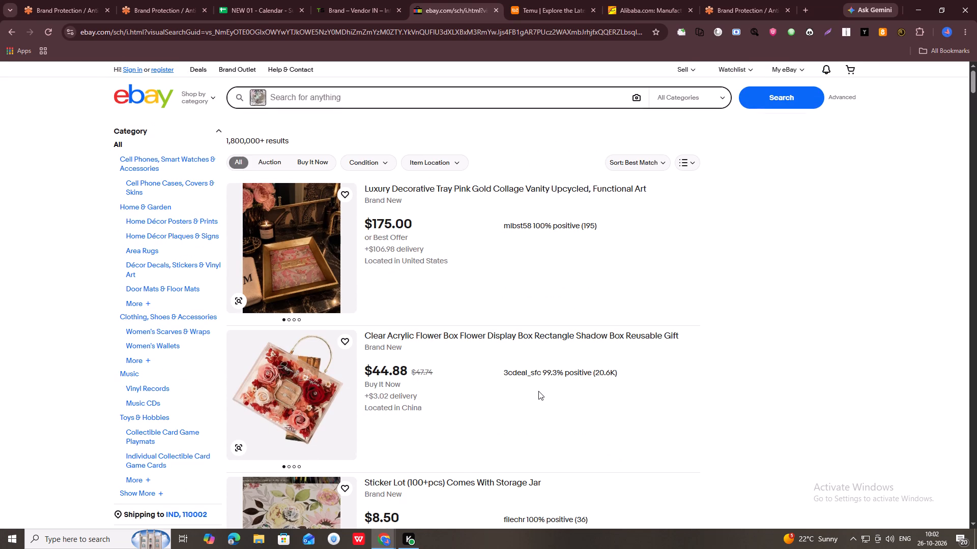
{"action": "scroll", "coordinate": [538, 391], "scroll_direction": "down", "scroll_amount": 12}
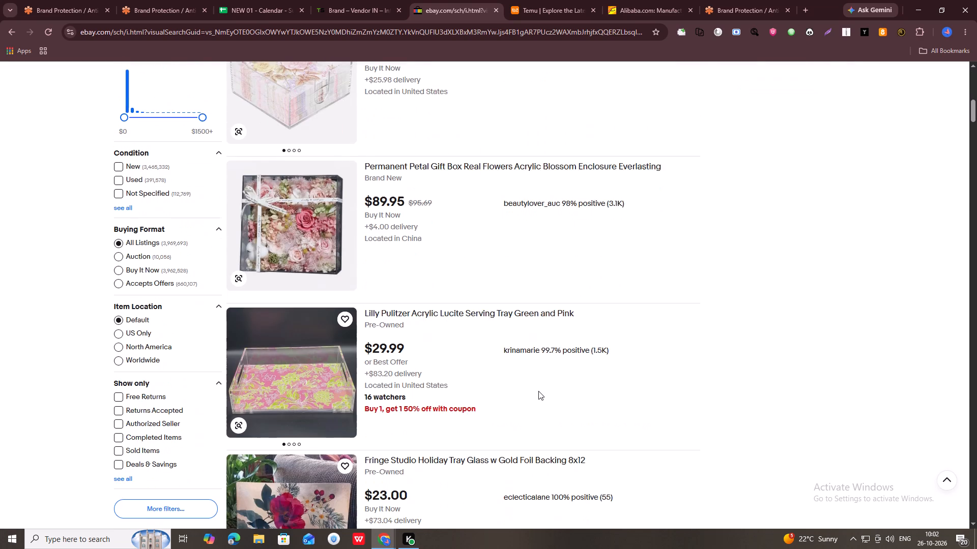
{"action": "scroll", "coordinate": [538, 391], "scroll_direction": "down", "scroll_amount": 12}
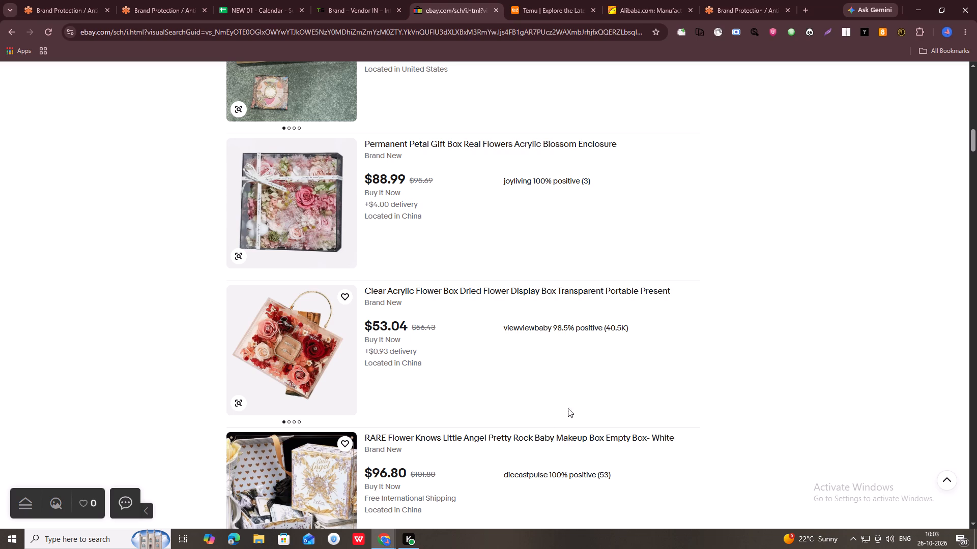
{"action": "scroll", "coordinate": [571, 382], "scroll_direction": "down", "scroll_amount": 13}
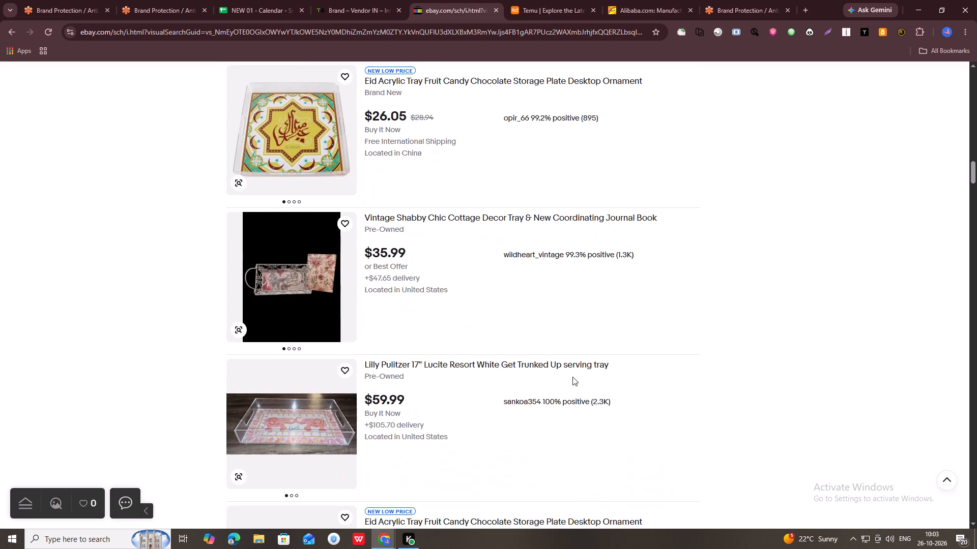
{"action": "scroll", "coordinate": [572, 377], "scroll_direction": "up", "scroll_amount": 8}
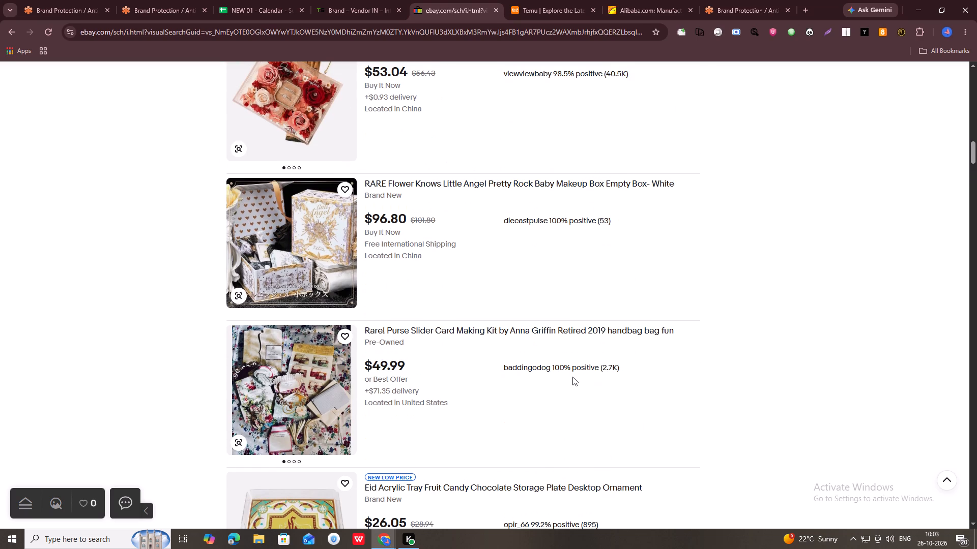
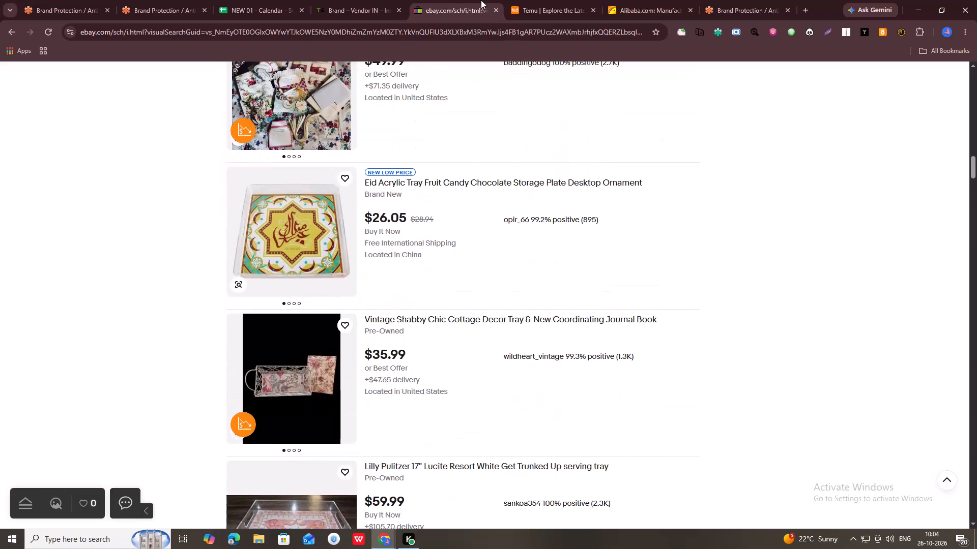
Look back through the Mahj Tile Haus LLC official images in Red Points, from the Imperial Lotus Tiles towards the White Lotus ones.
{"action": "left_click", "coordinate": [170, 0]}
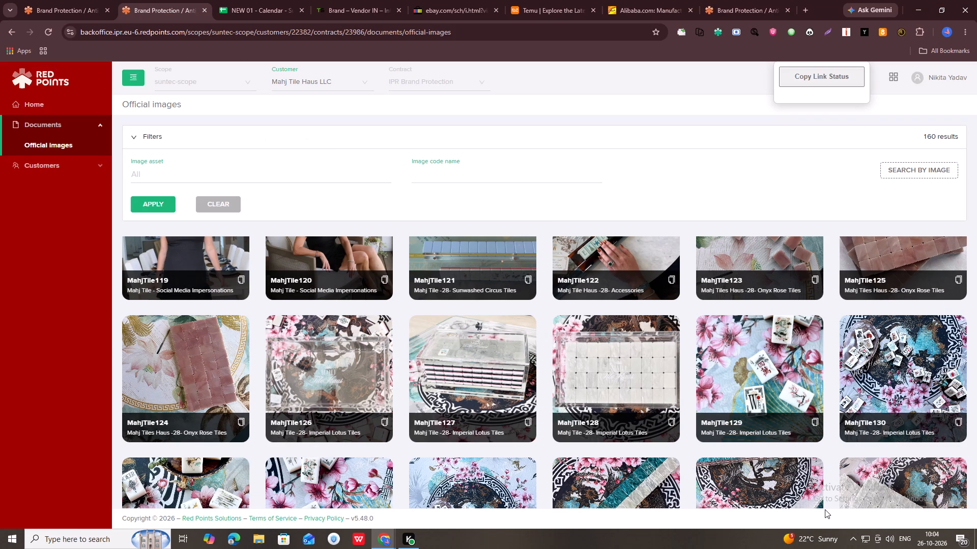
{"action": "scroll", "coordinate": [664, 456], "scroll_direction": "up", "scroll_amount": 6}
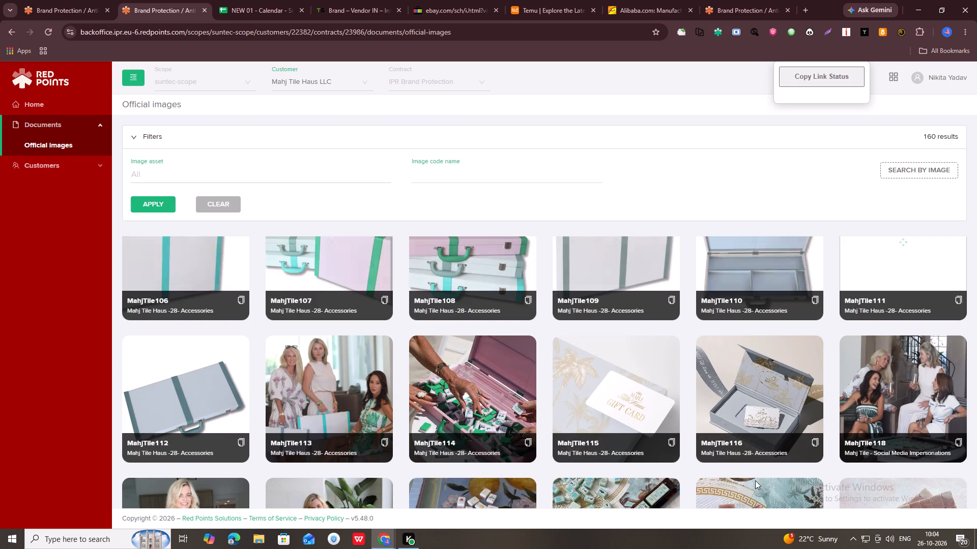
{"action": "scroll", "coordinate": [755, 480], "scroll_direction": "up", "scroll_amount": 7}
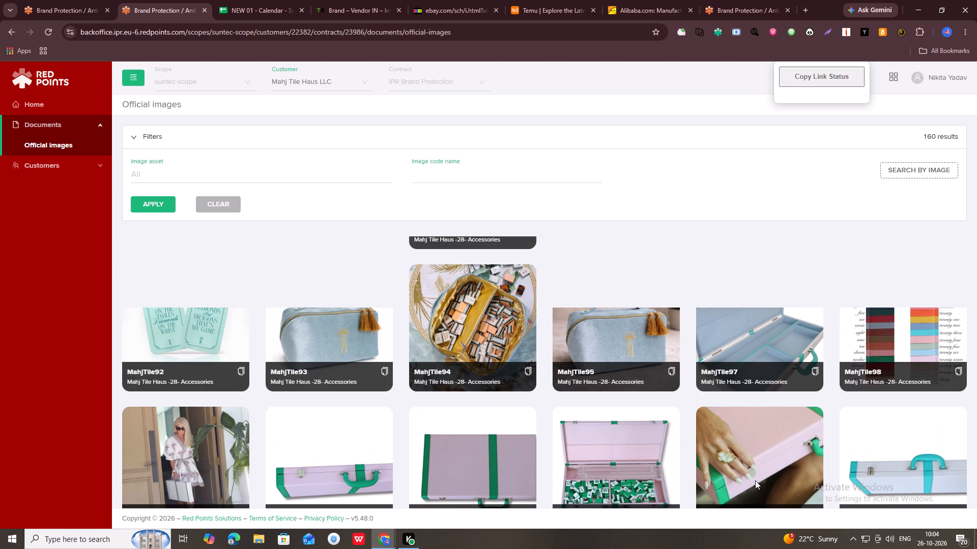
{"action": "scroll", "coordinate": [755, 480], "scroll_direction": "up", "scroll_amount": 7}
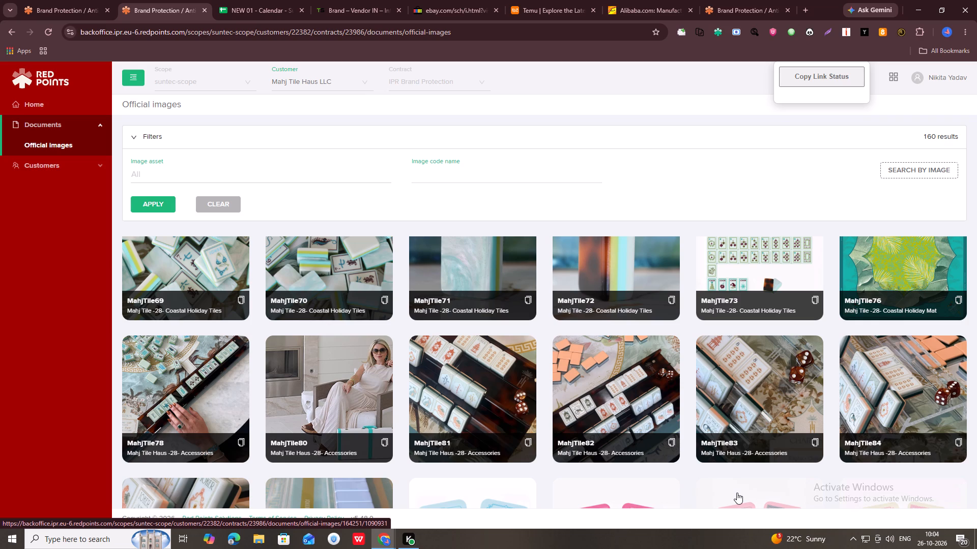
{"action": "scroll", "coordinate": [682, 451], "scroll_direction": "up", "scroll_amount": 5}
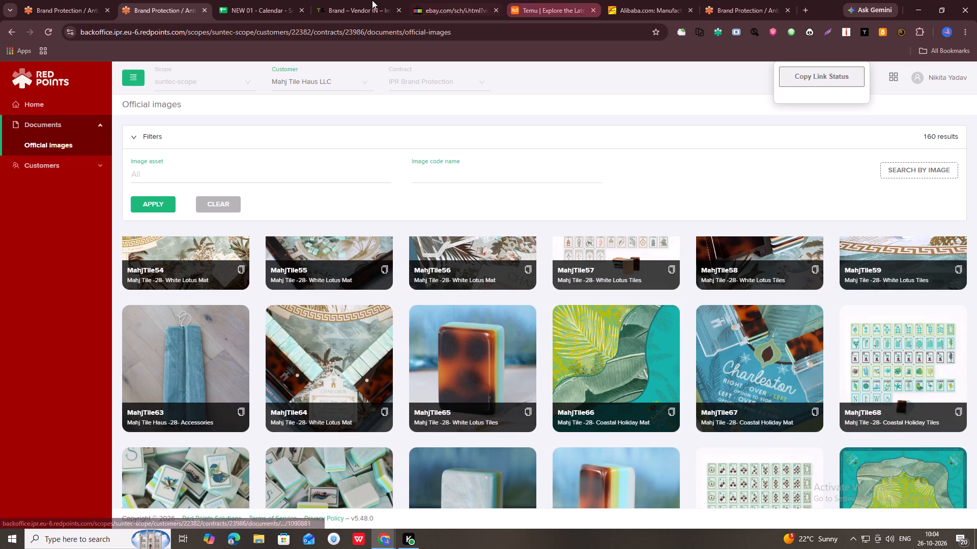
In the Tuinet brand calendar, mark the Mahj Tile Haus LLC aliexpress.com, ebay.com, temu.com, temu.com/uk and walmart.com rows as 0 for day 26.
{"action": "left_click", "coordinate": [341, 0]}
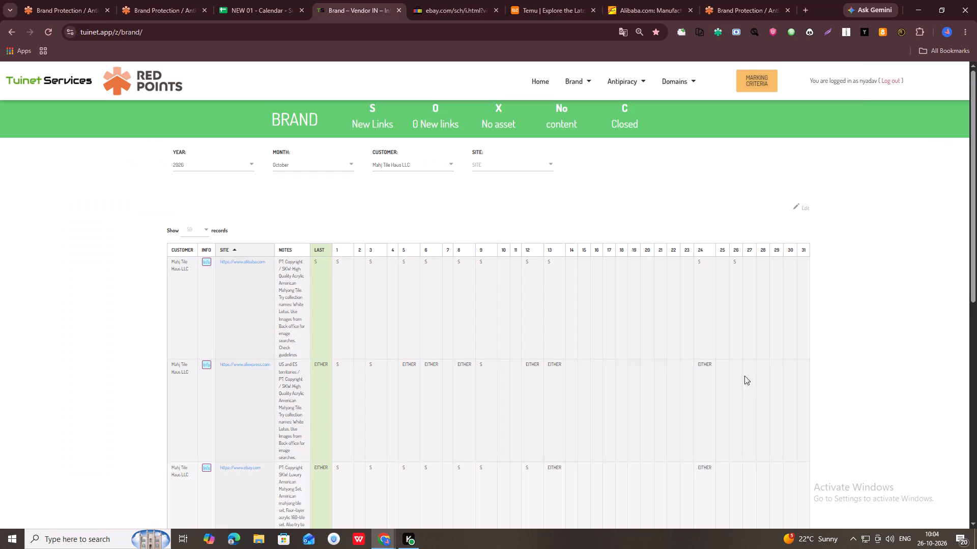
{"action": "double_click", "coordinate": [739, 386]}
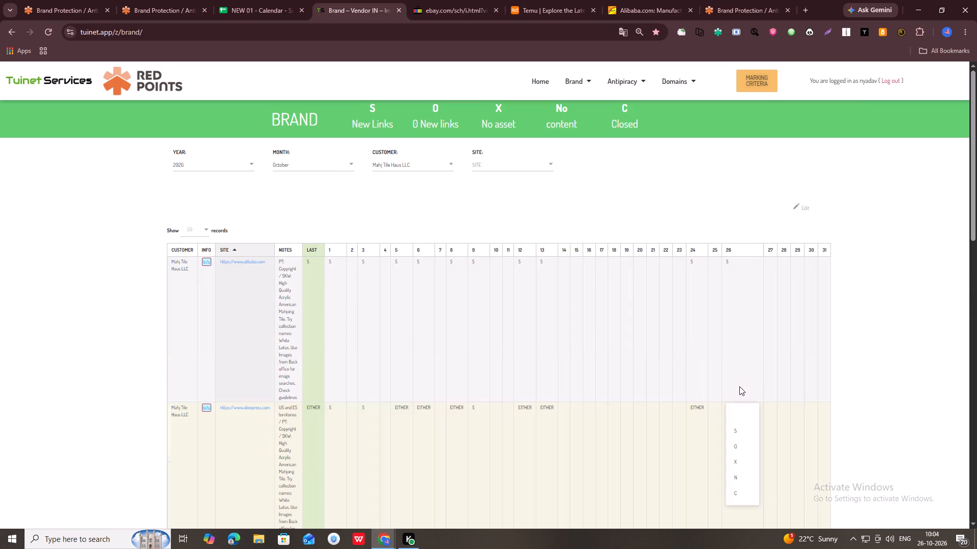
{"action": "left_click", "coordinate": [736, 443]}
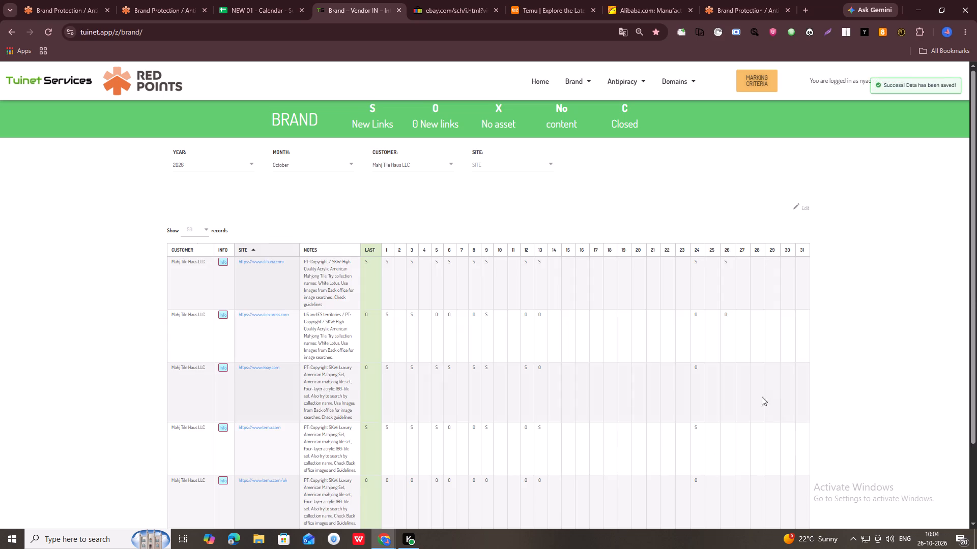
{"action": "scroll", "coordinate": [758, 384], "scroll_direction": "down", "scroll_amount": 3}
{"action": "double_click", "coordinate": [728, 289]}
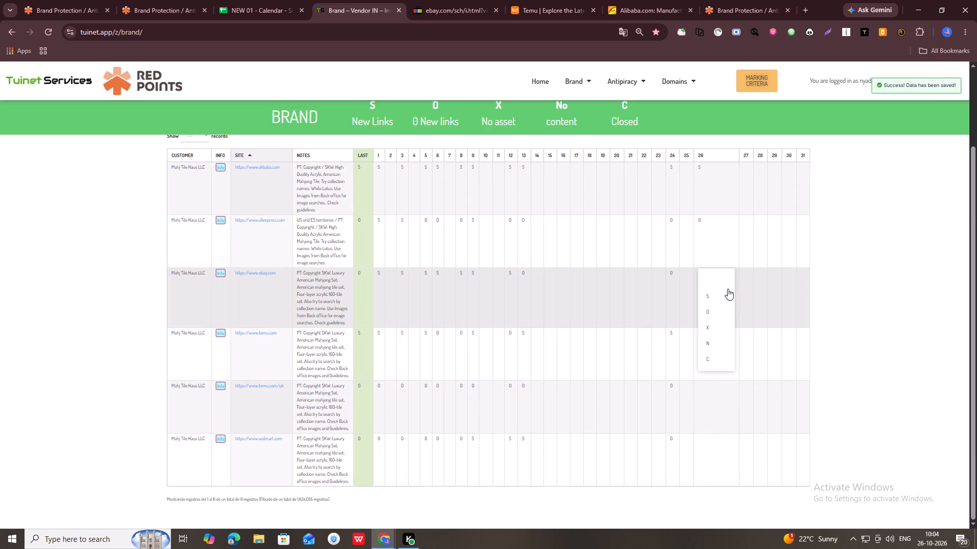
{"action": "left_click", "coordinate": [722, 313]}
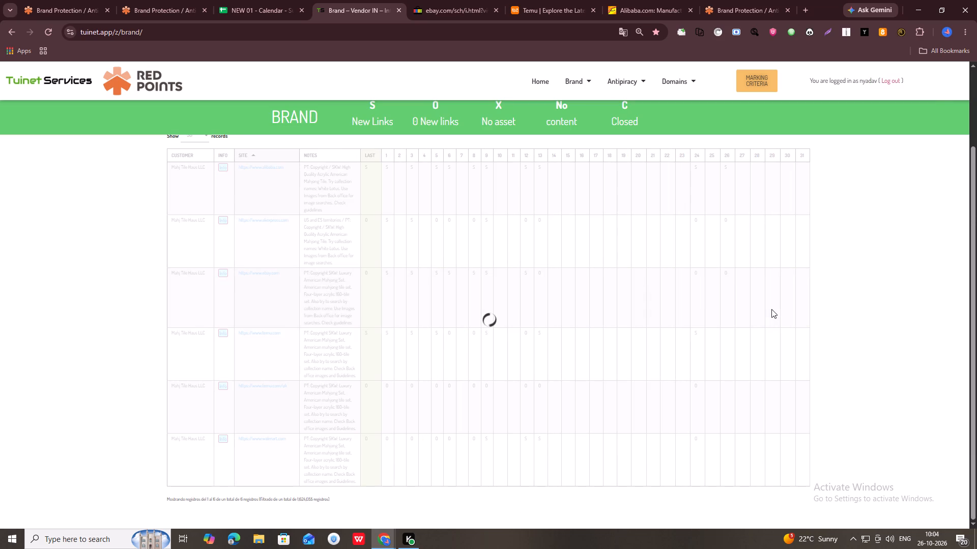
{"action": "double_click", "coordinate": [728, 360]}
{"action": "left_click", "coordinate": [718, 373]}
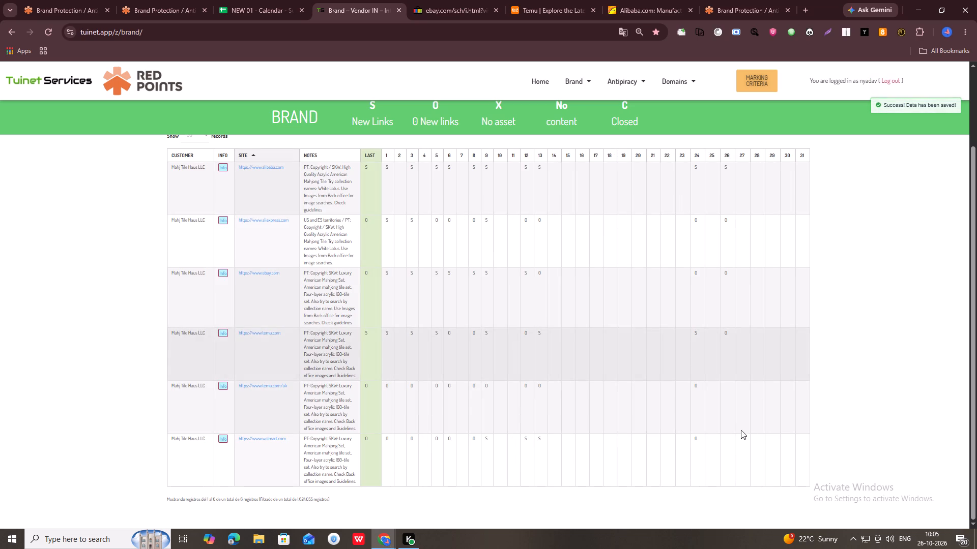
{"action": "double_click", "coordinate": [730, 407]}
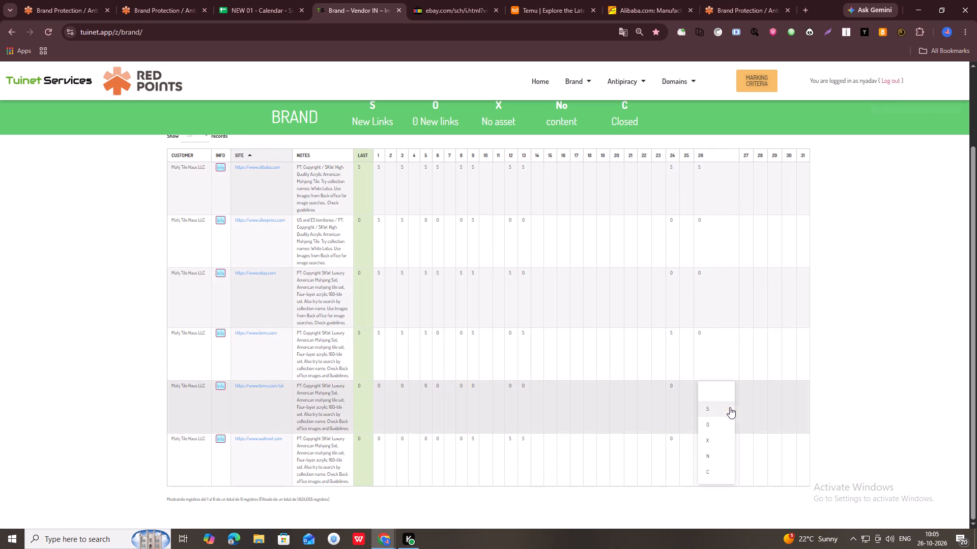
{"action": "left_click", "coordinate": [715, 426]}
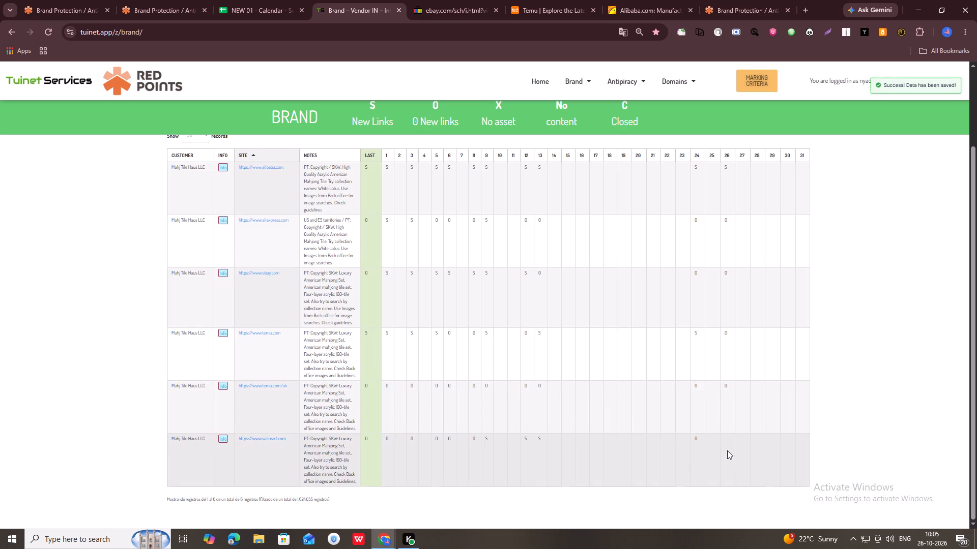
{"action": "double_click", "coordinate": [727, 450]}
{"action": "left_click", "coordinate": [720, 384]}
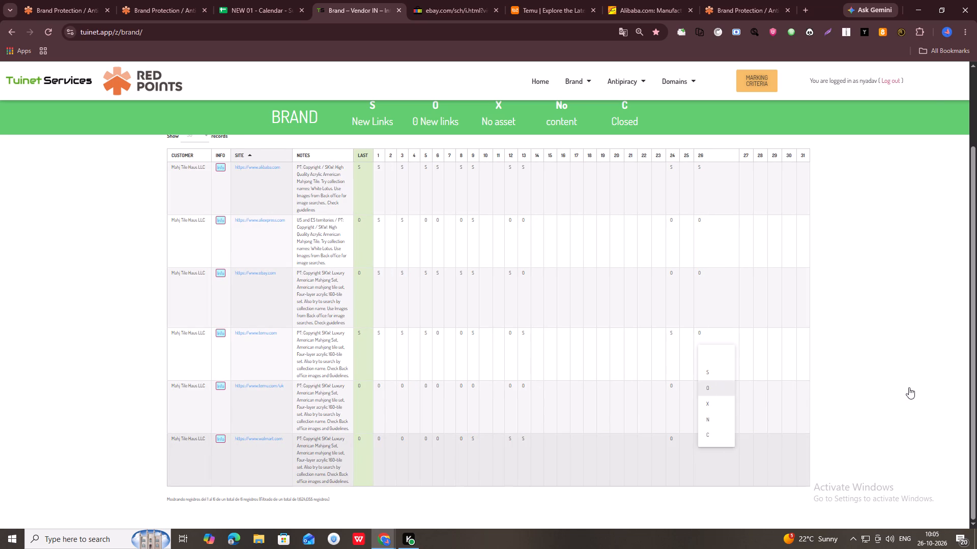